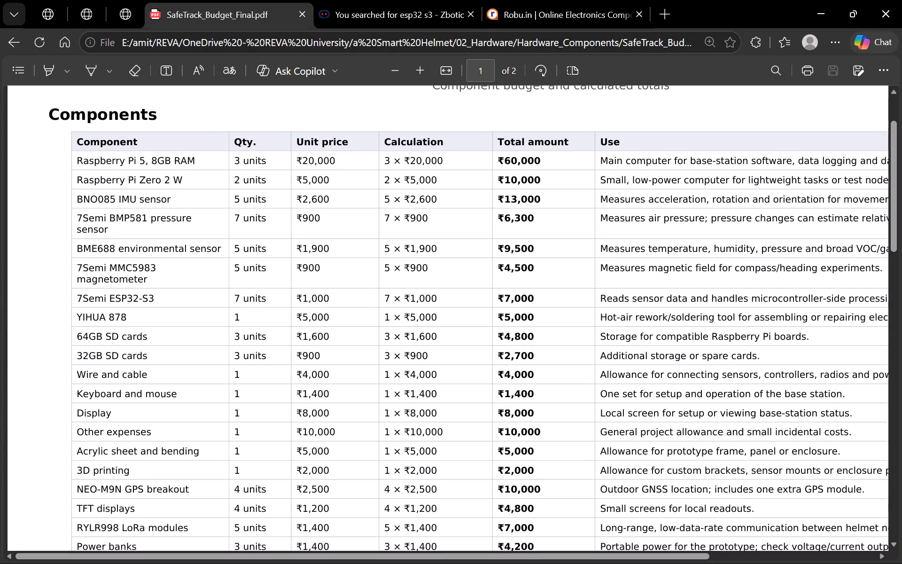
Open the evelta.com product link for the BME688 AI Environmental Sensor from Components_list.docx in Word.
left_click(216, 281)
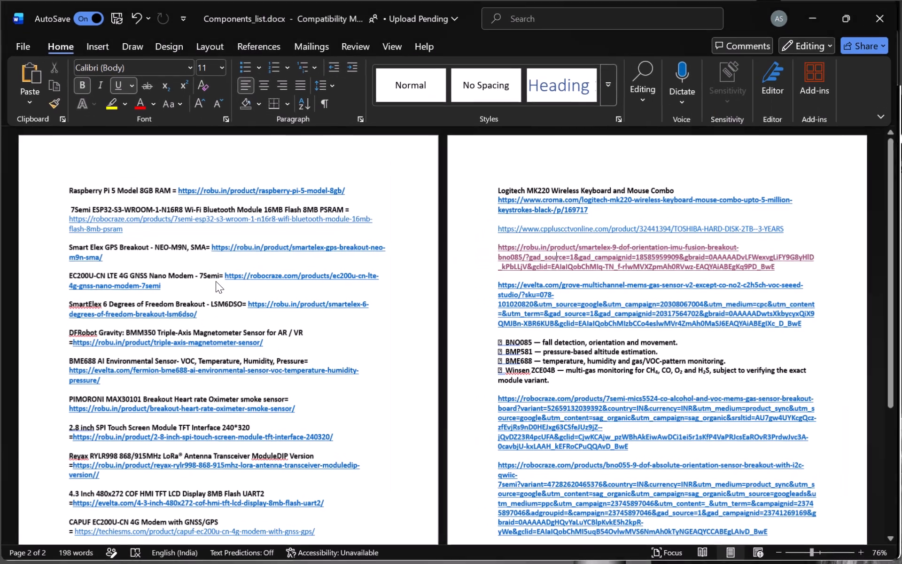
scroll(207, 351, "down", 1)
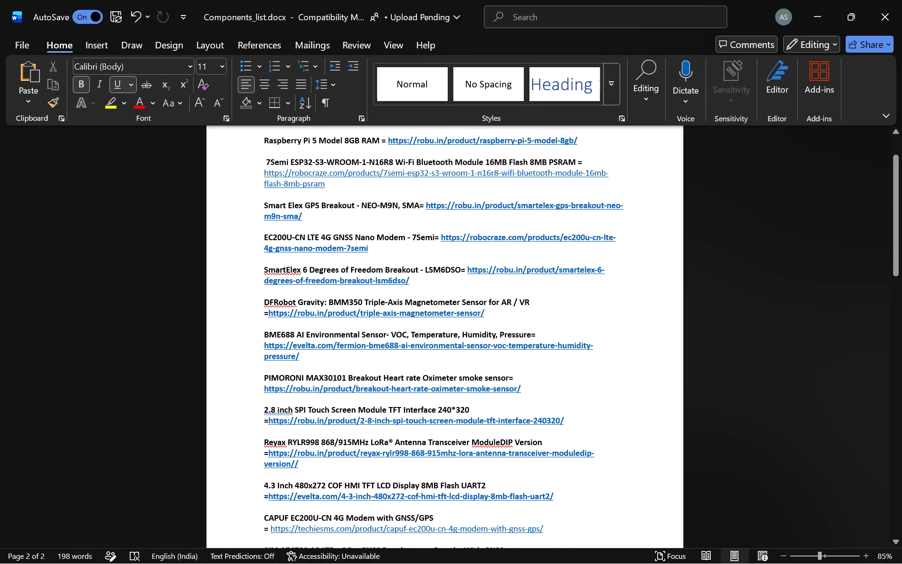
left_click(280, 348, "ctrl")
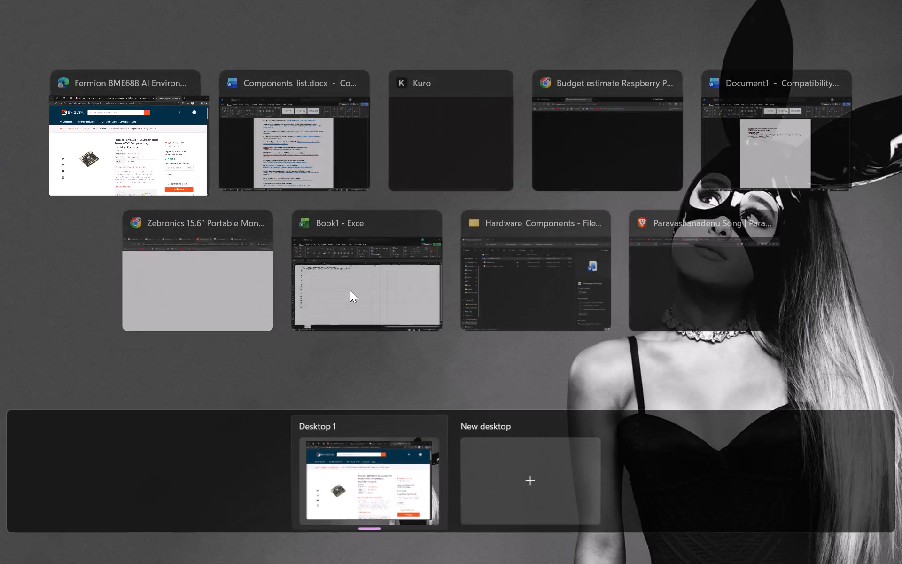
Look through the Fermion BME688 sensor's product photos, including the back of the board and the pin-header view.
left_click(71, 388)
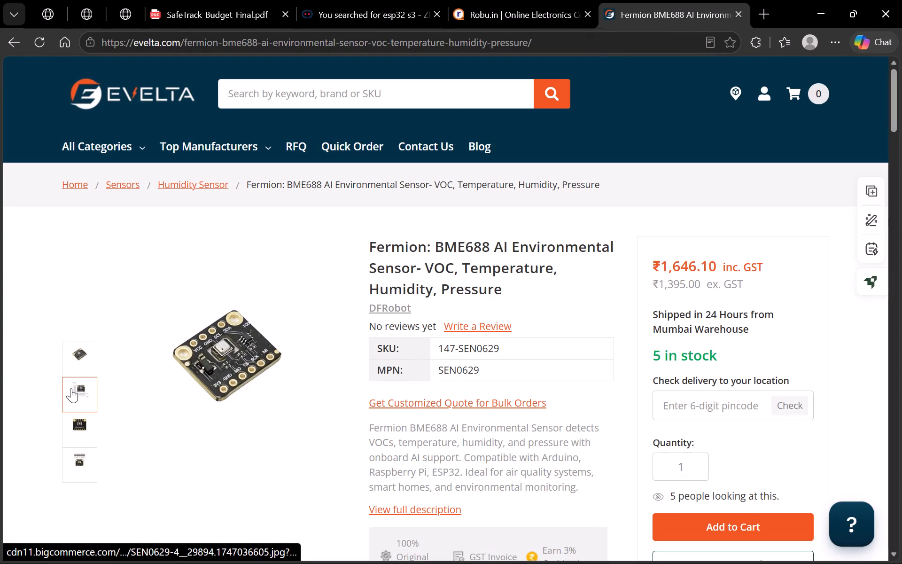
left_click(89, 437)
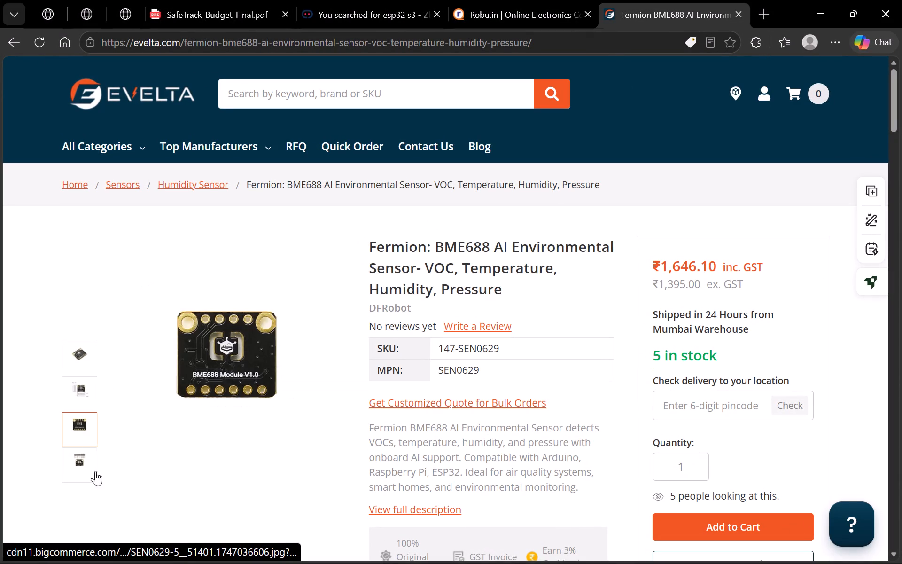
left_click(79, 478)
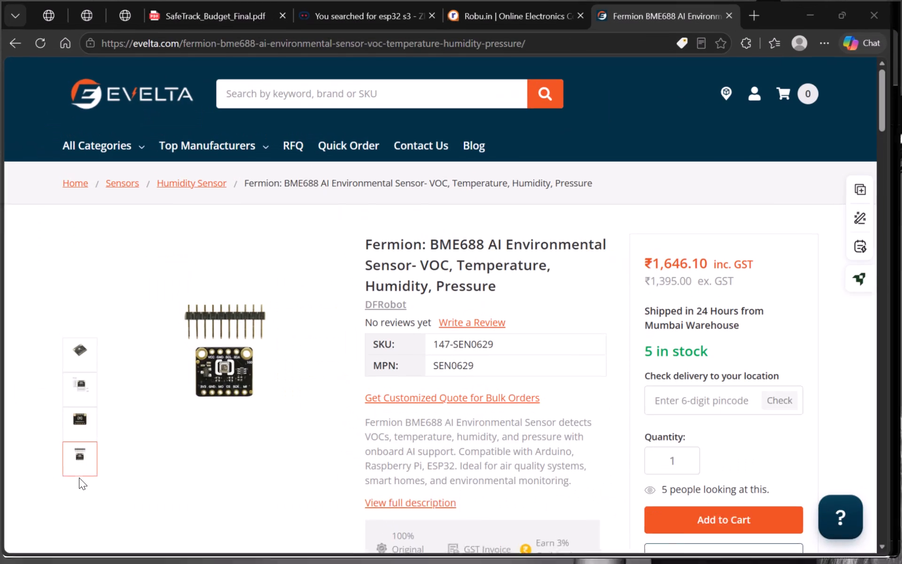
Copy the full product title "Fermion: BME688 AI Environmental Sensor- VOC, Temperature, Humidity, Pressure" from the product page.
left_click_drag(509, 297, 377, 231)
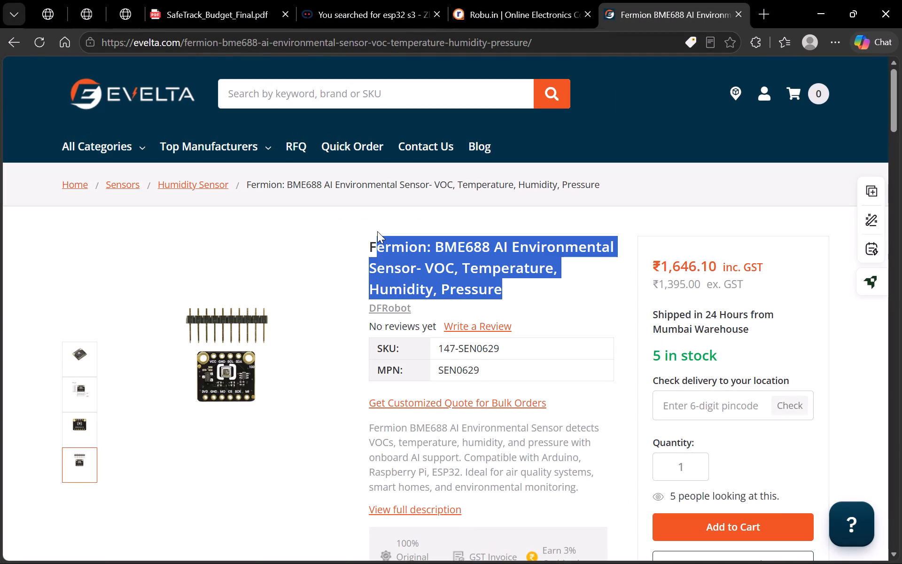
left_click_drag(377, 231, 371, 243)
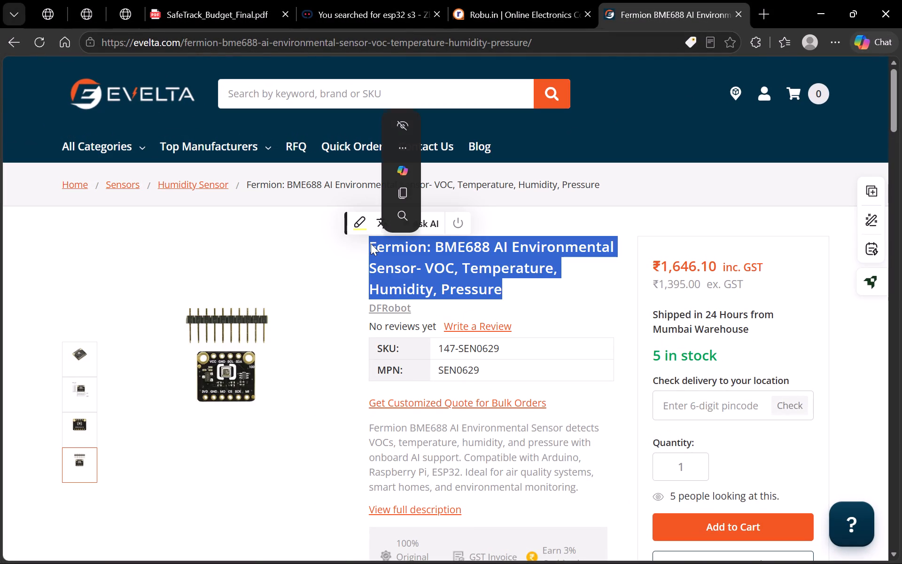
key("ctrl+c")
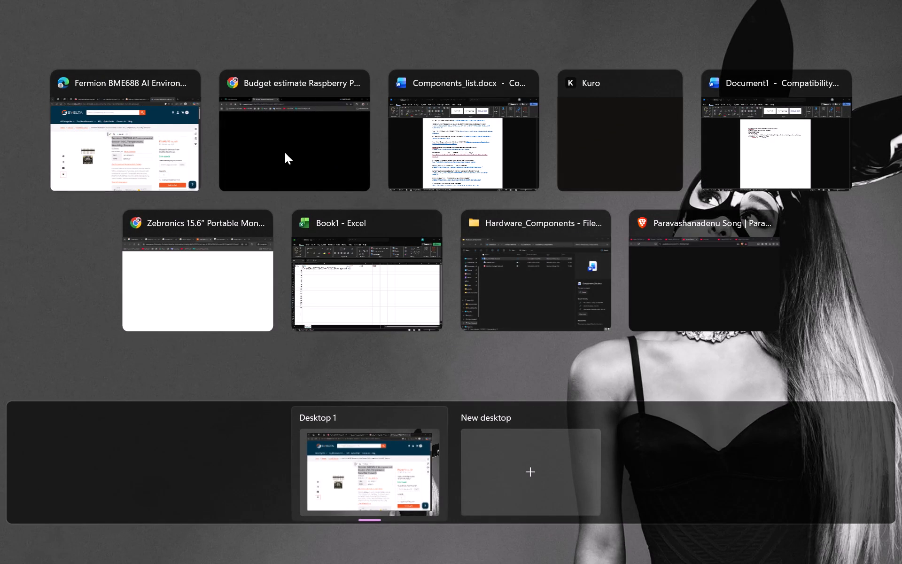
left_click(746, 133)
key("ctrl+v")
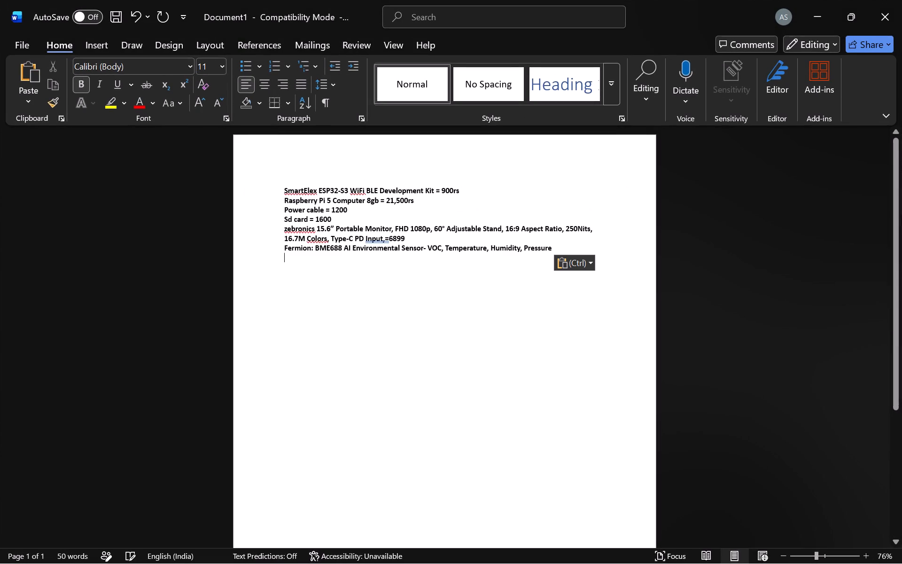
key("BackSpace")
type("=1800")
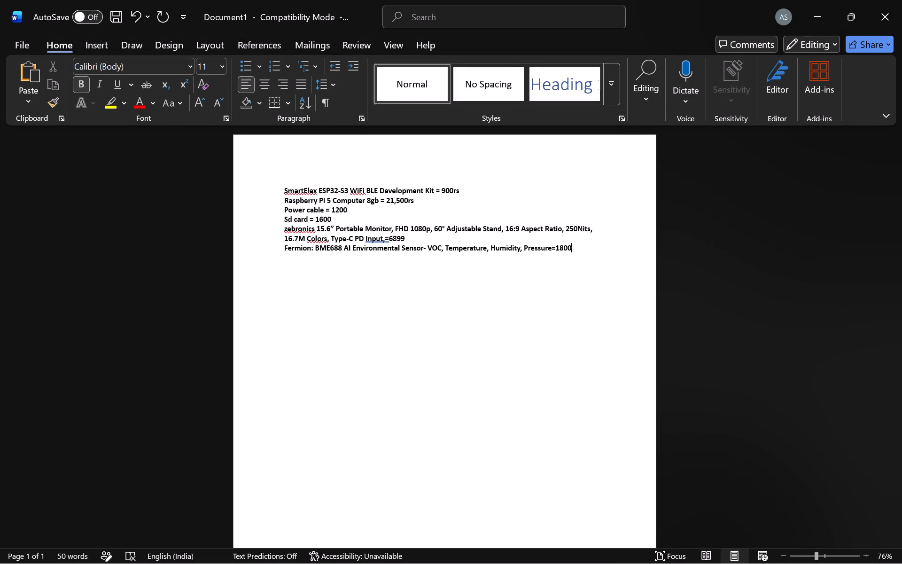
Set the power cable's price in the list to 1400.
left_click(337, 209)
key("Right")
key("BackSpace")
key("4")
key("BackSpace")
key("4")
Set the Sd card's price in the list to 1800.
key("Down")
key("Left")
key("Left")
key("BackSpace")
key("8")
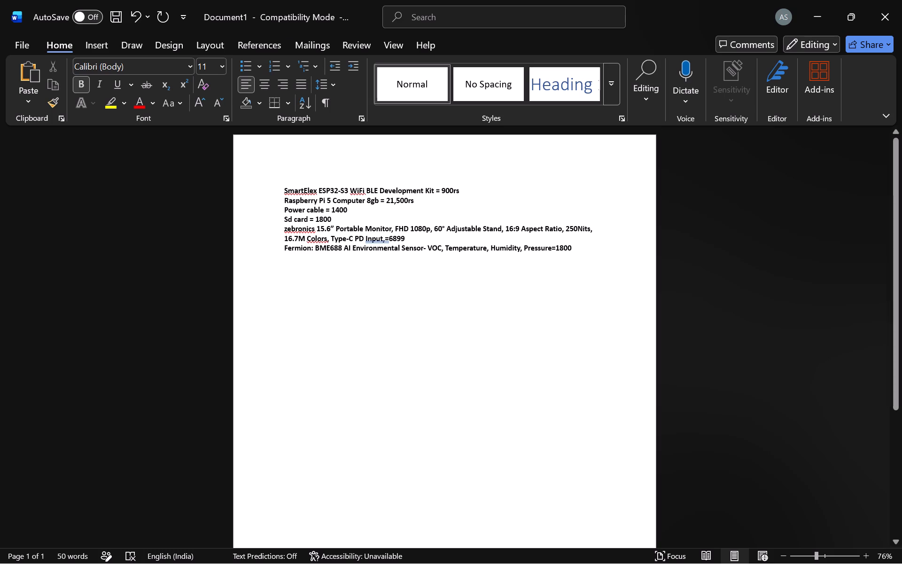
Start a new empty line below the BME688 sensor entry at the end of the list.
left_click(577, 245)
key("Return")
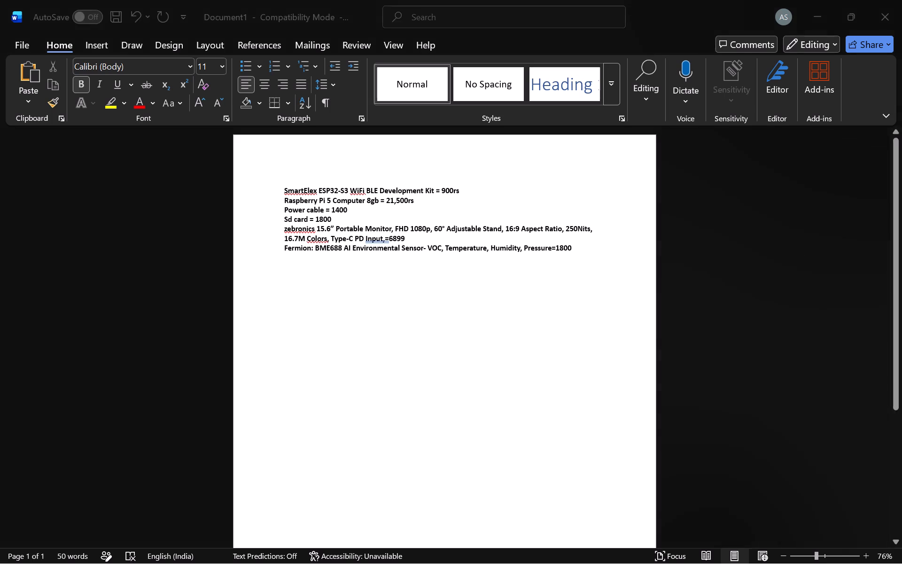
left_click(170, 112)
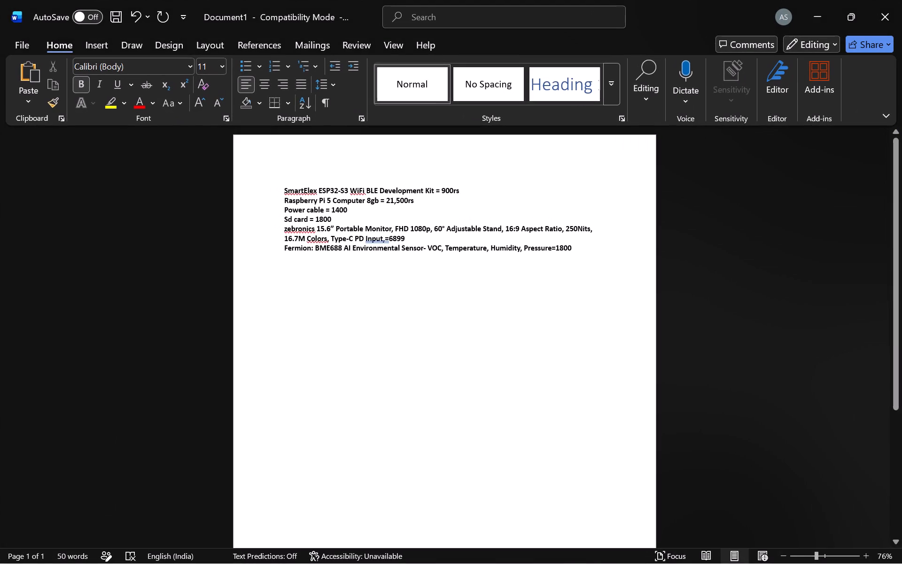
Set the SmartElex ESP32-S3 development kit's price to 950rs and return the cursor to the end of the list.
left_click(447, 191)
key("Right")
key("BackSpace")
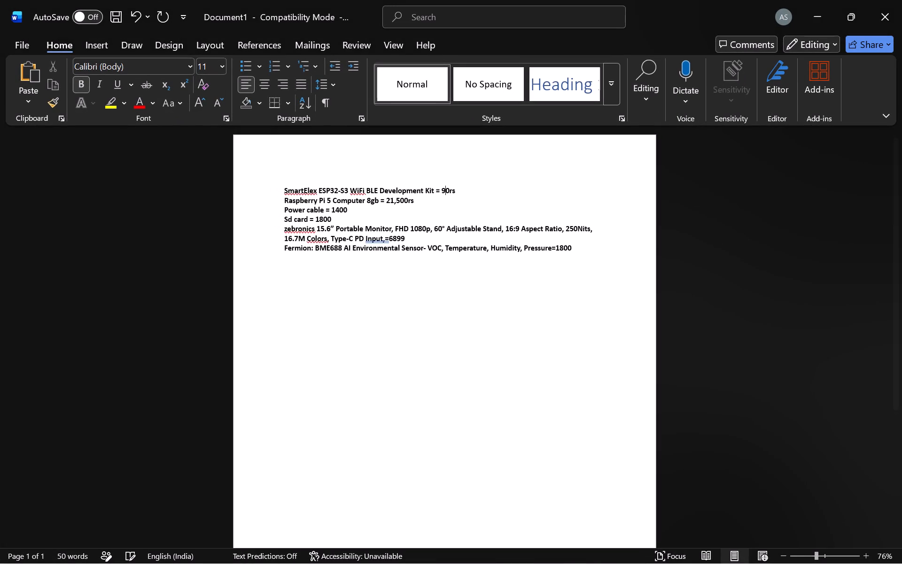
key("5")
left_click(584, 255)
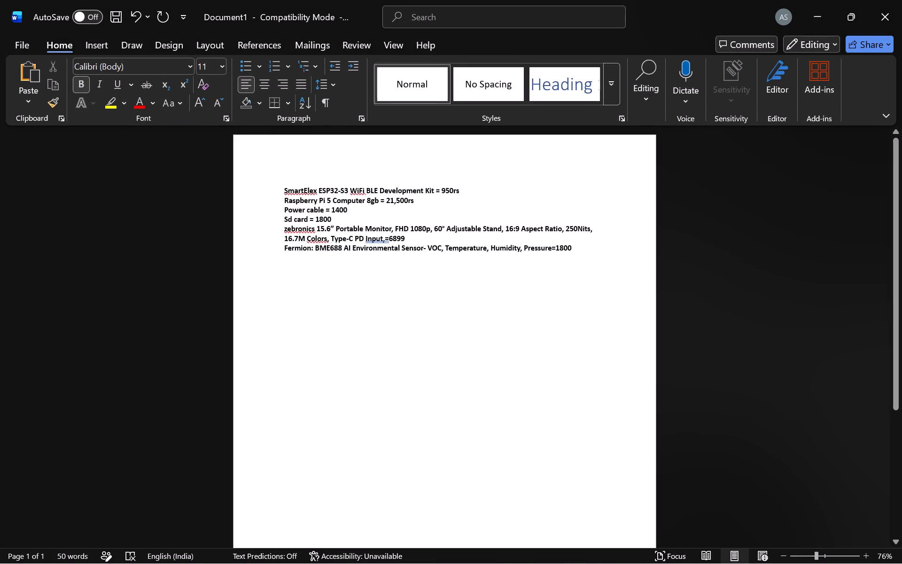
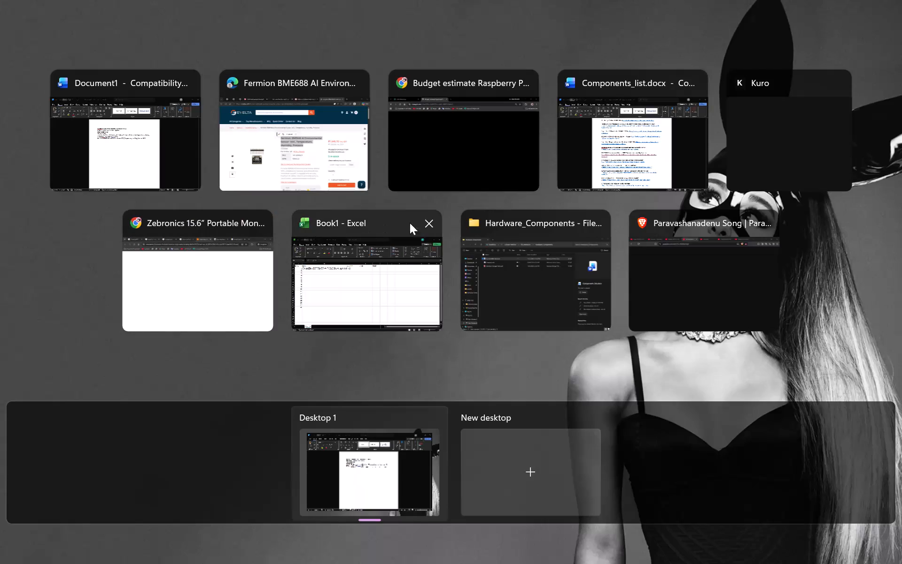
Switch to the Components_list.docx document and open the product link for the PIMORONI MAX30101 Breakout Heart rate Oximeter smoke sensor.
left_click(602, 136)
scroll(400, 269, "down", 1)
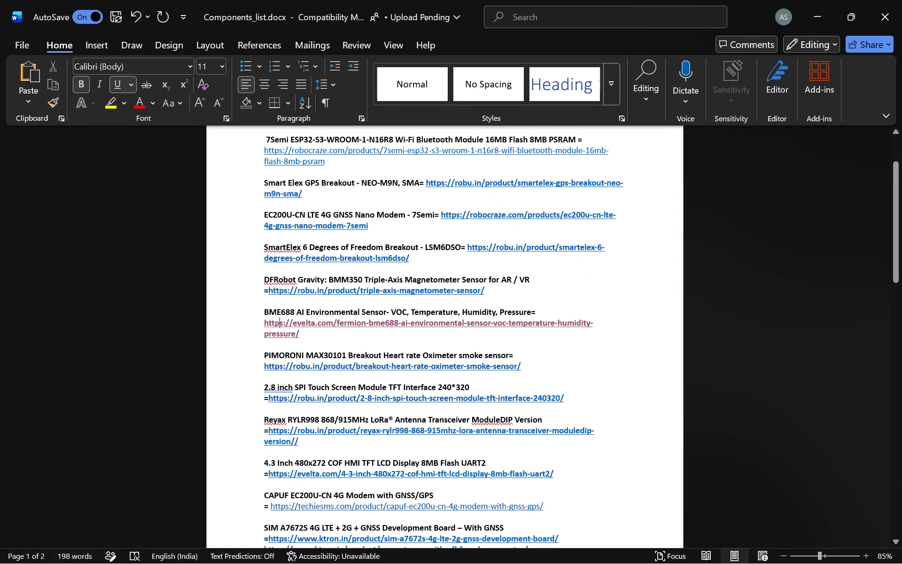
scroll(305, 341, "down", 1)
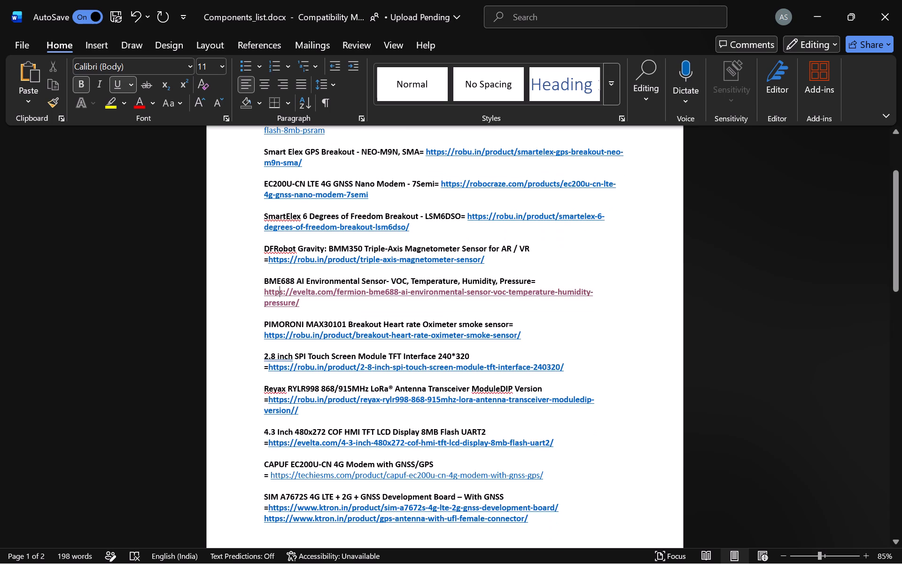
left_click(329, 333, "ctrl")
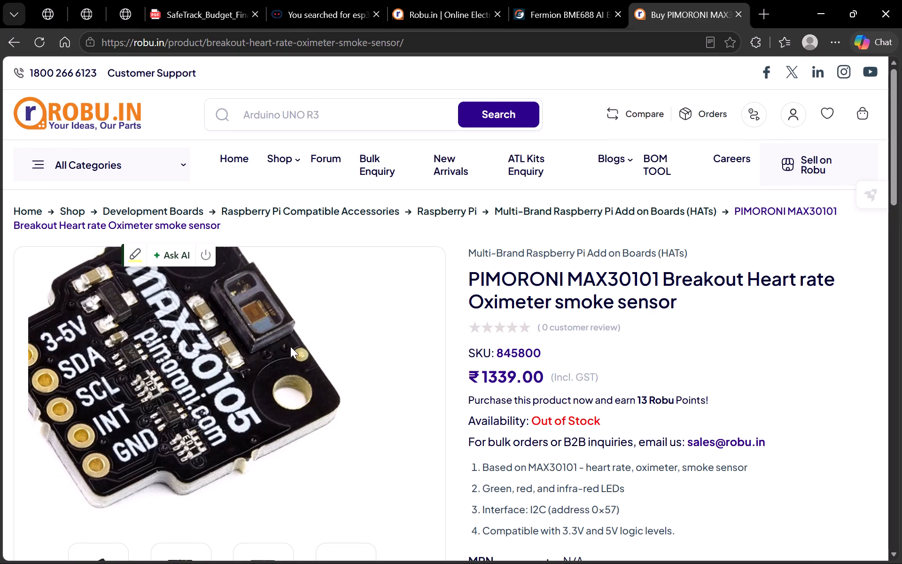
Check the price and availability on the PIMORONI MAX30101 sensor's product page and close the page.
scroll(290, 346, "down", 1)
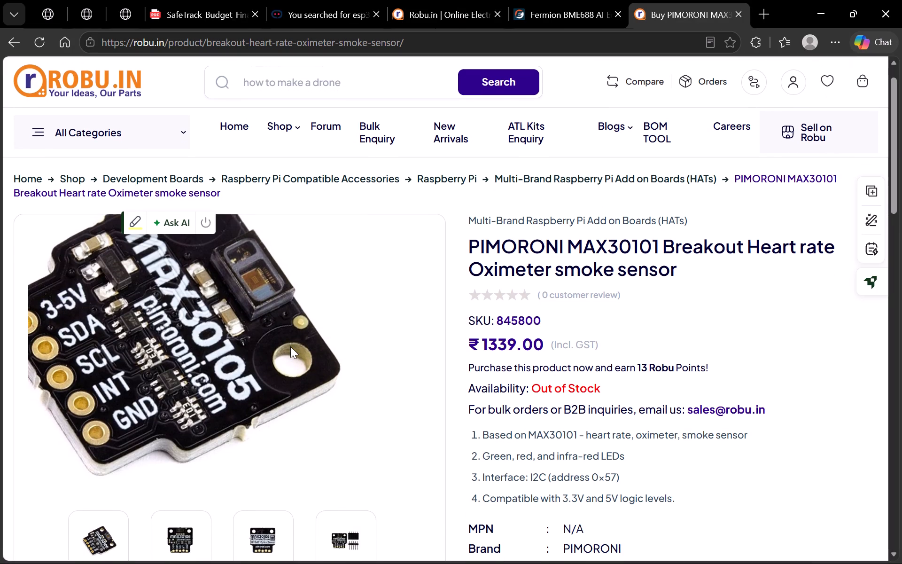
scroll(290, 346, "down", 1)
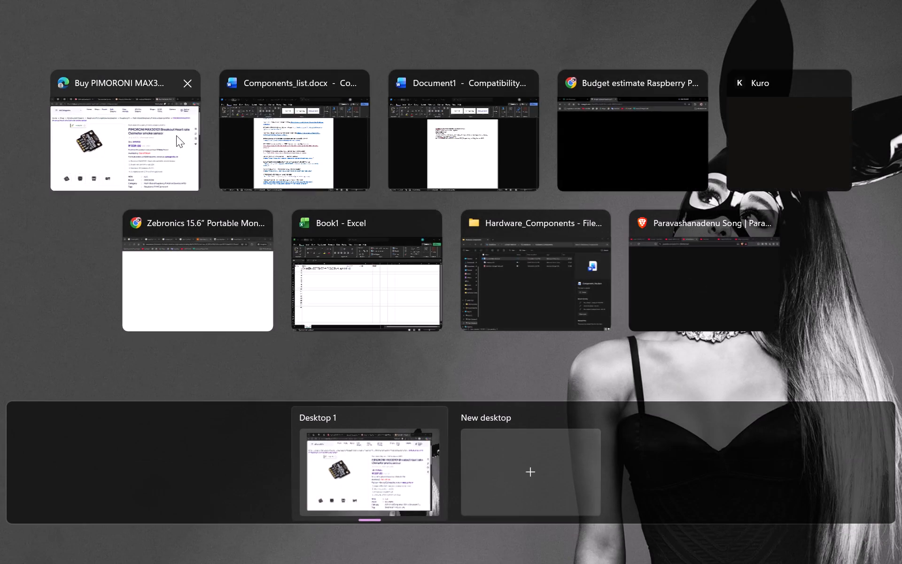
left_click(175, 136)
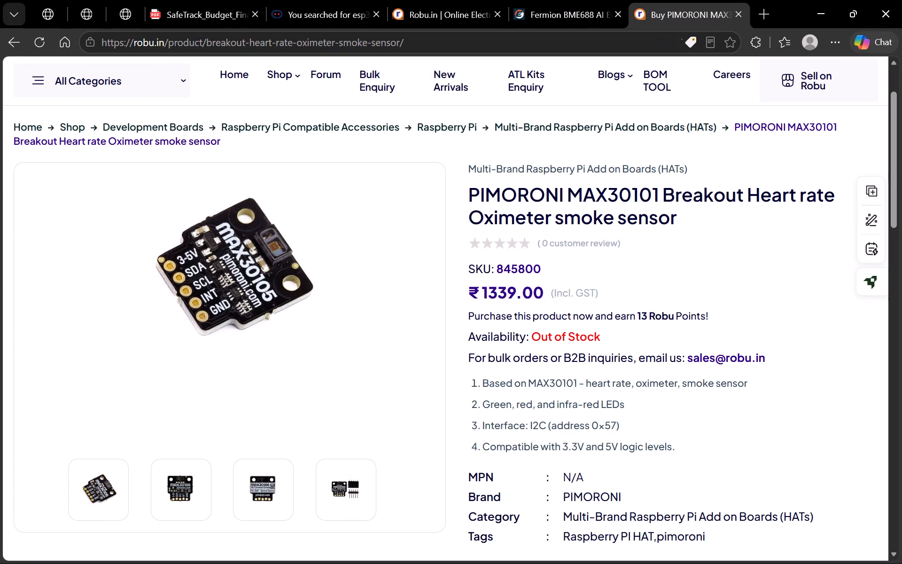
left_click(740, 15)
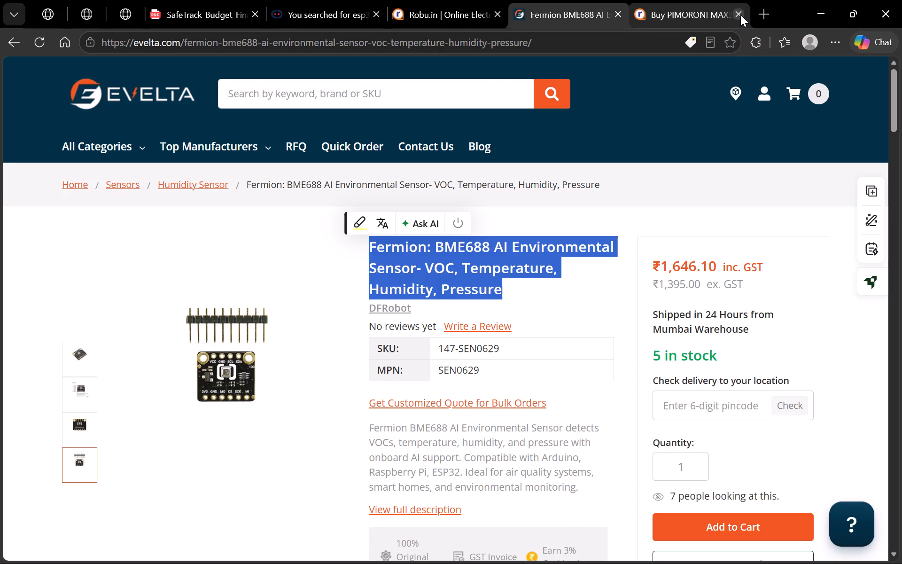
Open the SmartElex 6 Degrees of Freedom Breakout - LSM6DSO link from Components_list.docx and check its price and availability.
left_click(314, 113)
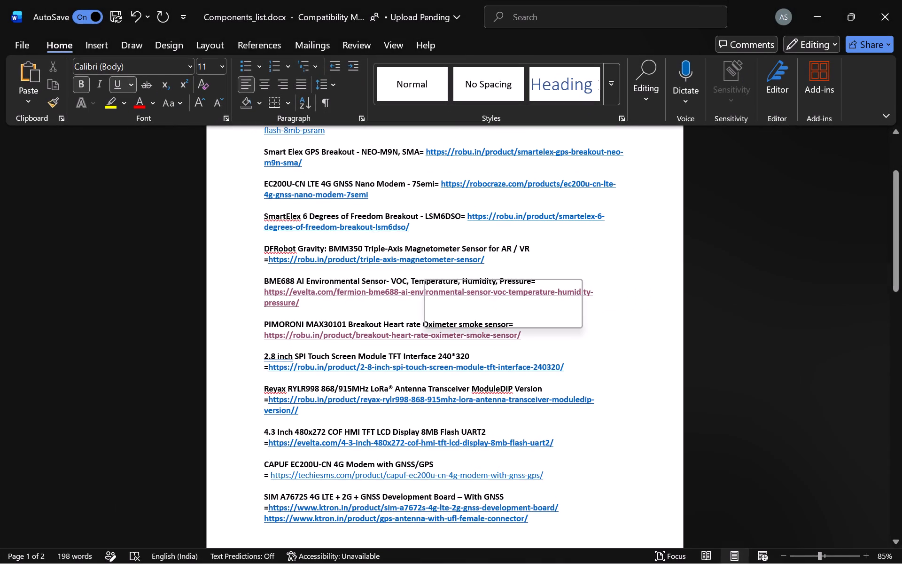
scroll(378, 204, "up", 1)
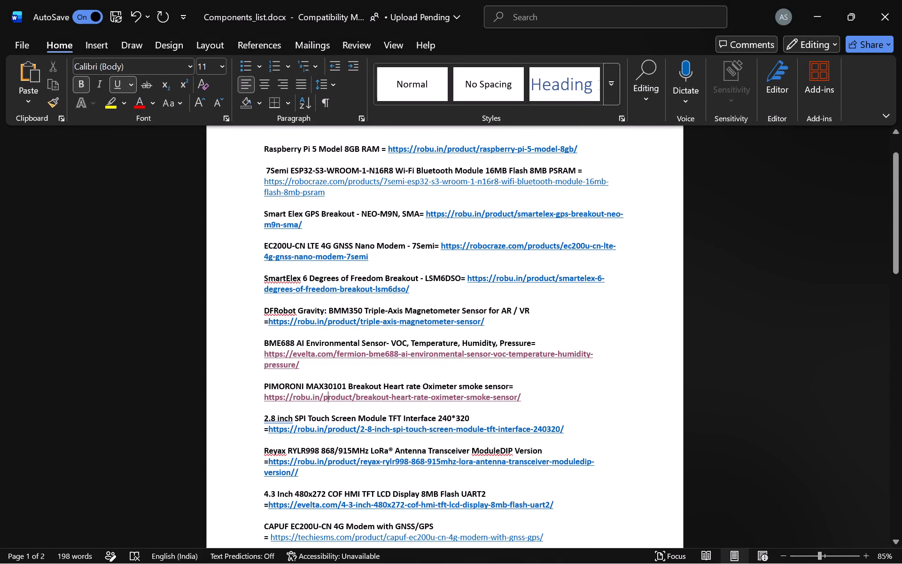
left_click(372, 289, "ctrl")
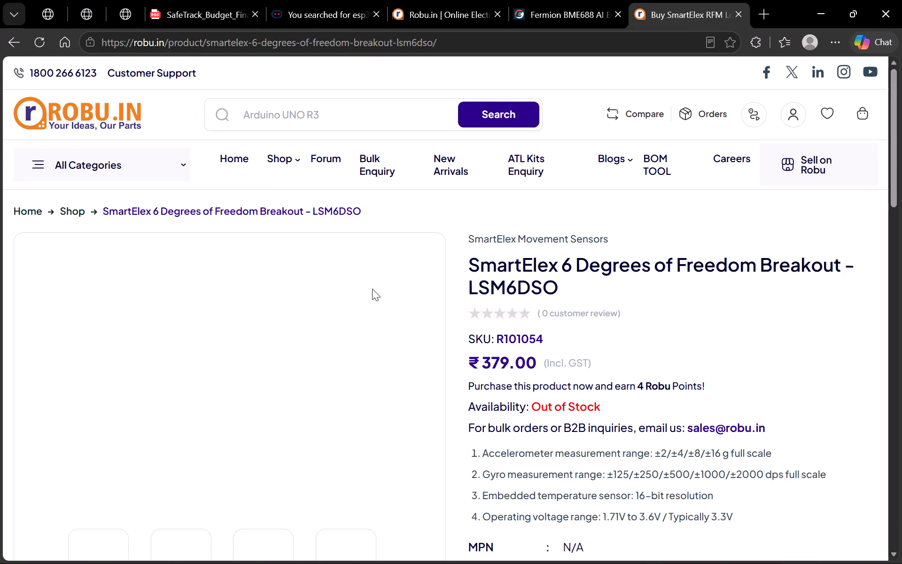
scroll(372, 289, "down", 2)
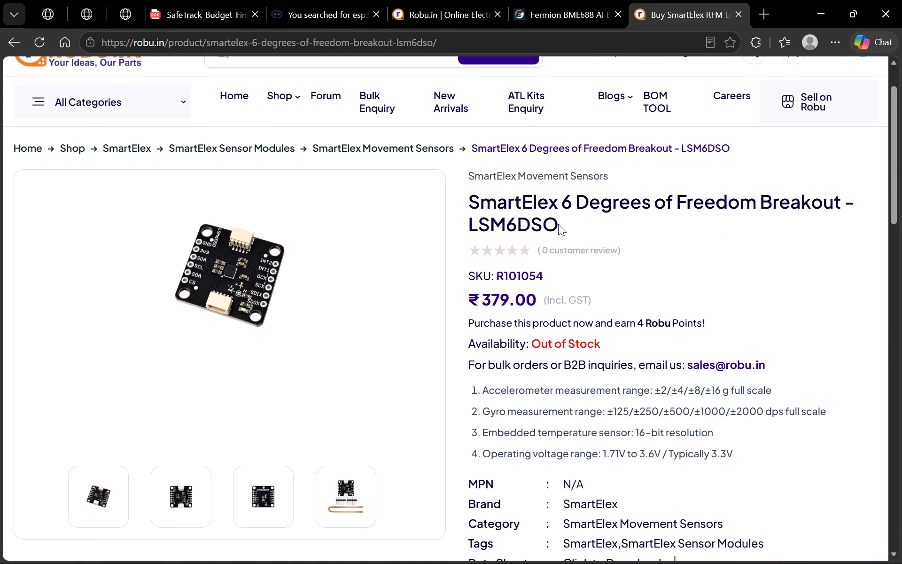
Copy the product title "SmartElex 6 Degrees of Freedom Breakout - LSM6DSO" and search the web for it.
left_click_drag(558, 224, 465, 204)
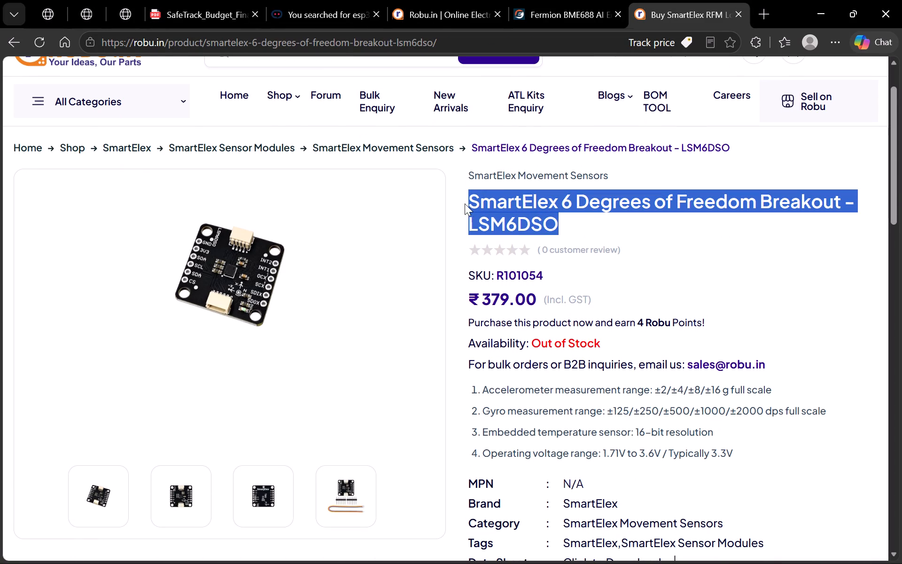
left_click_drag(465, 204, 463, 204)
key("ctrl+c")
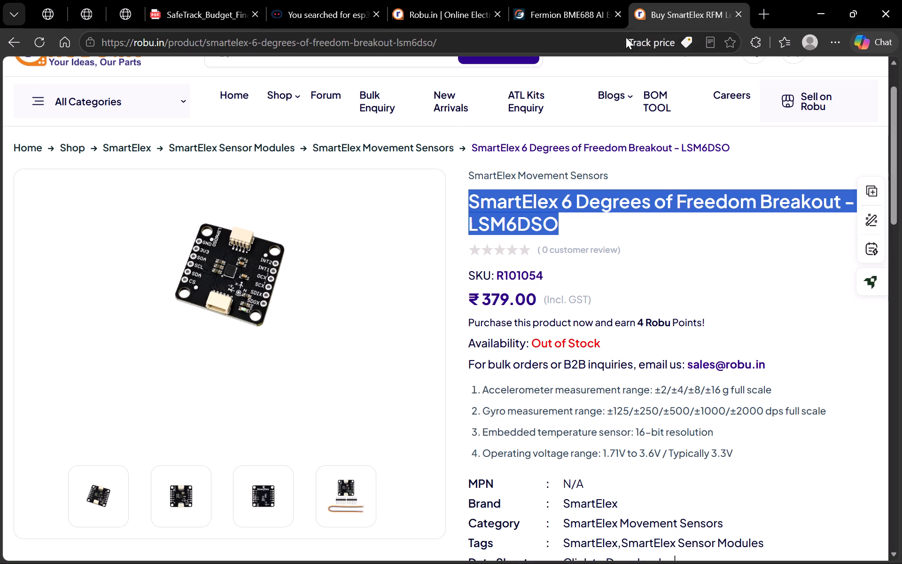
left_click(526, 36)
key("ctrl+v")
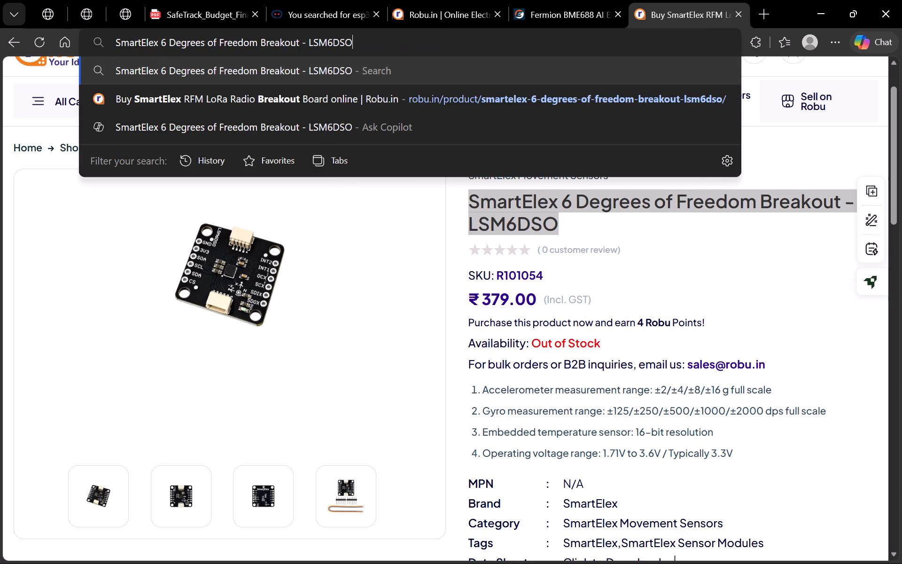
key("Return")
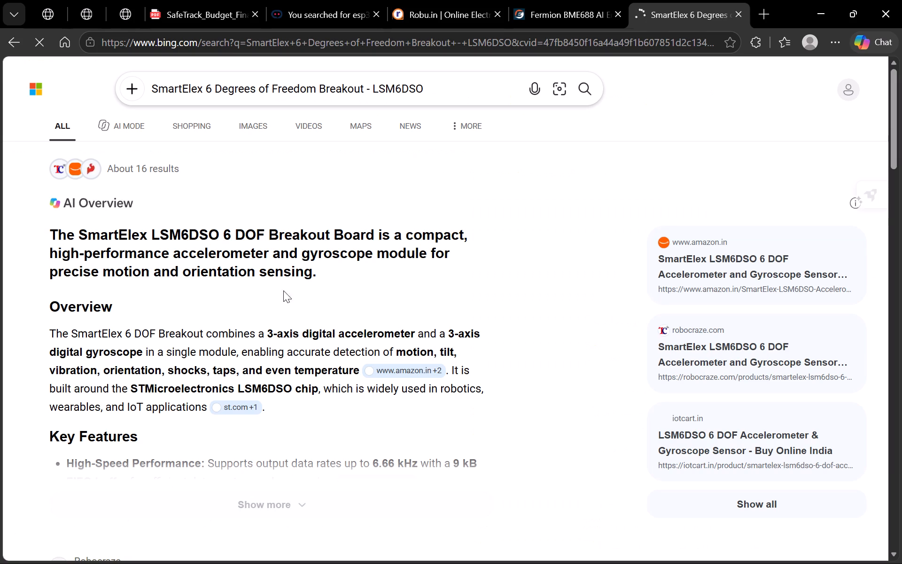
scroll(216, 324, "down", 3)
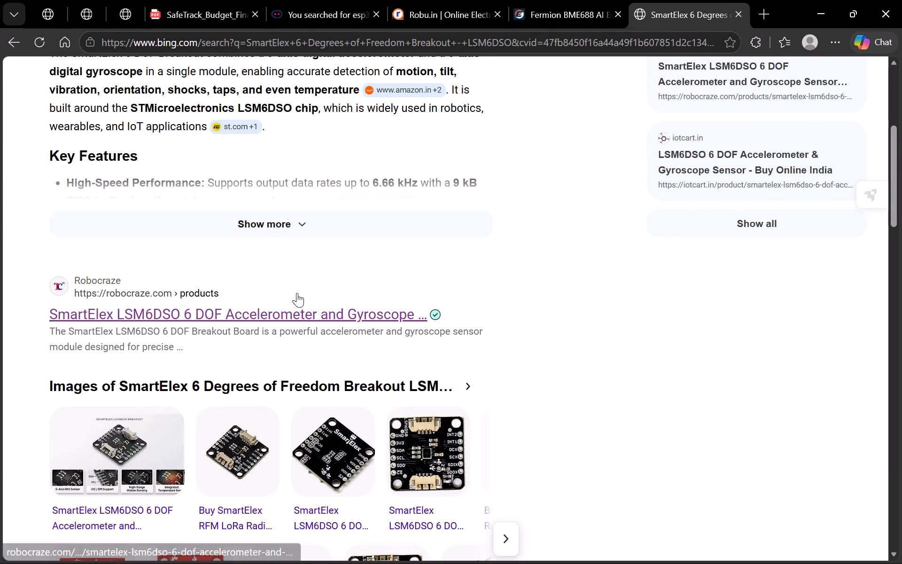
Switch to the Chrome incognito window, search Google for "SmartElex 6 Degrees of Freedom Breakout - LSM6DSO" and compare the stores' prices and stock.
left_click(595, 137)
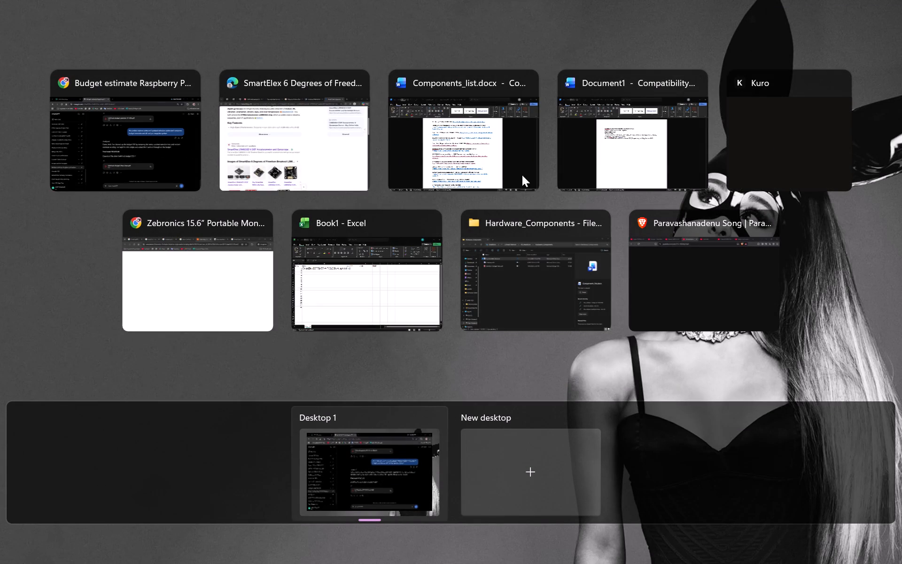
scroll(552, 189, "down", 1)
left_click(234, 248)
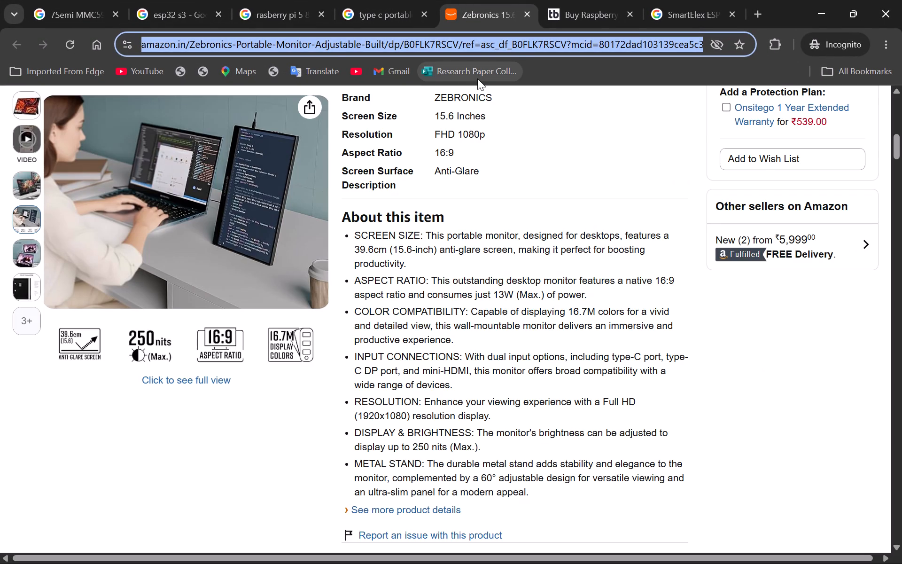
key("ctrl+v")
key("Return")
scroll(253, 305, "down", 2)
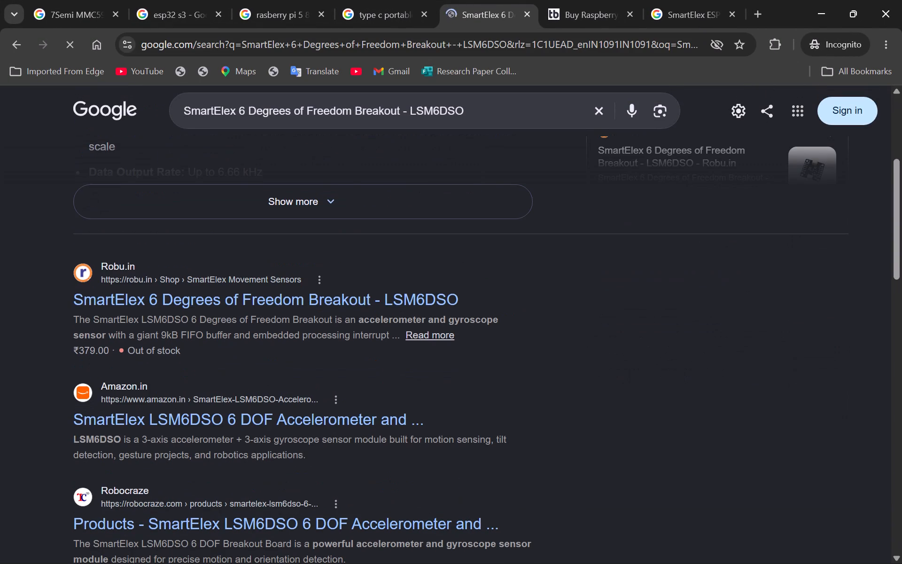
scroll(210, 483, "down", 1)
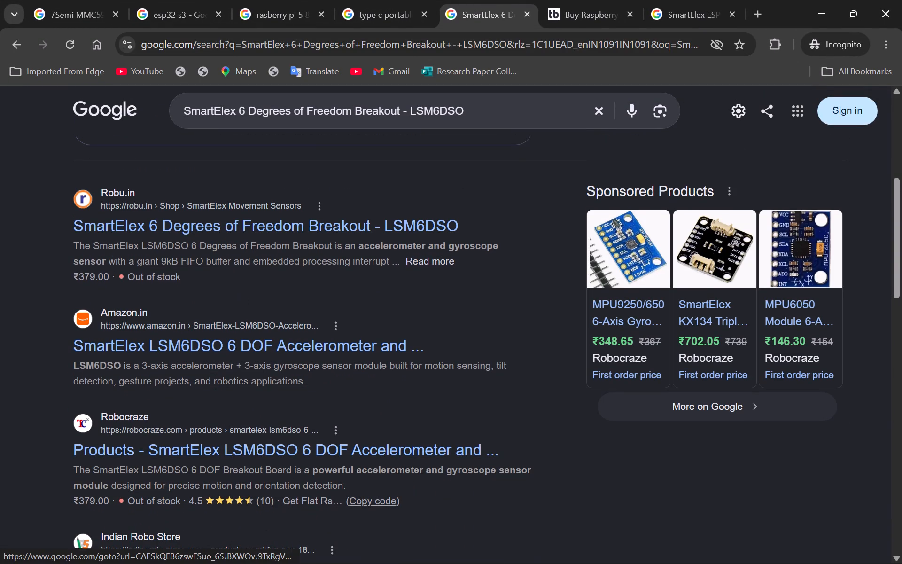
scroll(203, 457, "down", 1)
scroll(203, 457, "up", 1)
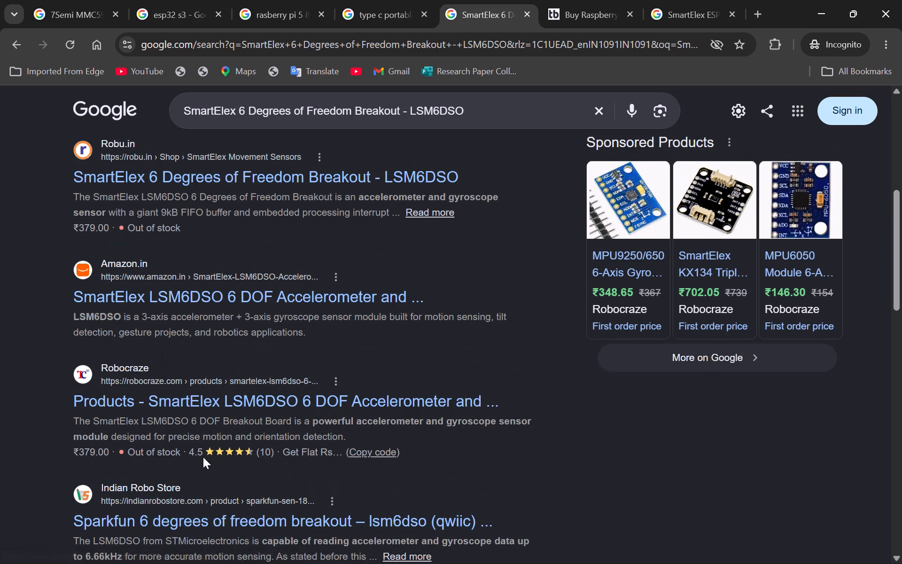
scroll(203, 457, "down", 1)
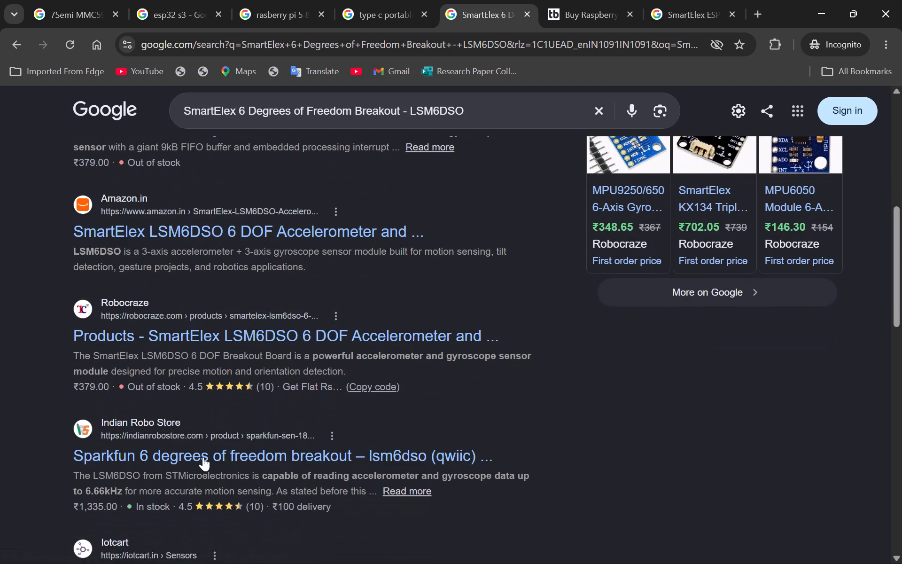
scroll(195, 457, "down", 3)
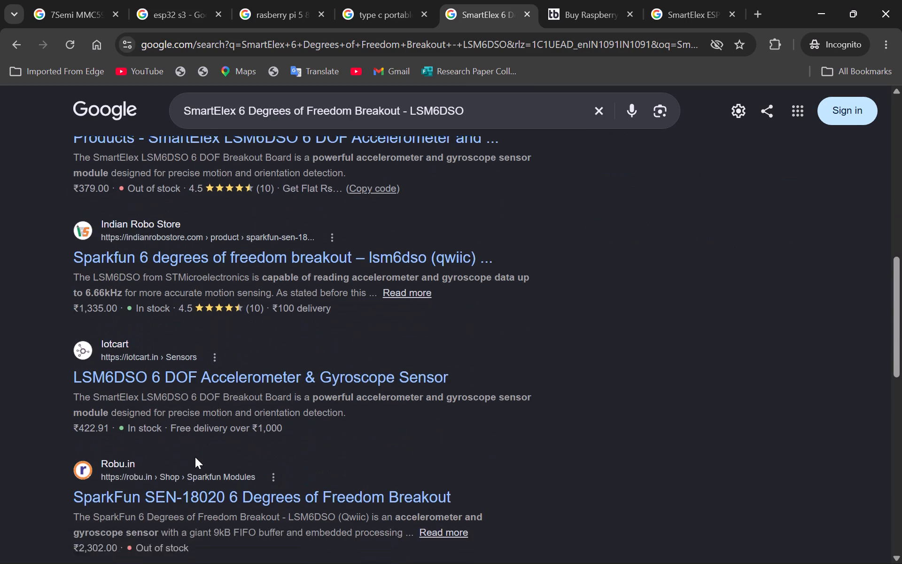
scroll(195, 457, "down", 1)
Open Iotcart's LSM6DSO 6 DOF Accelerometer & Gyroscope Sensor result and examine its price, availability and board images.
left_click(191, 331)
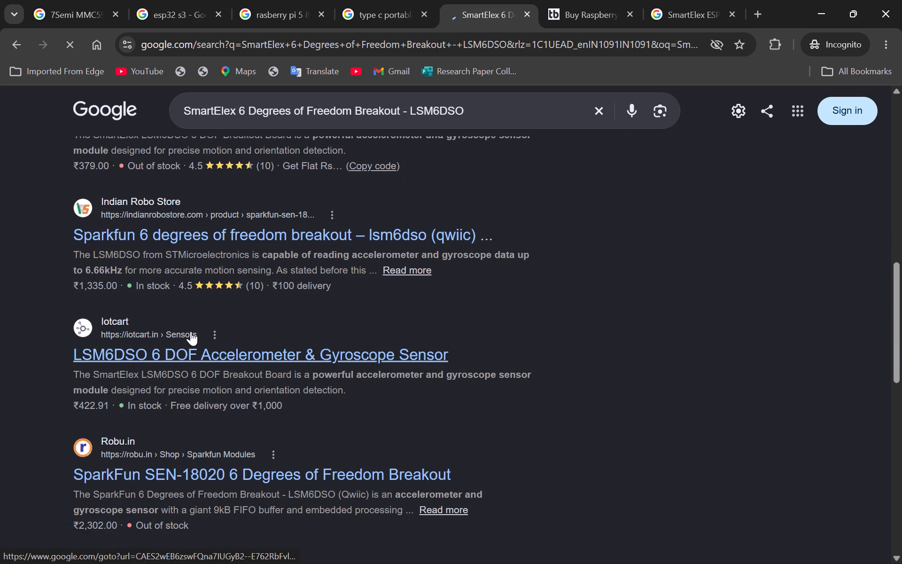
scroll(191, 331, "down", 1)
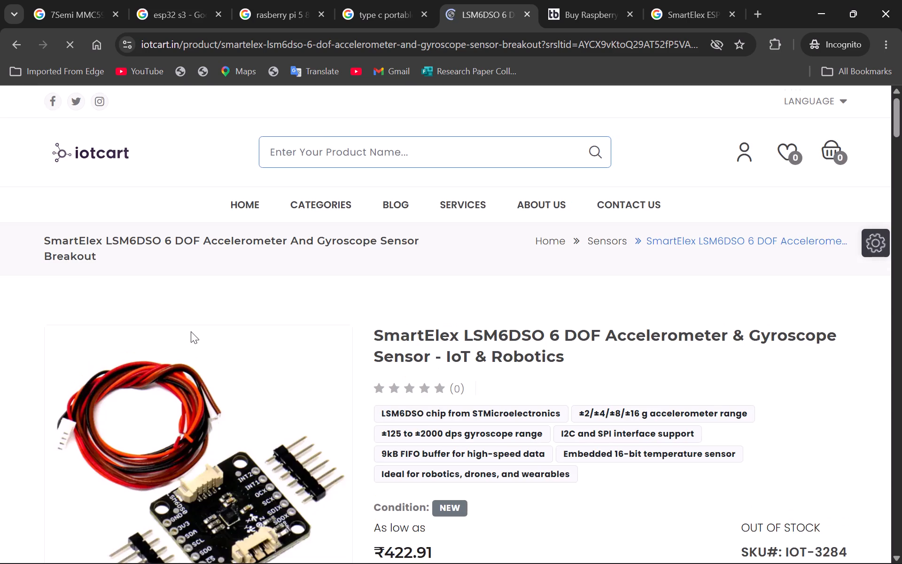
scroll(191, 331, "down", 2)
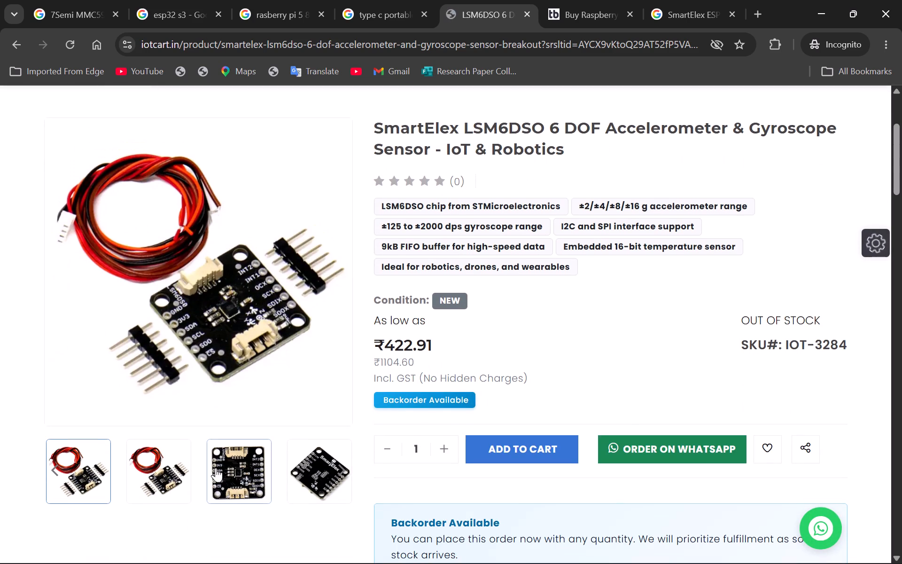
left_click(235, 457)
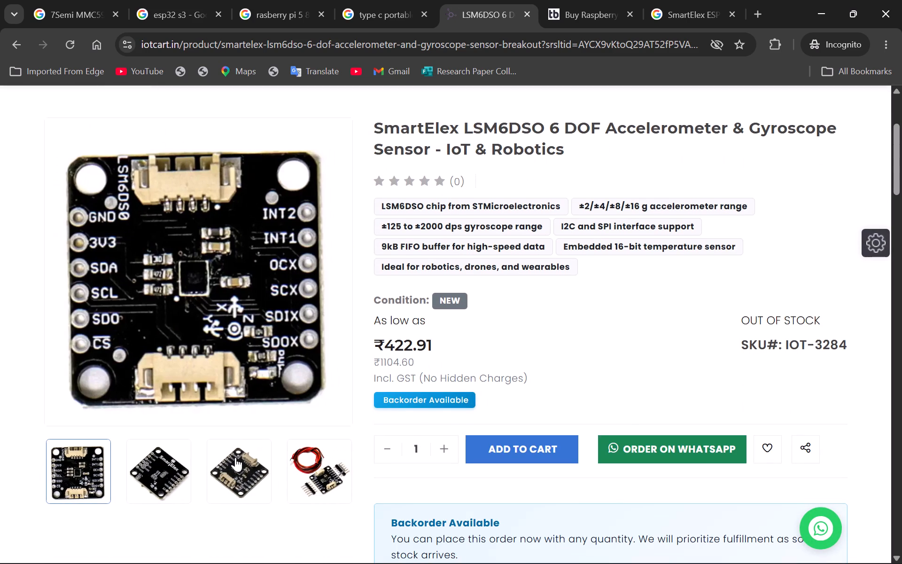
left_click(235, 457)
scroll(244, 450, "up", 1)
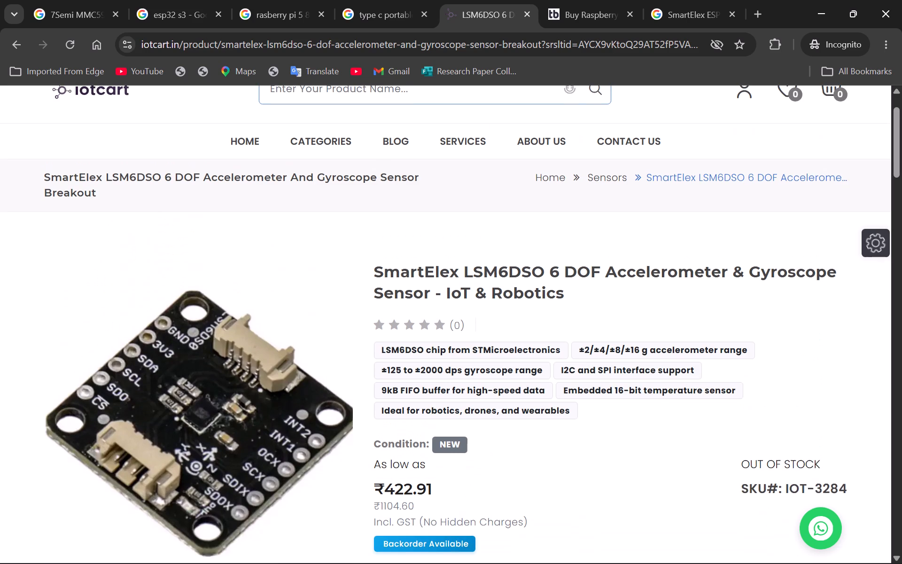
Copy the Iotcart product page's link and paste it on a new line below the SmartElex LSM6DSO link in Components_list.docx.
left_click(303, 43)
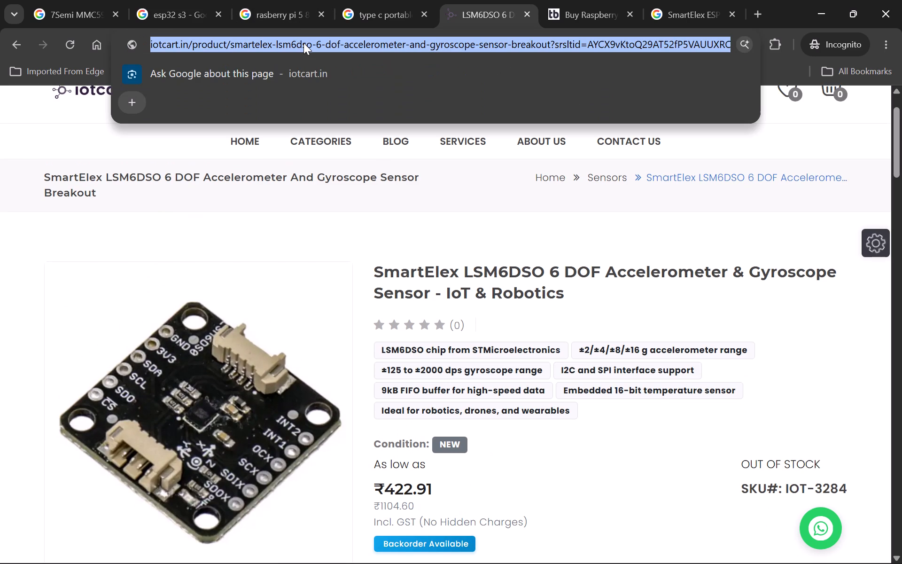
key("ctrl+c")
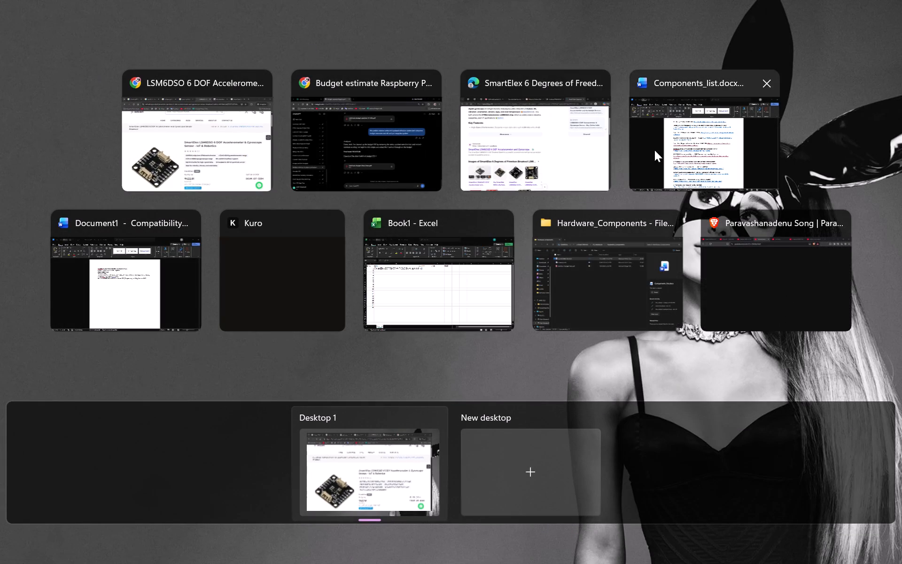
left_click(654, 150)
left_click(418, 282)
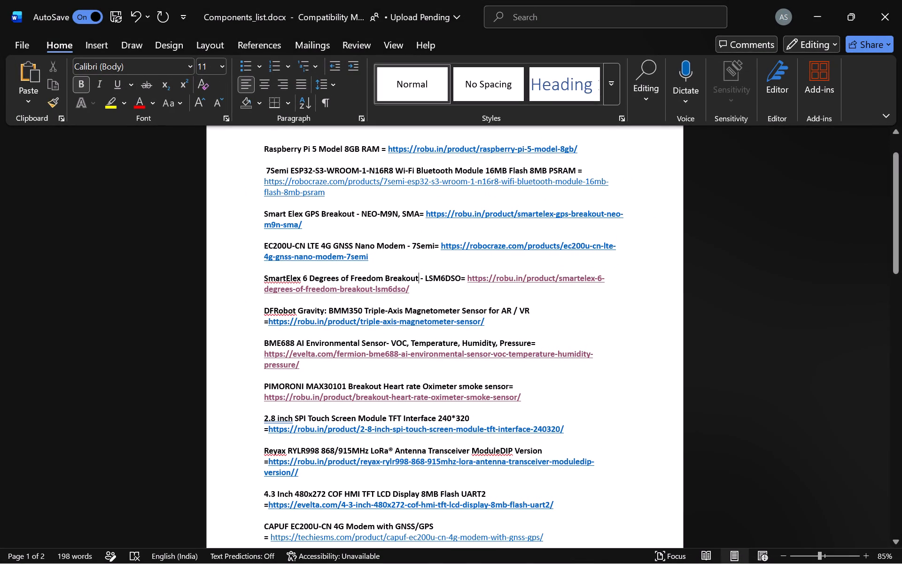
left_click(415, 288)
key("Return")
key("ctrl+v")
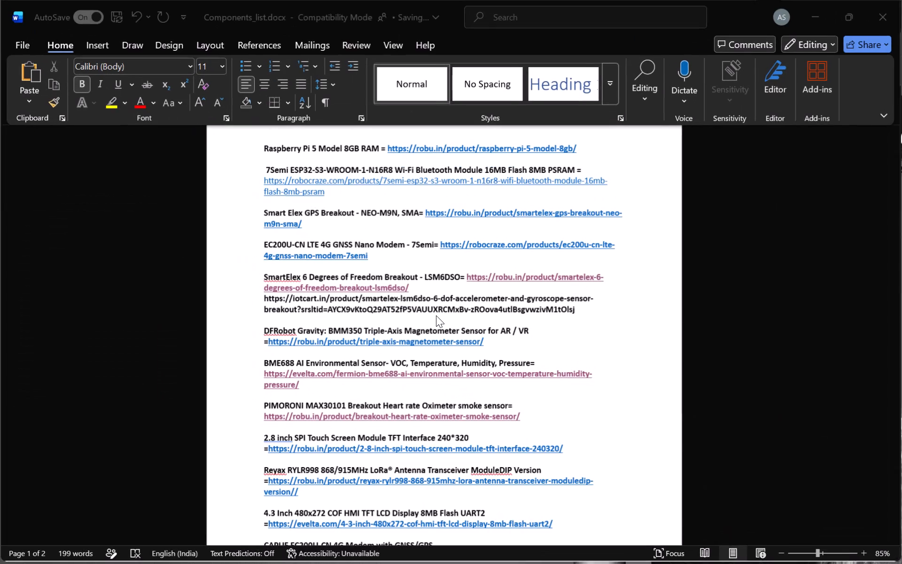
left_click(252, 312)
left_click(252, 312)
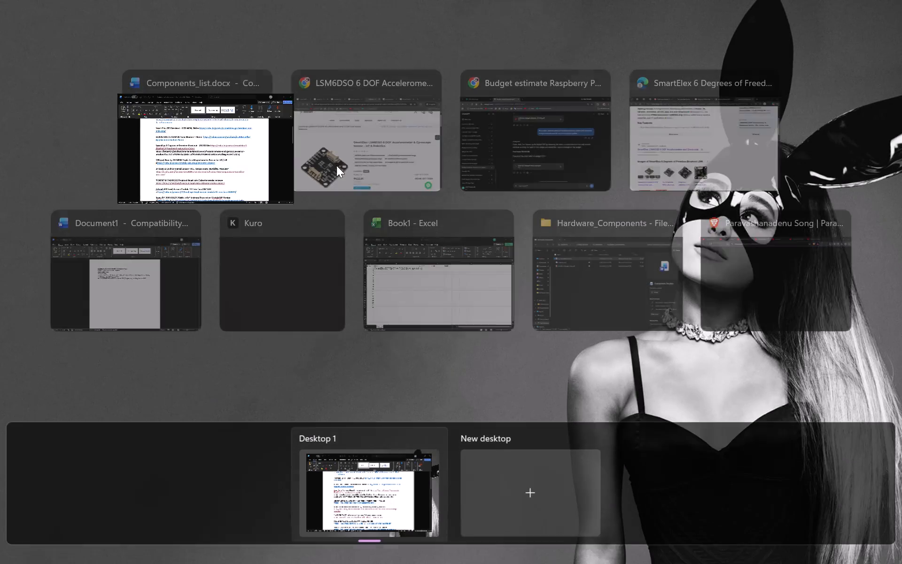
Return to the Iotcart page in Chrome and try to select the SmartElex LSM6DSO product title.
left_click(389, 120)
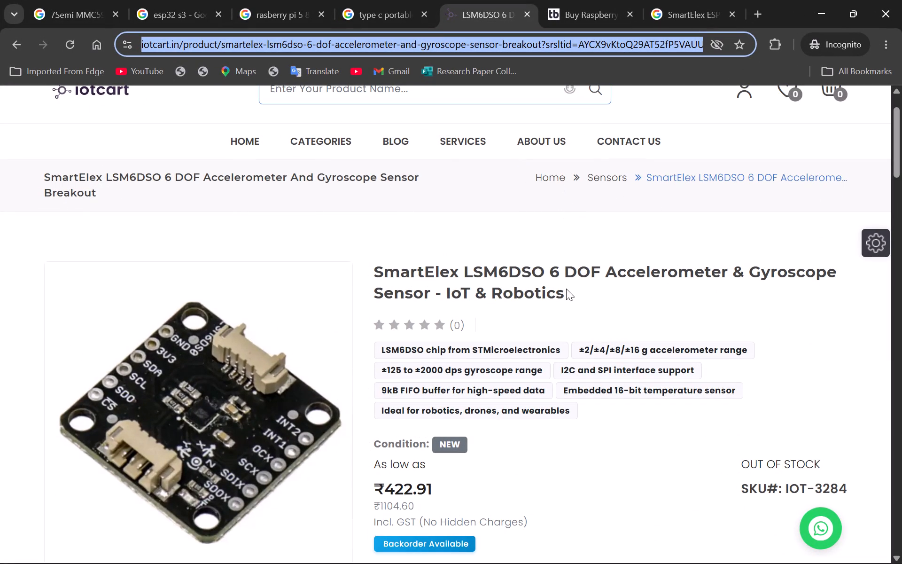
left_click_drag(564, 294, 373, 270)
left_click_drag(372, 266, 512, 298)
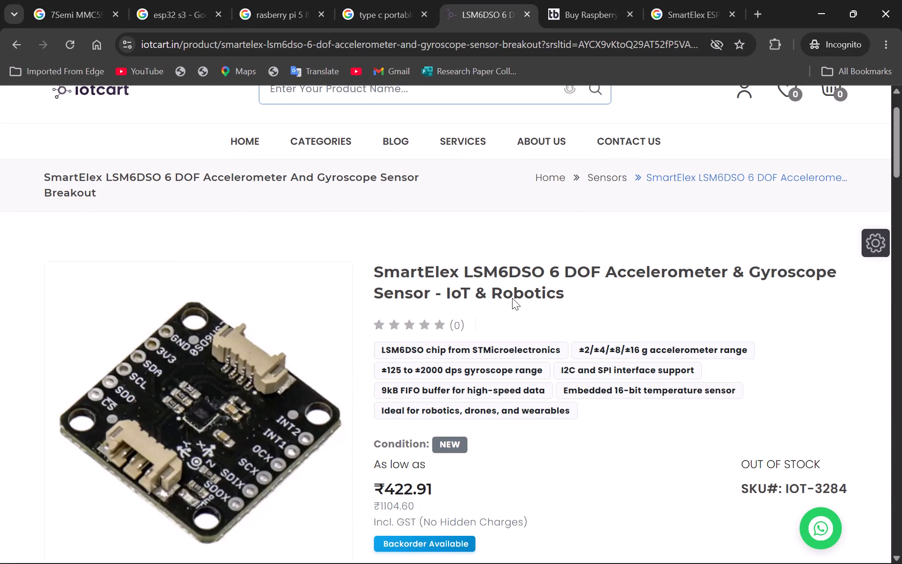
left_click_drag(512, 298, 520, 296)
Open ChatGPT in a new browser tab.
left_click(762, 12)
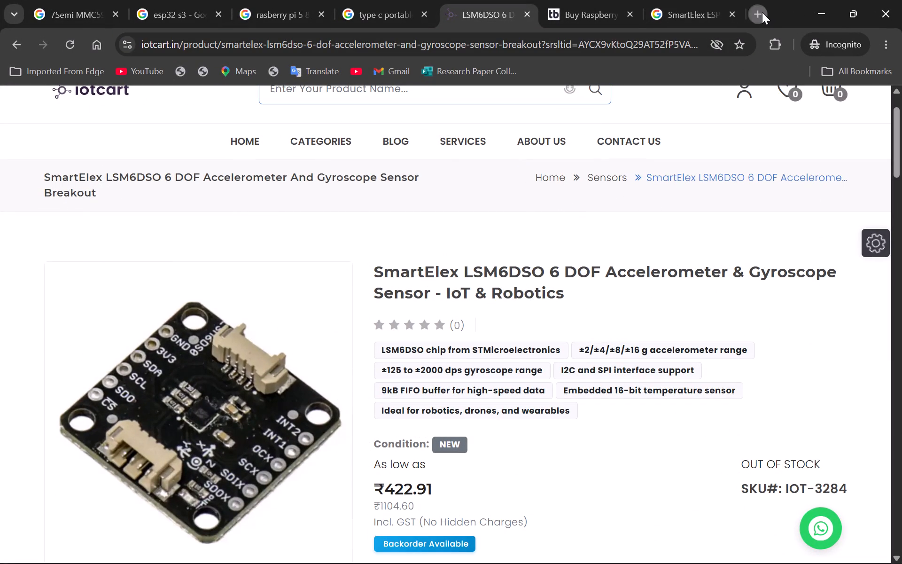
type("ch")
key("Return")
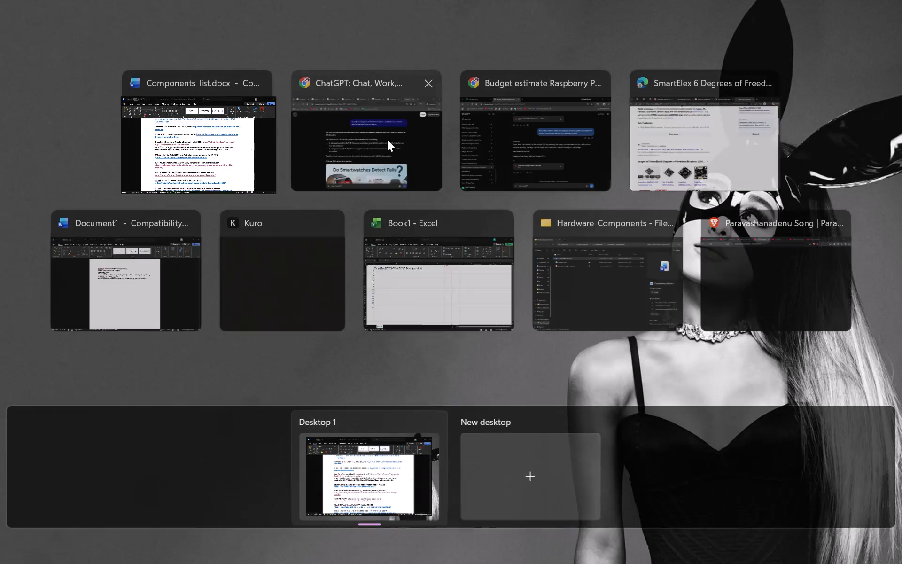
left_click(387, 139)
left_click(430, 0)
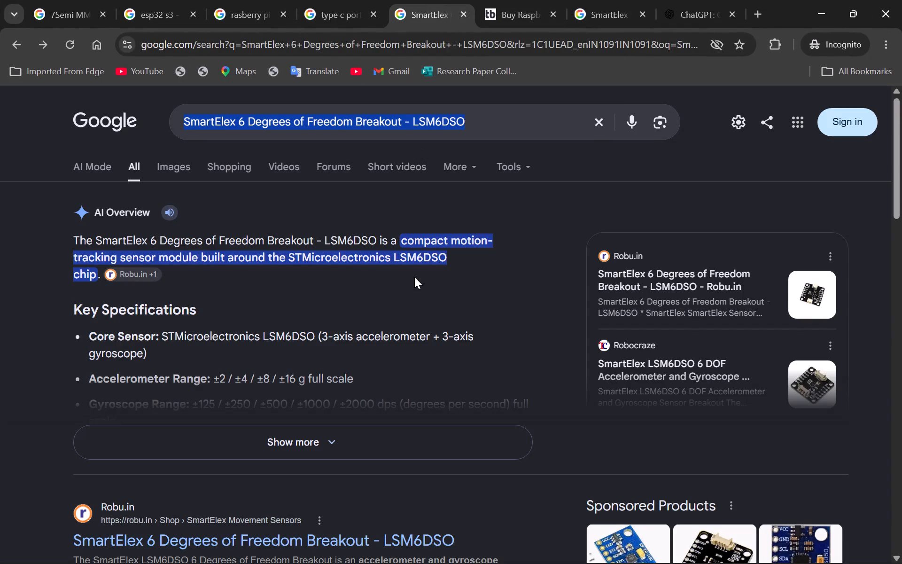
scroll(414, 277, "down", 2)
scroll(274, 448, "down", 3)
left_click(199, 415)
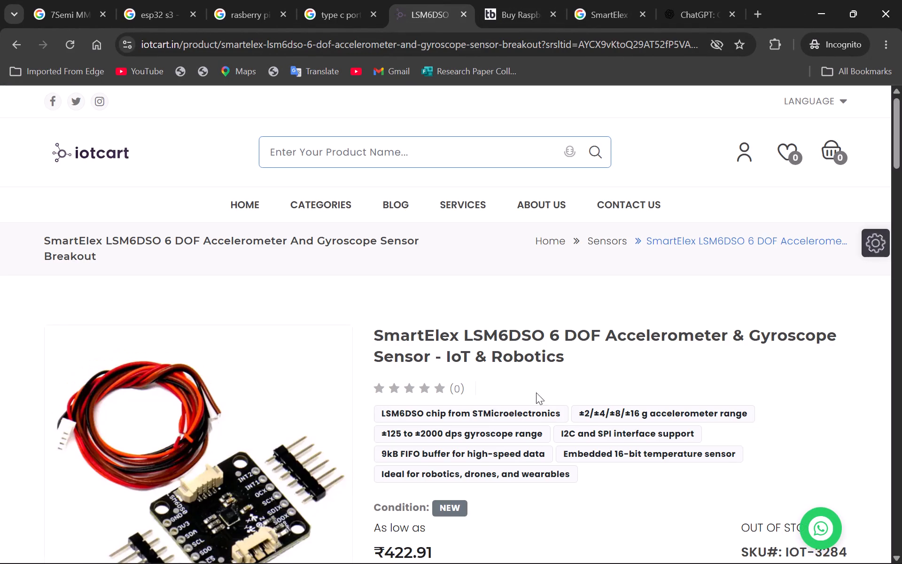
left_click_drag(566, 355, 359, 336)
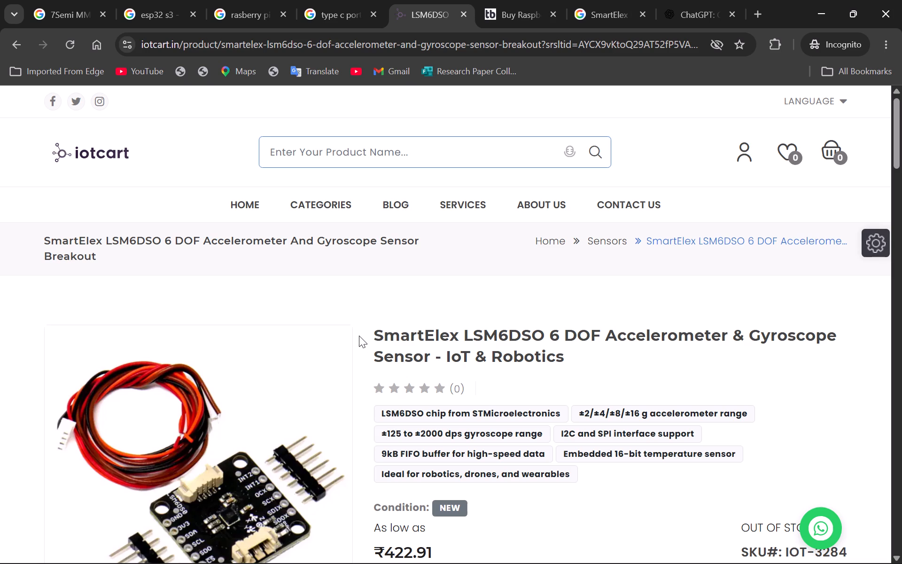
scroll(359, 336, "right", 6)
Copy the search phrase "SmartElex 6 Degrees of Freedom Breakout - LSM6DSO" into Word's Document1 budget list, append "=640" and start a new line.
scroll(335, 321, "up", 2)
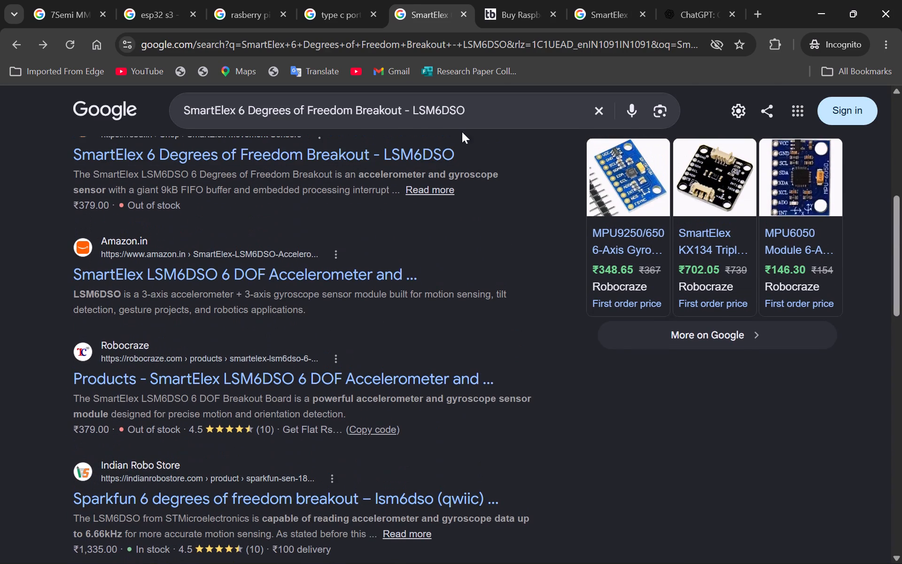
left_click_drag(474, 110, 38, 120)
key("ctrl+c")
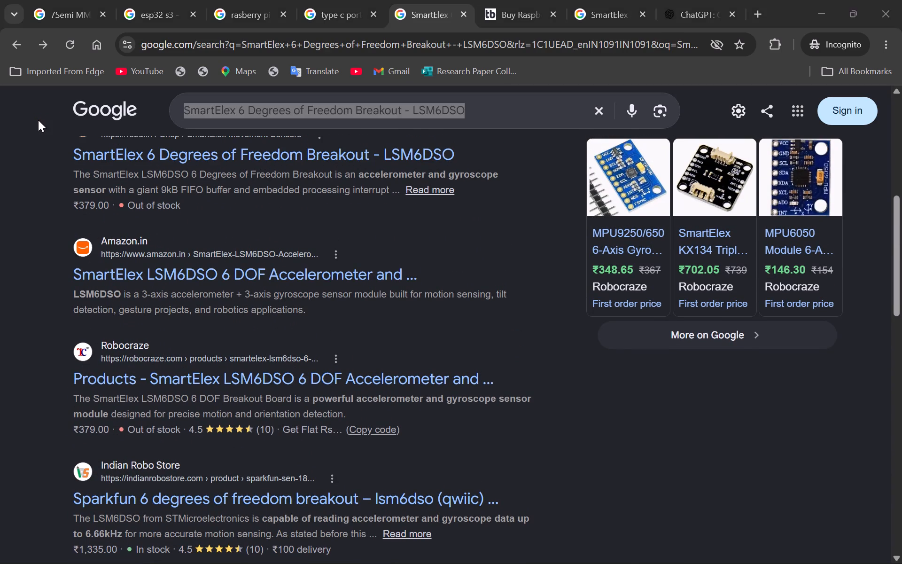
left_click(165, 274)
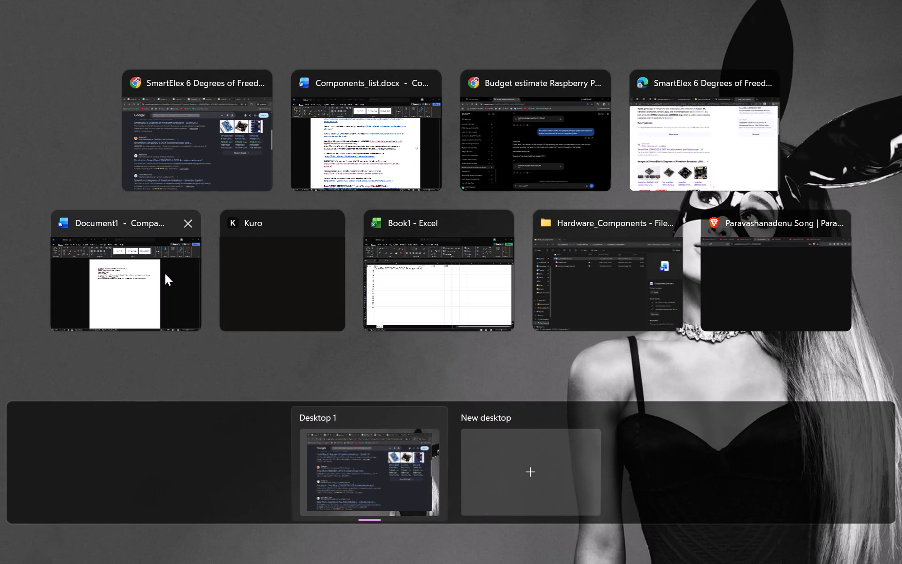
key("ctrl+v")
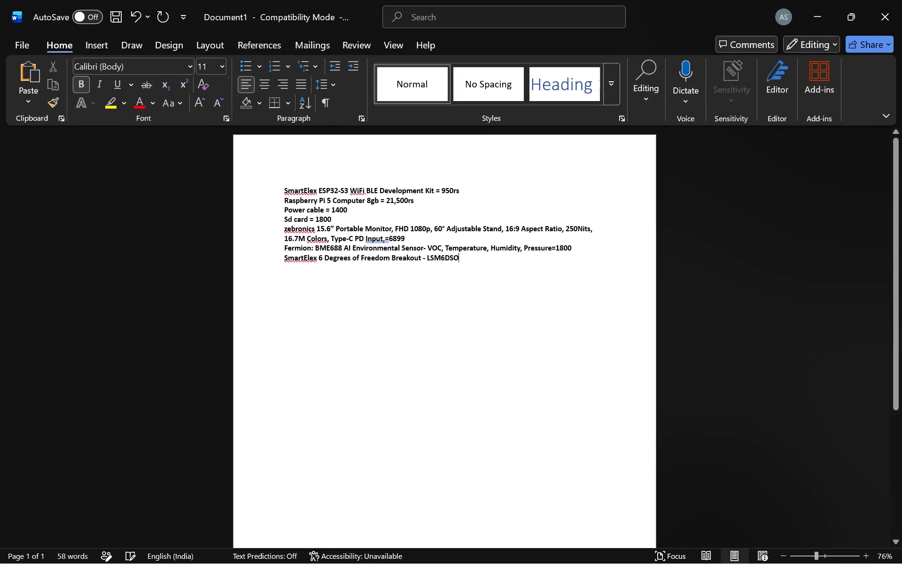
key("space")
type("=60")
key("BackSpace")
type("40")
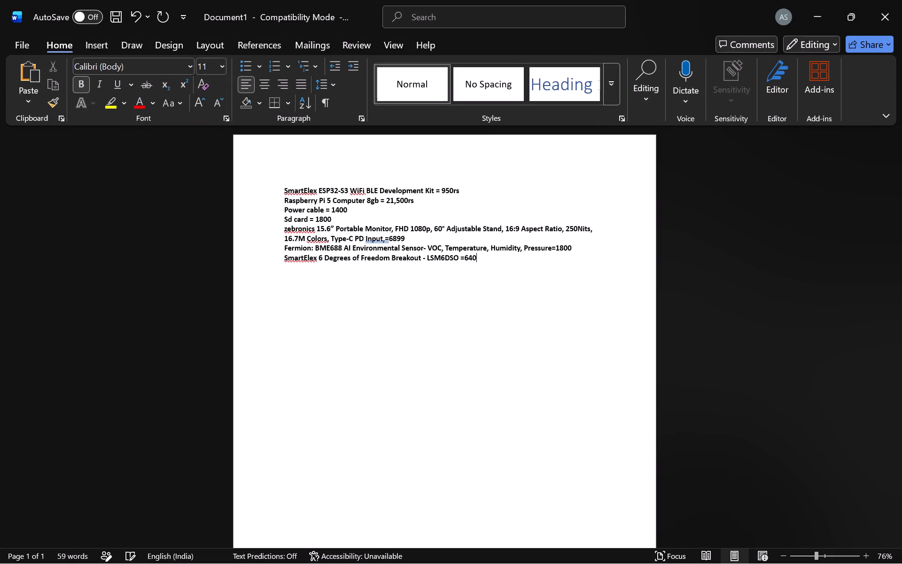
key("Return")
Switch to Components_list.docx in Word and review its component entries and links from the first page onto the second.
left_click(335, 166)
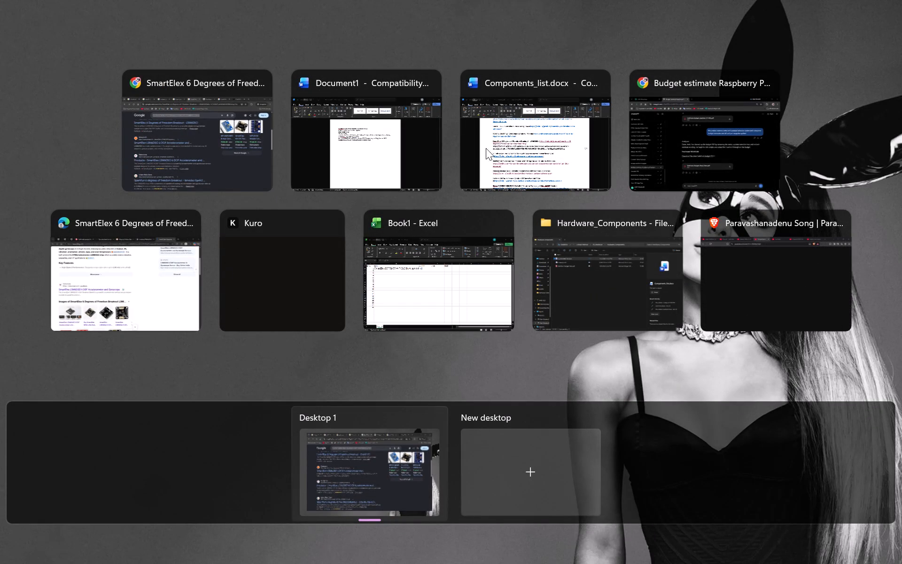
left_click(514, 134)
scroll(368, 305, "up", 2)
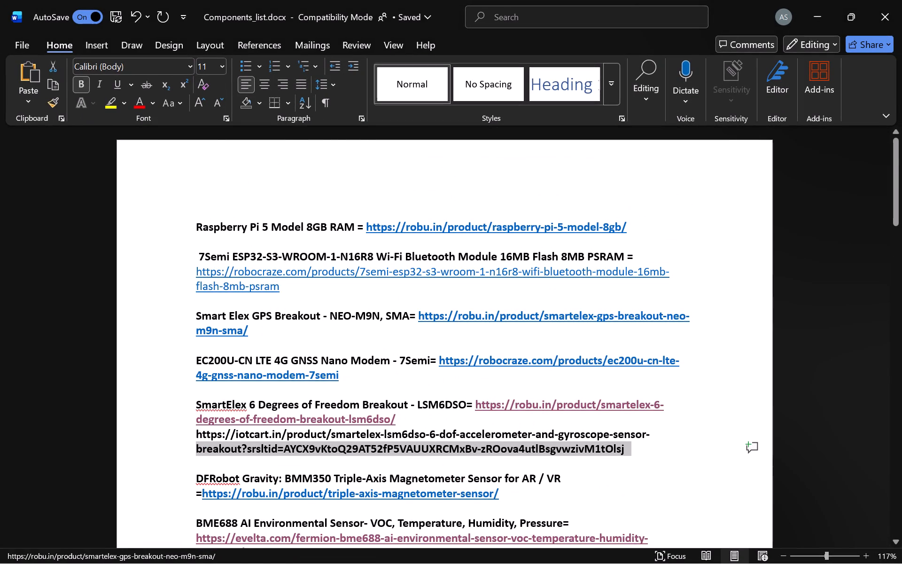
scroll(362, 321, "down", 2)
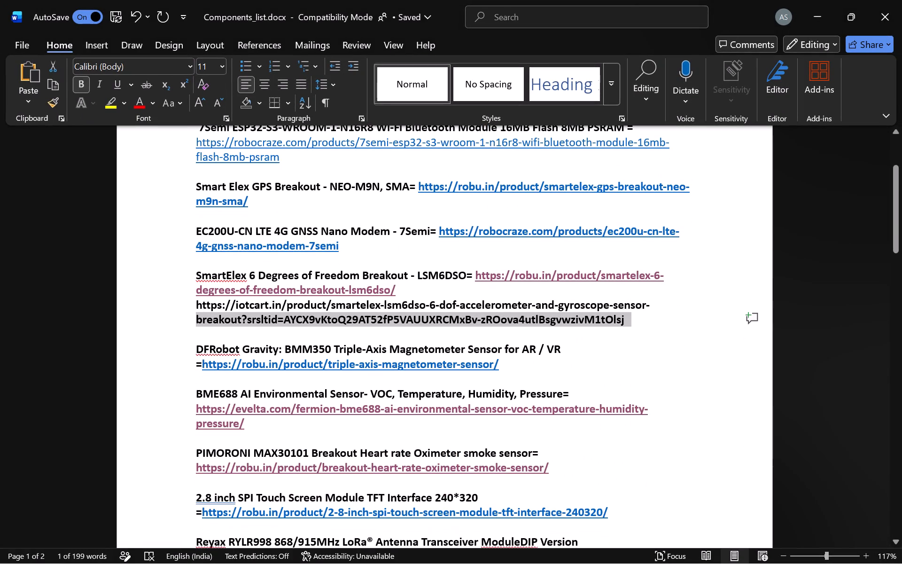
scroll(338, 411, "down", 2)
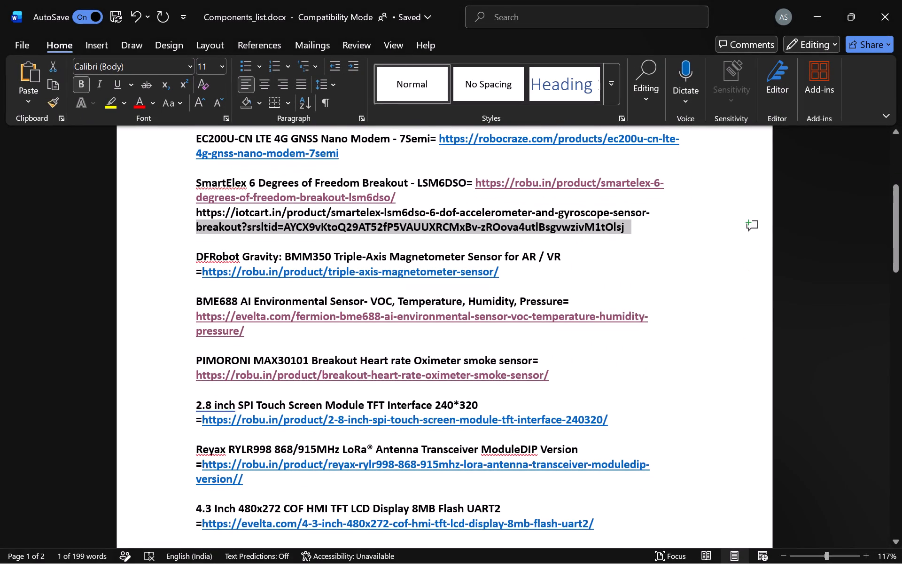
scroll(338, 411, "down", 3)
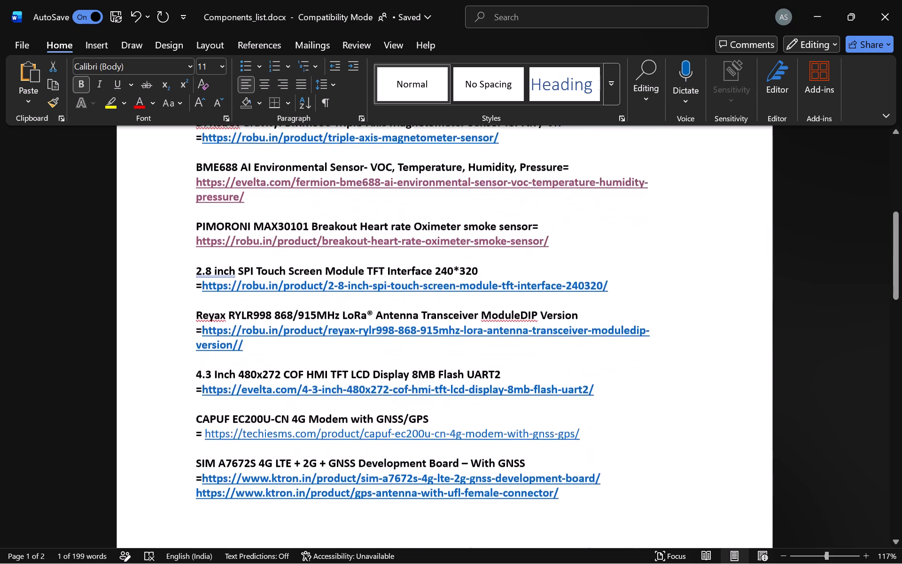
scroll(338, 411, "down", 4)
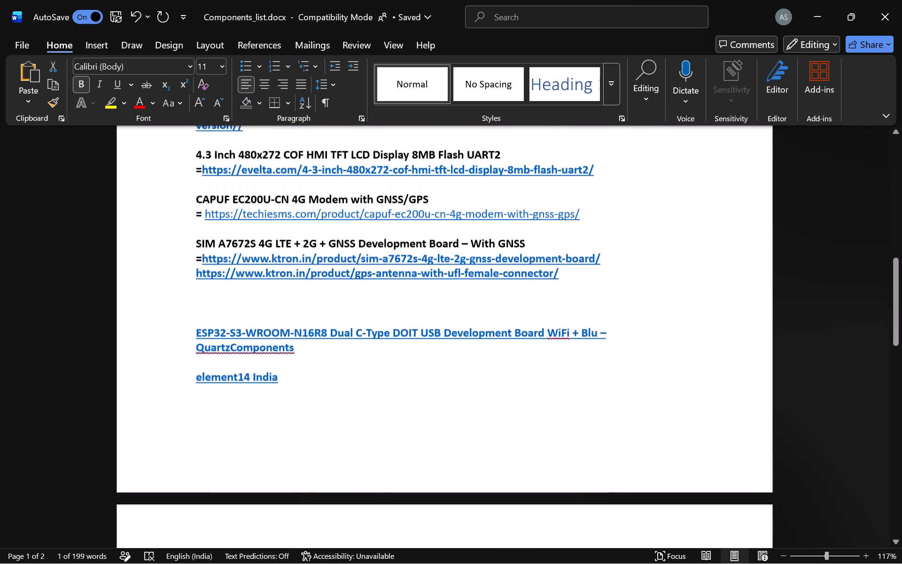
scroll(338, 411, "down", 1)
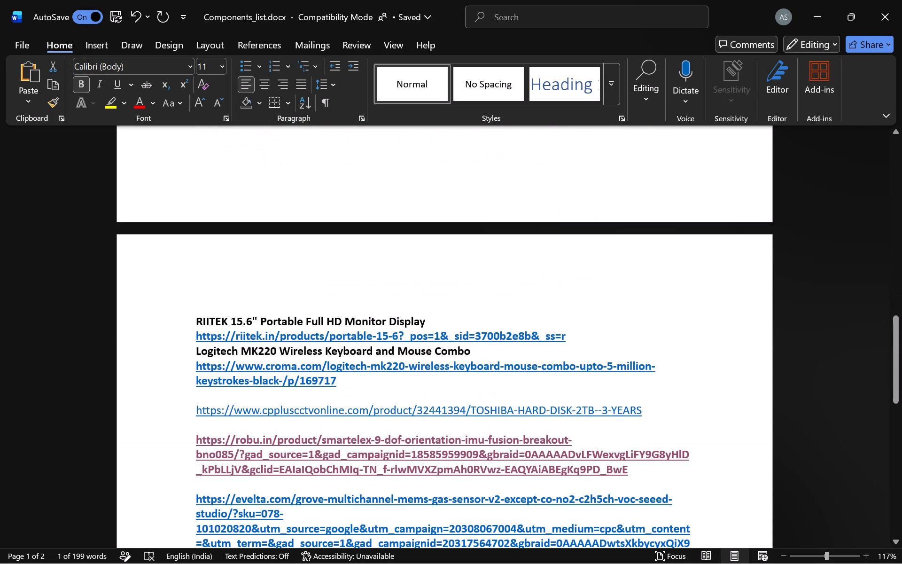
scroll(338, 411, "down", 1)
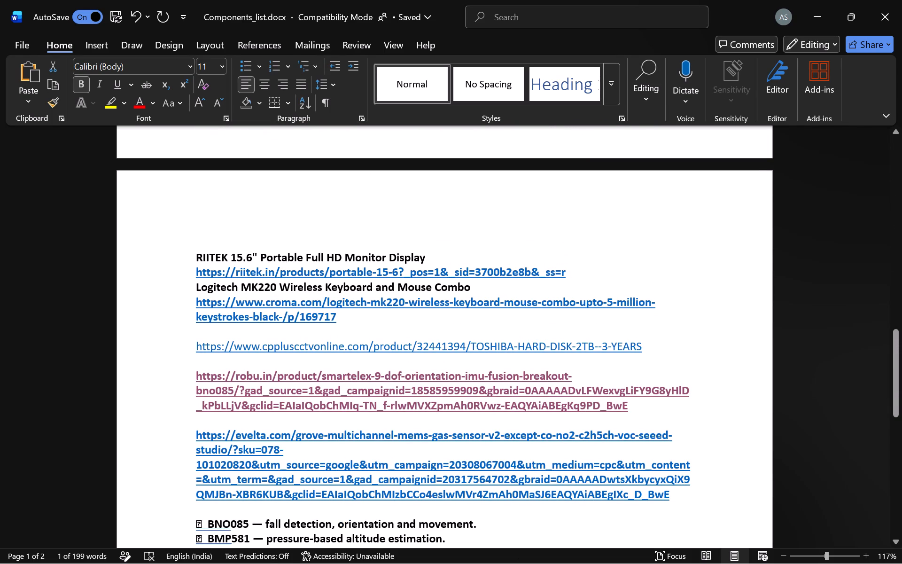
scroll(328, 455, "down", 1)
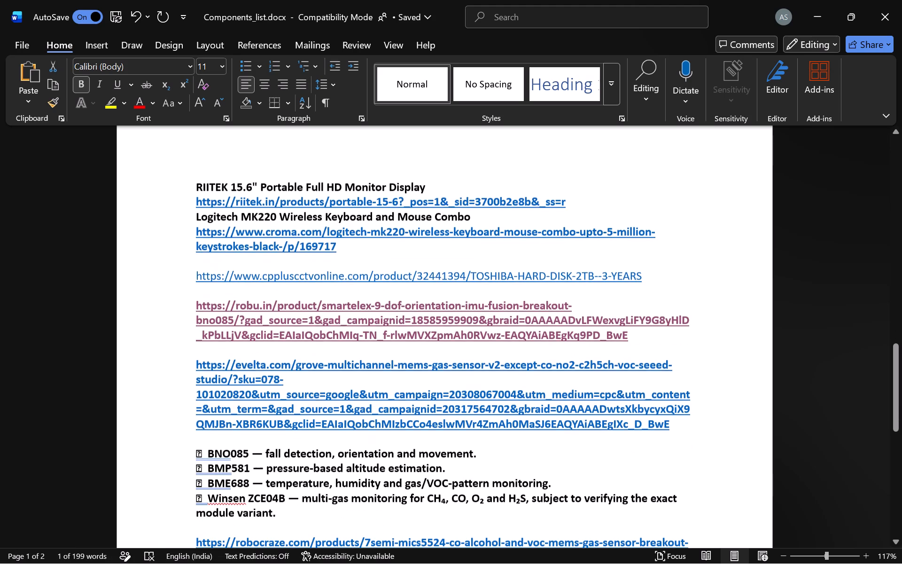
Open the Evelta Grove multichannel MEMS gas sensor link in Edge, examine its price and availability, and close its tab.
left_click(302, 396, "ctrl")
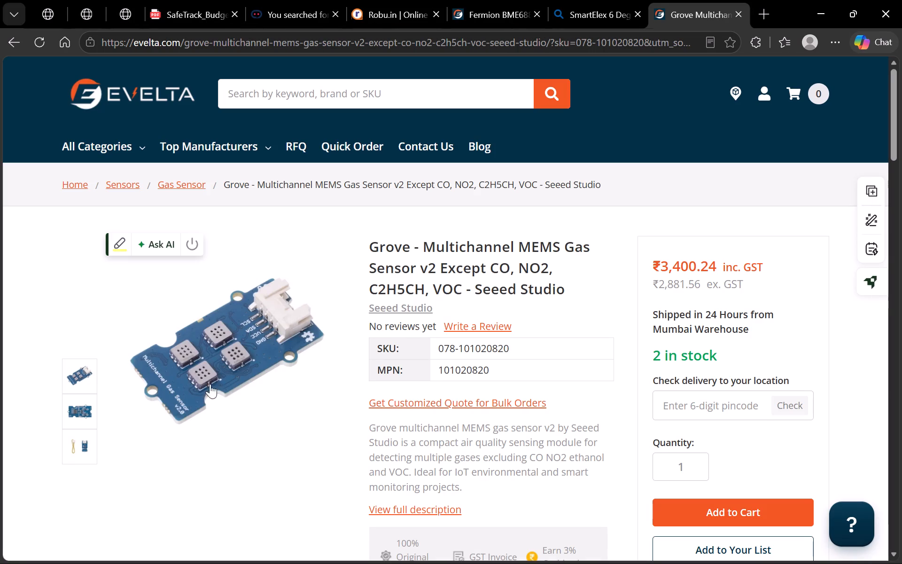
left_click(551, 262)
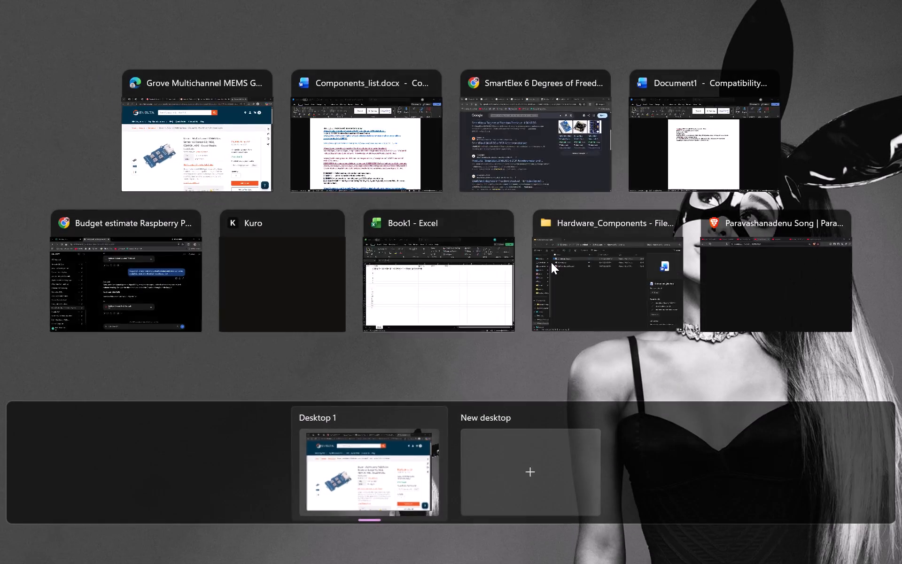
left_click(738, 8)
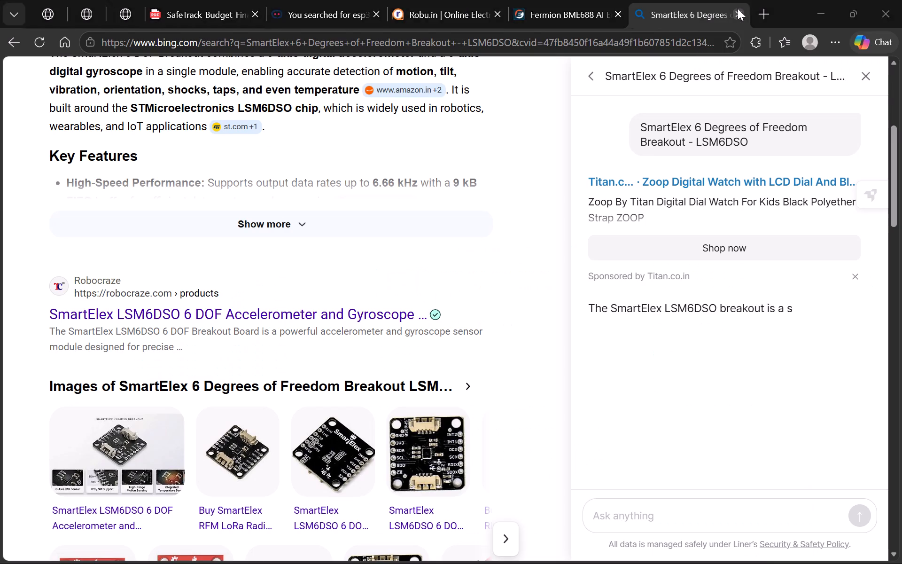
Return to Components_list.docx, open the Robocraze 7Semi MiCS5524 gas sensor link in Edge, and examine its price and availability.
left_click(333, 134)
scroll(429, 415, "down", 2)
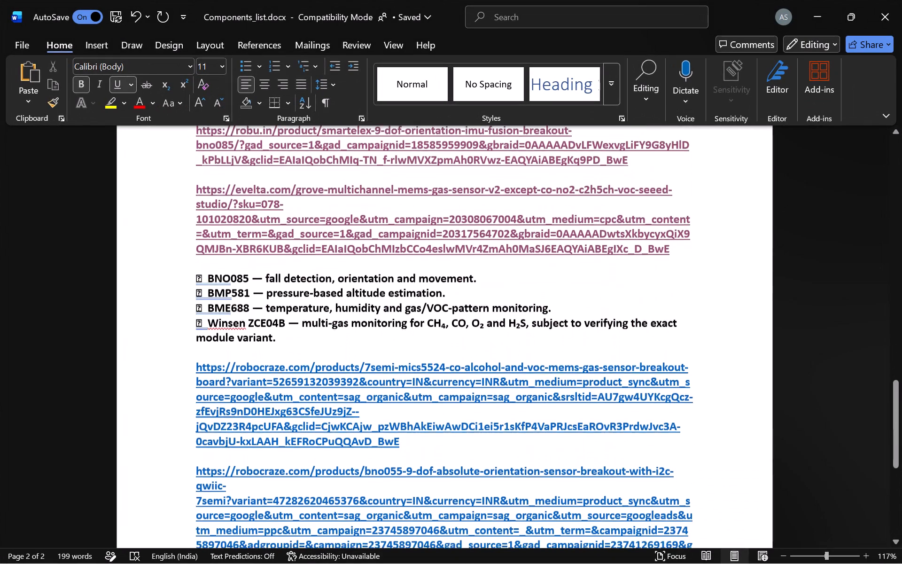
left_click(326, 401, "ctrl")
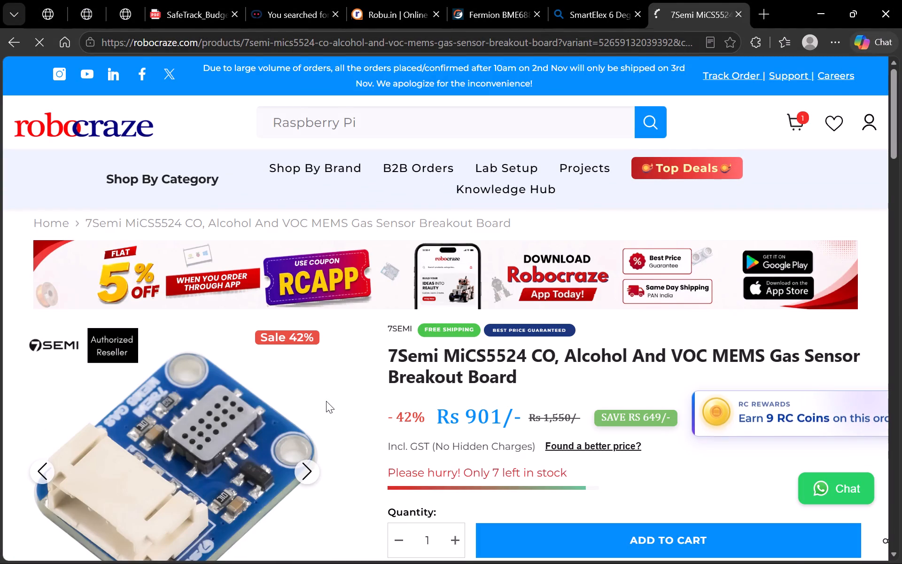
scroll(326, 401, "down", 1)
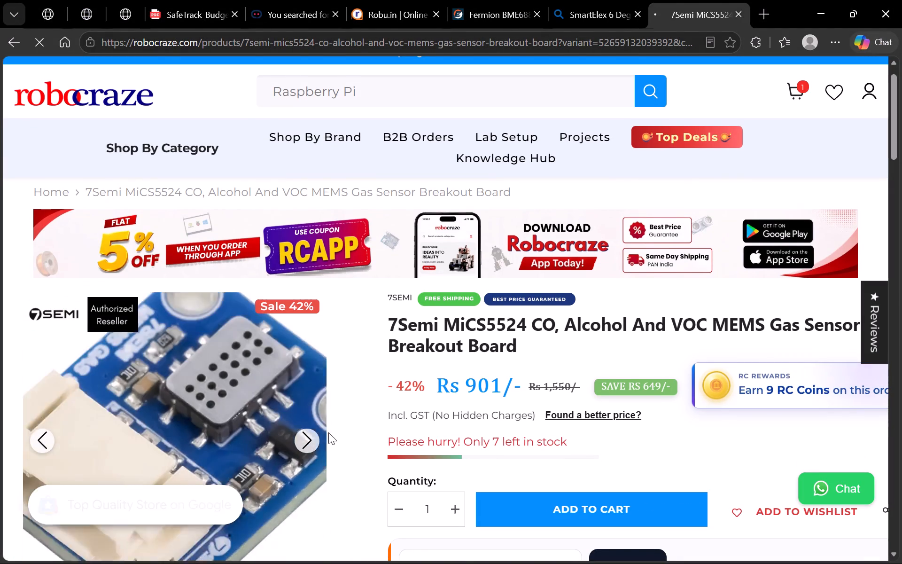
scroll(740, 284, "down", 1)
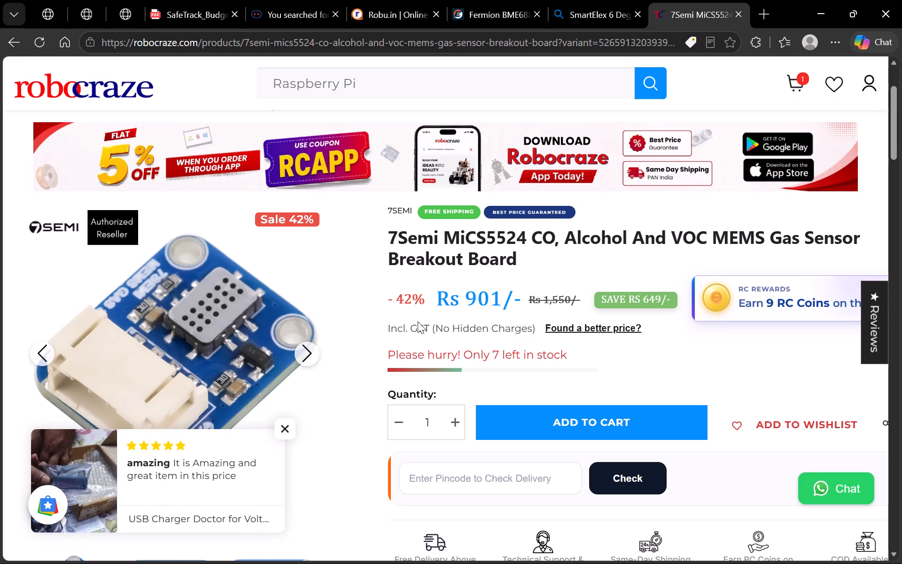
Look through the product photos of the 7Semi MiCS5524 gas sensor and dismiss the review pop-up.
left_click(302, 350)
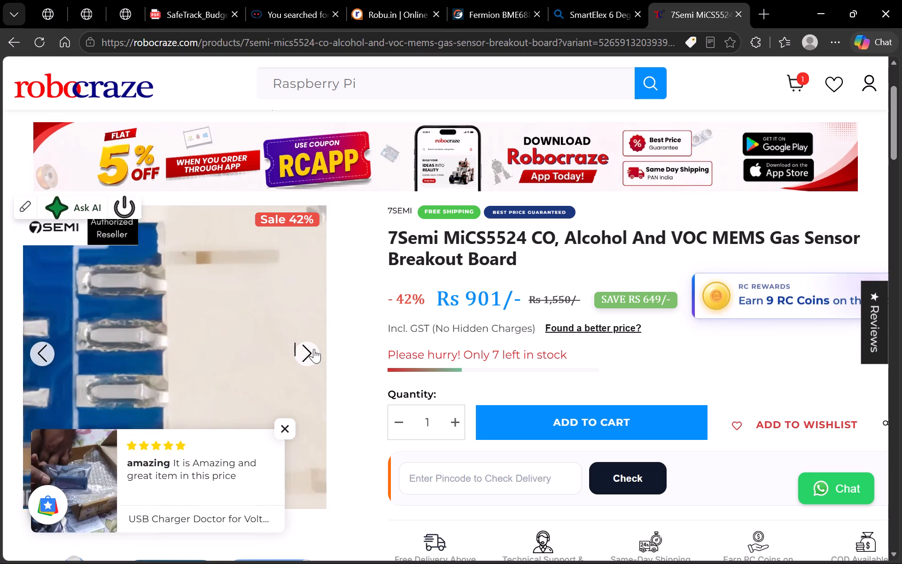
left_click(316, 351)
left_click(283, 426)
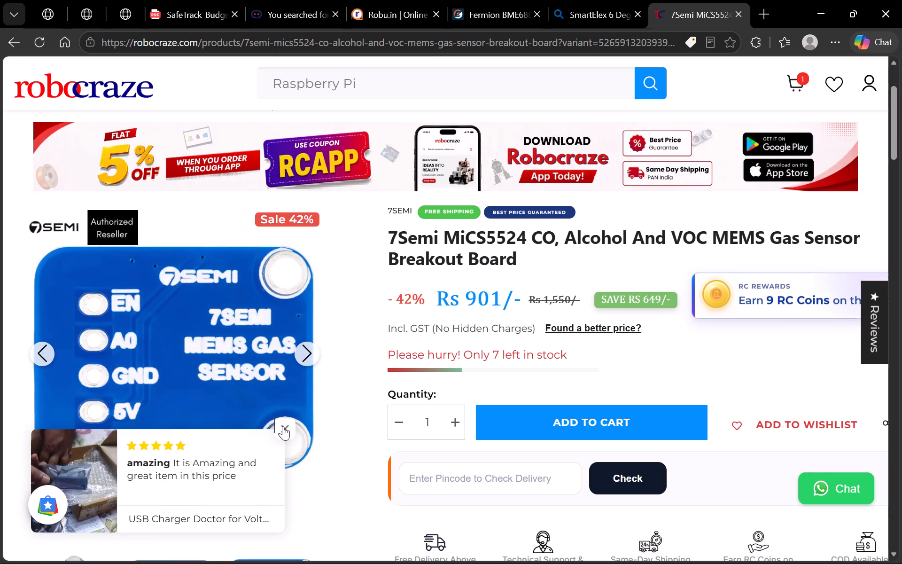
Return to Components_list.docx in Word, open the Robocraze BNO055 9-DOF orientation sensor link in Edge, and examine its price and photo.
left_click(339, 134)
scroll(385, 340, "down", 1)
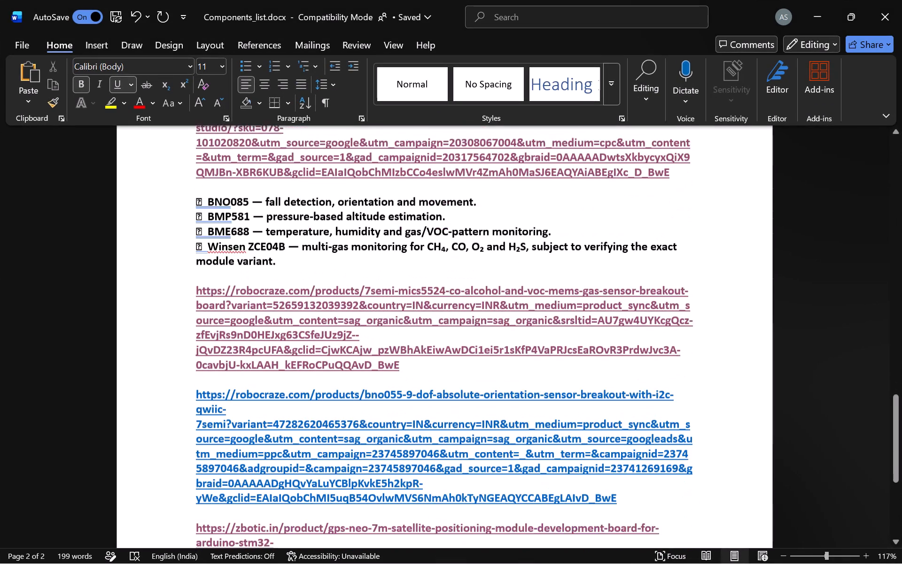
scroll(385, 340, "down", 1)
left_click(331, 435, "ctrl")
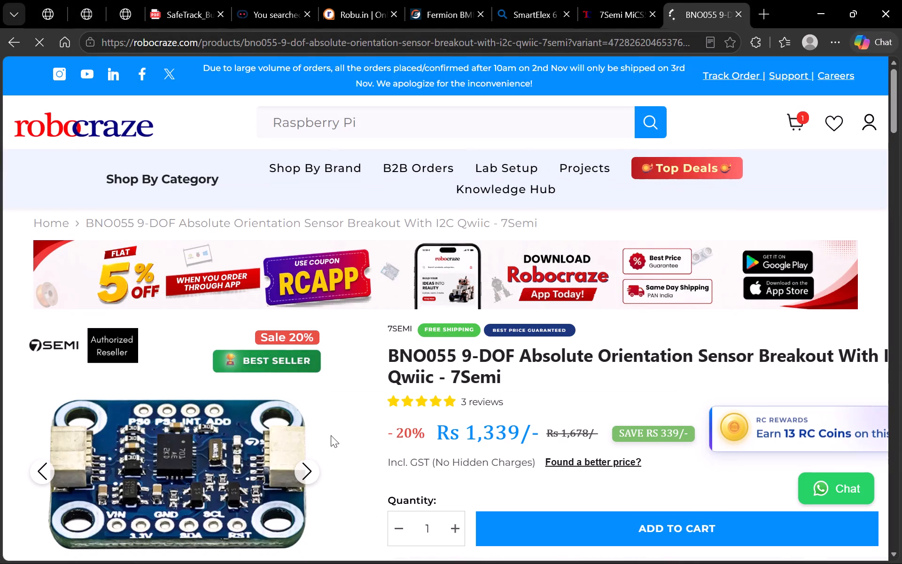
scroll(331, 435, "down", 1)
left_click(320, 433)
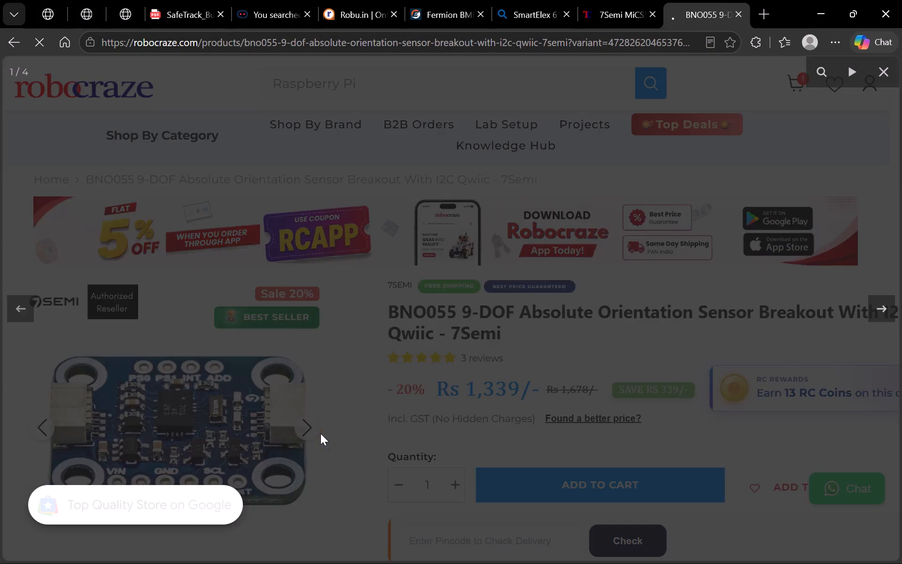
Return to Components_list.docx, open the Zbotic GPS NEO-7M module link in Edge, and check its price and availability.
left_click(417, 126)
scroll(399, 314, "down", 2)
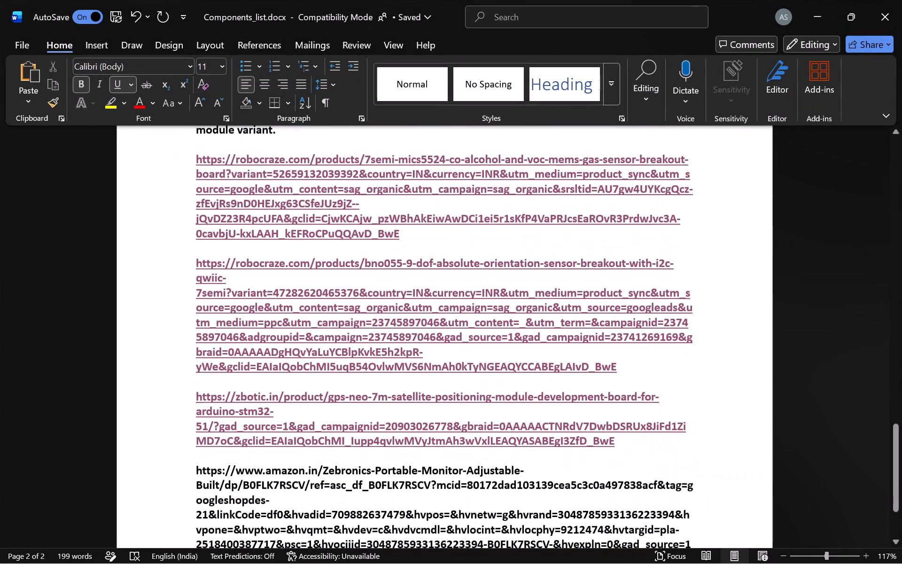
left_click(306, 428, "ctrl")
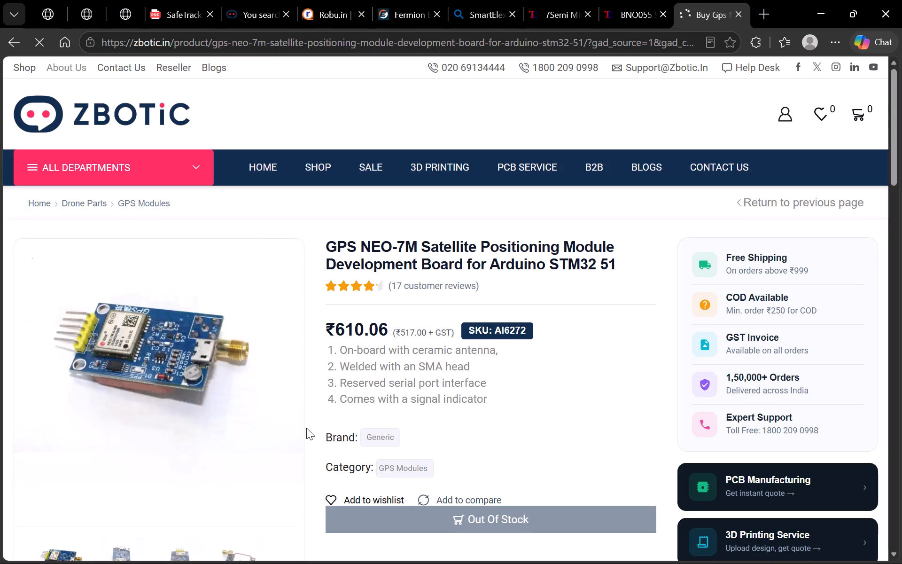
Copy the name "Winsen ZCE04B" from the sensor notes in Components_list.docx and search the web for it in a new Edge tab.
left_click(344, 120)
scroll(384, 364, "down", 1)
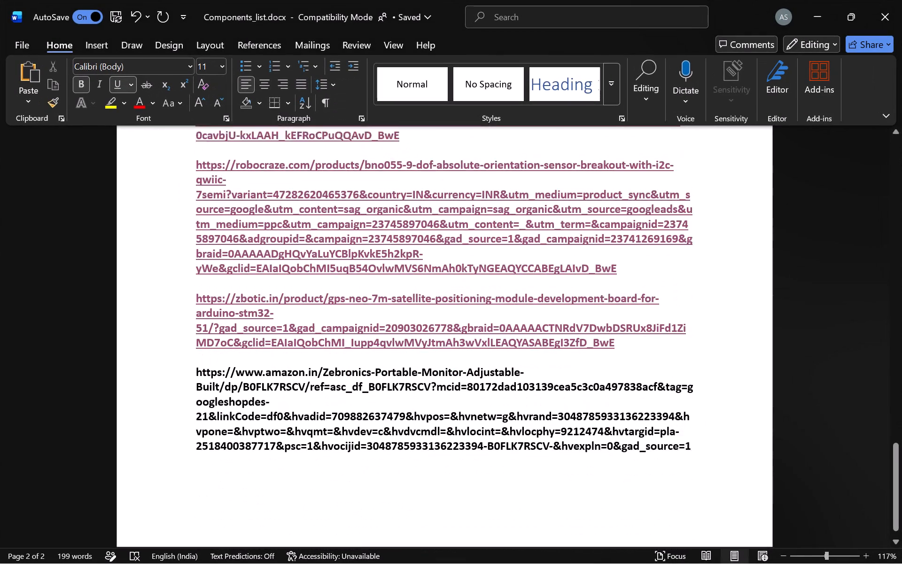
scroll(384, 364, "down", 1)
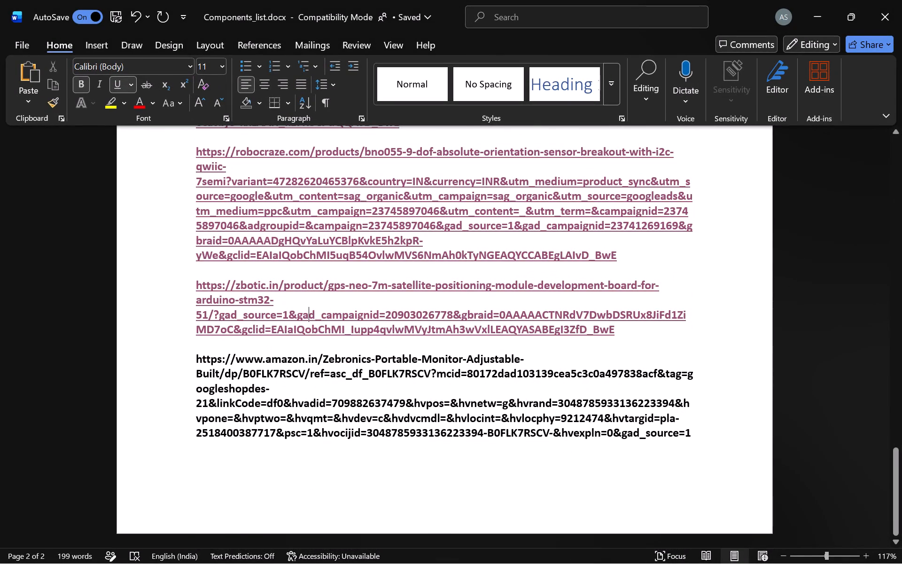
scroll(347, 407, "up", 3)
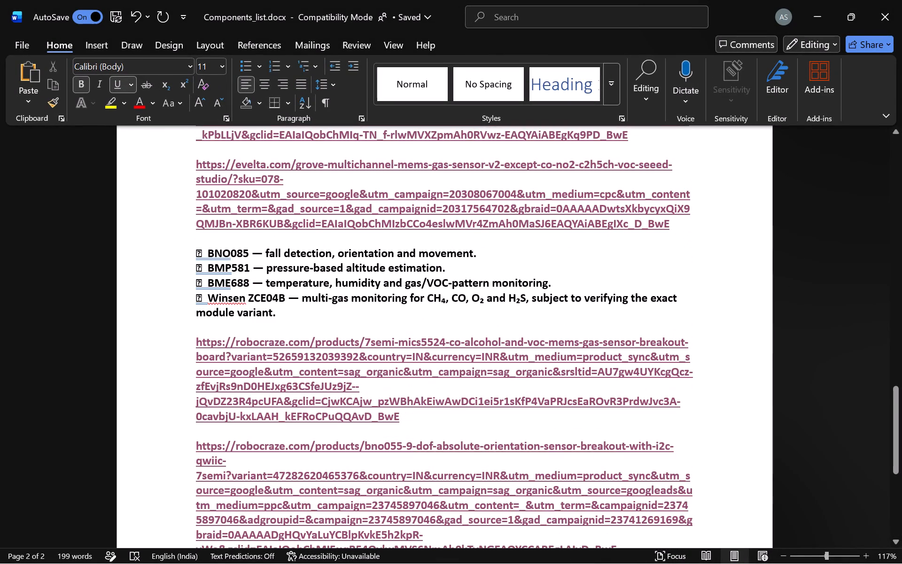
left_click_drag(210, 298, 290, 314)
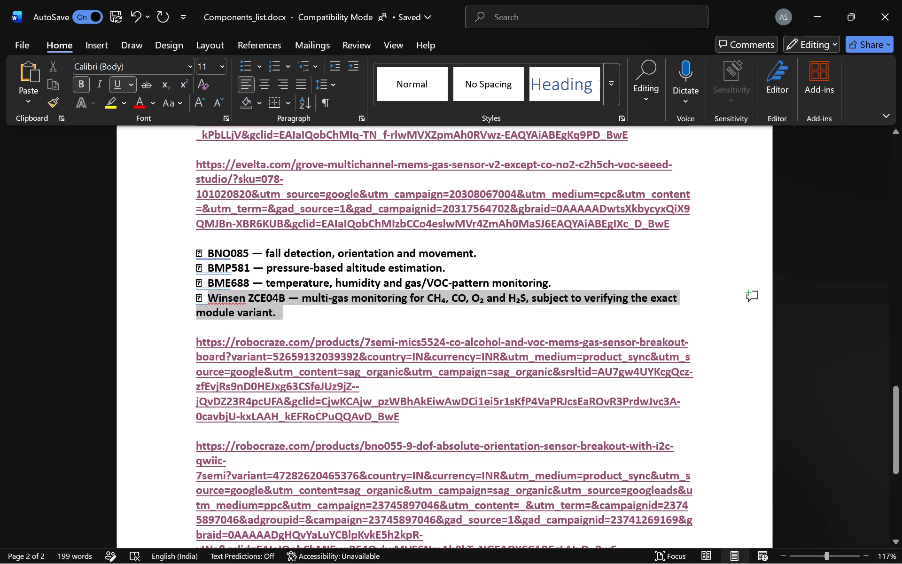
left_click_drag(290, 314, 287, 296)
key("ctrl+c")
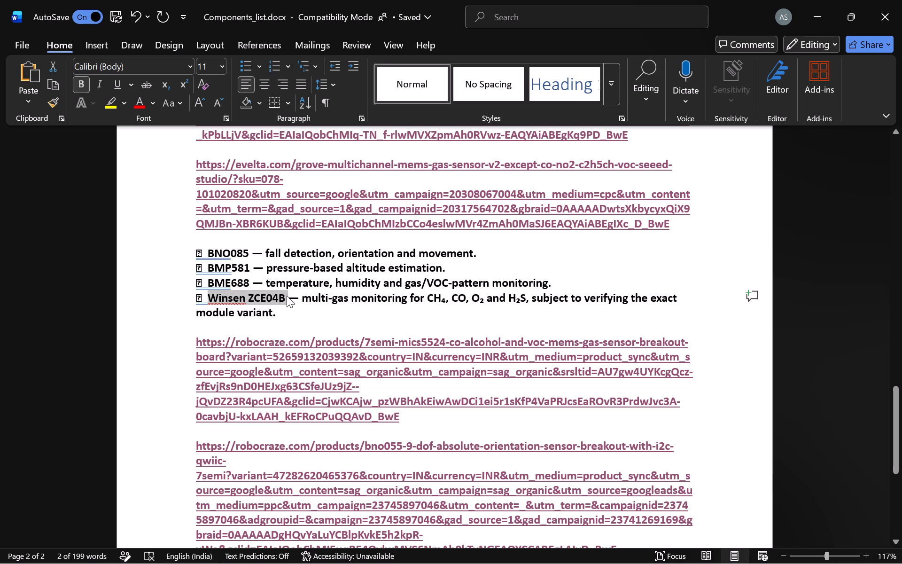
left_click(327, 156)
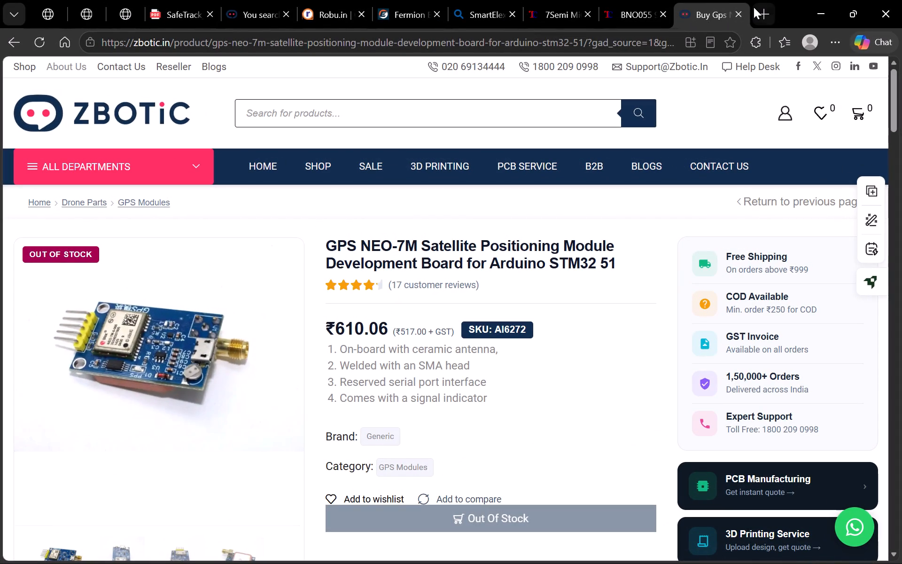
left_click(754, 7)
key("ctrl+v")
key("Return")
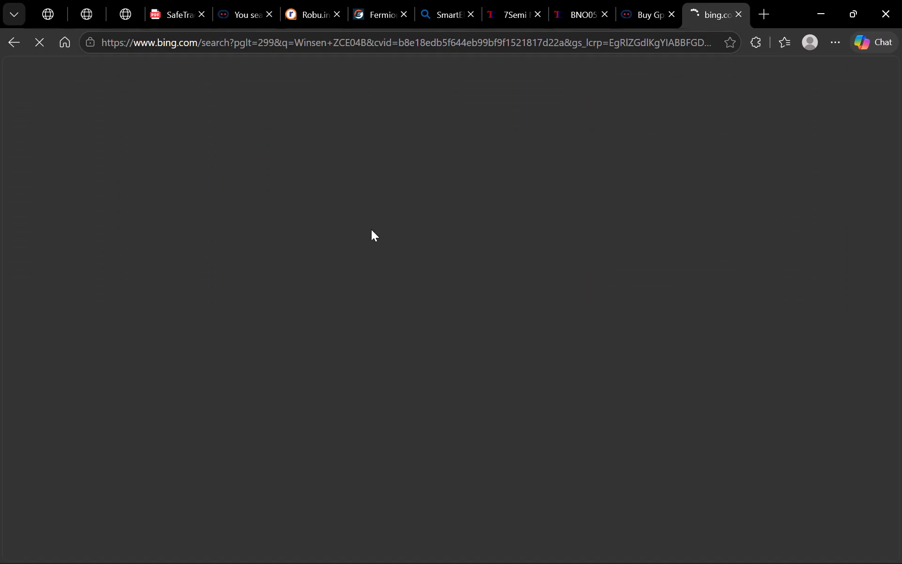
Open the winsen-sensor.com ZCE04B gas detection module result, examine its description for suitability, and close its tab.
left_click(288, 233)
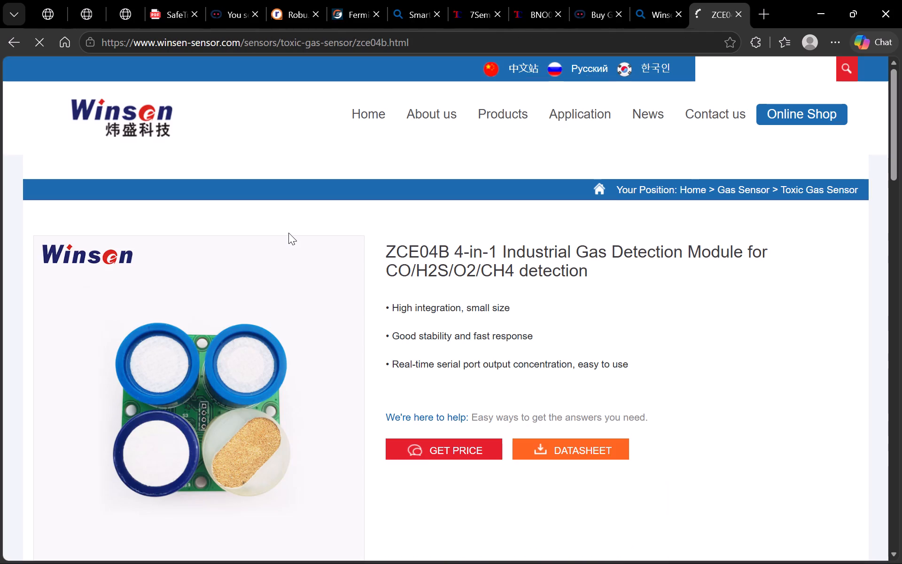
scroll(288, 233, "down", 2)
scroll(288, 233, "right", 5)
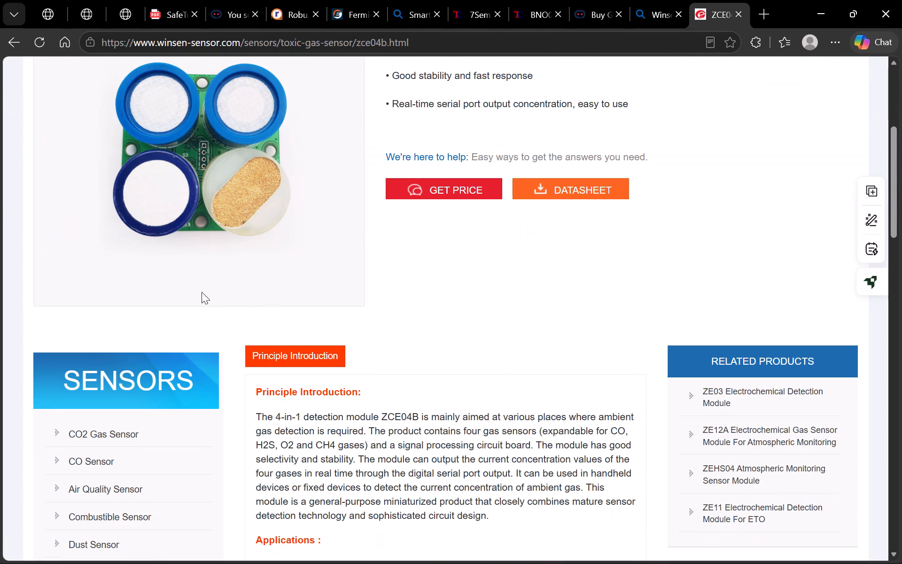
scroll(152, 338, "right", 7)
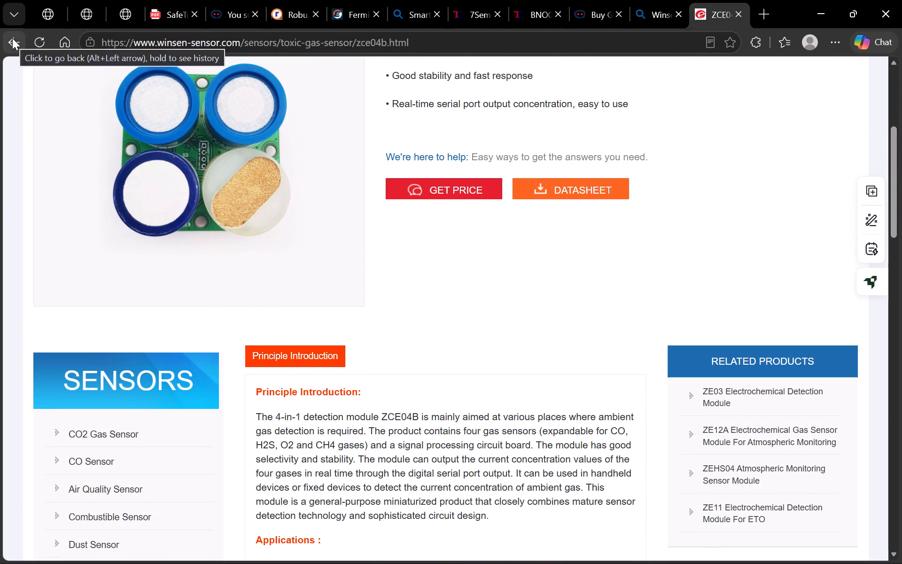
left_click(735, 9)
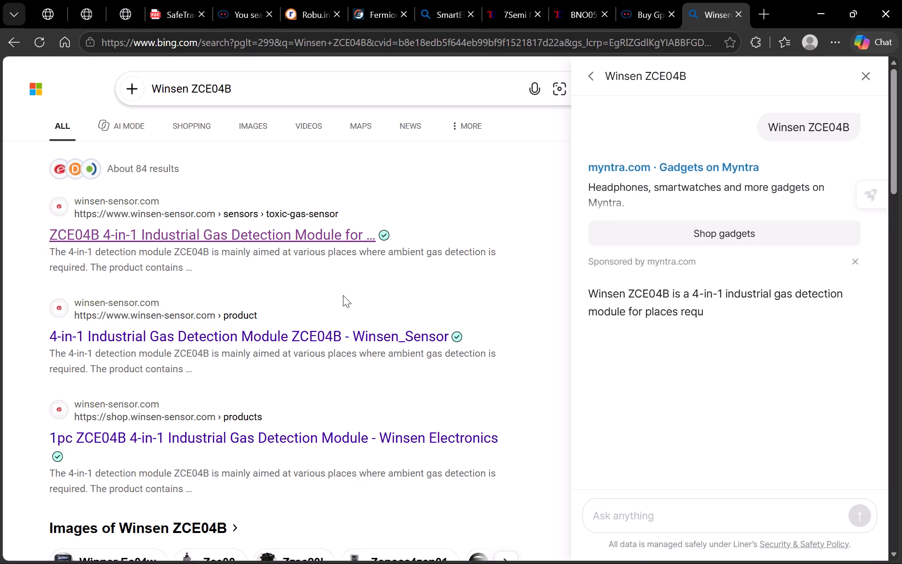
Refine the Edge search to "Winsen ZCE04B iot".
left_click(261, 88)
key("space")
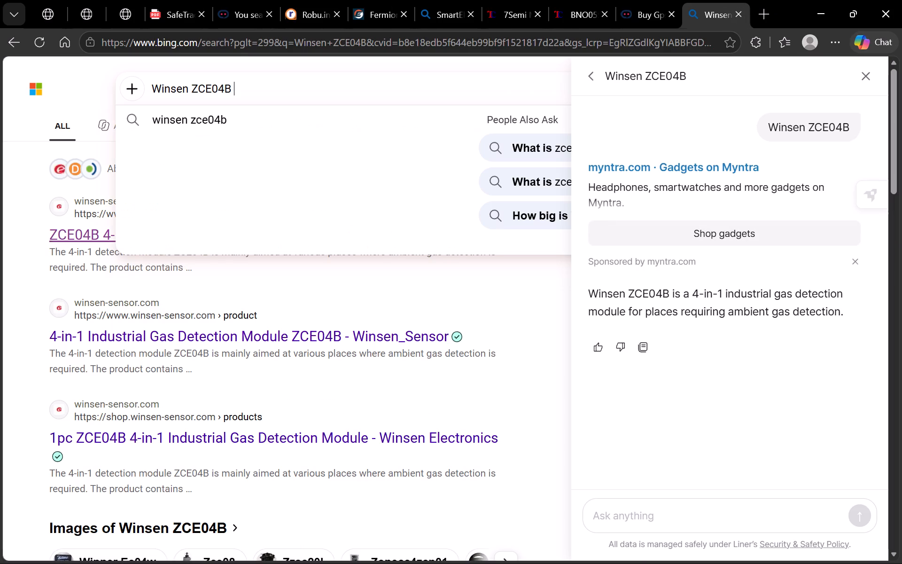
type("iot")
key("Return")
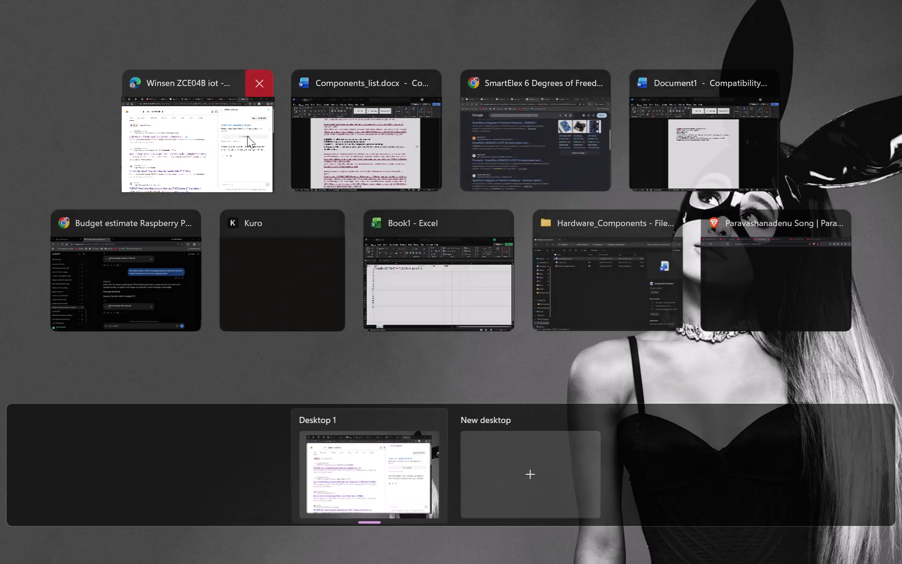
Switch to Chrome, search Google for "Winsen ZCE04B iot" in a new tab, and examine the results for sellers and prices.
left_click(505, 169)
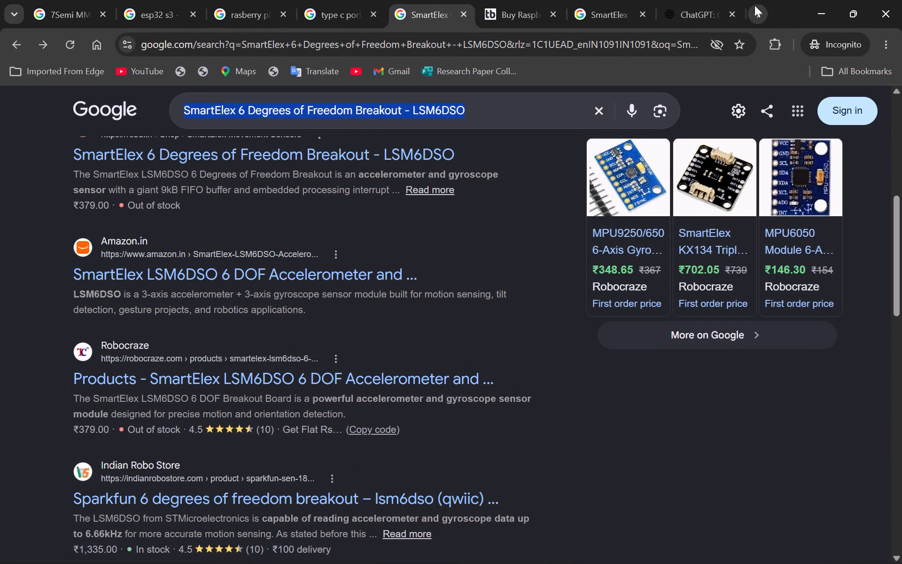
left_click(755, 5)
key("ctrl+v")
key("space")
type("iot")
key("Return")
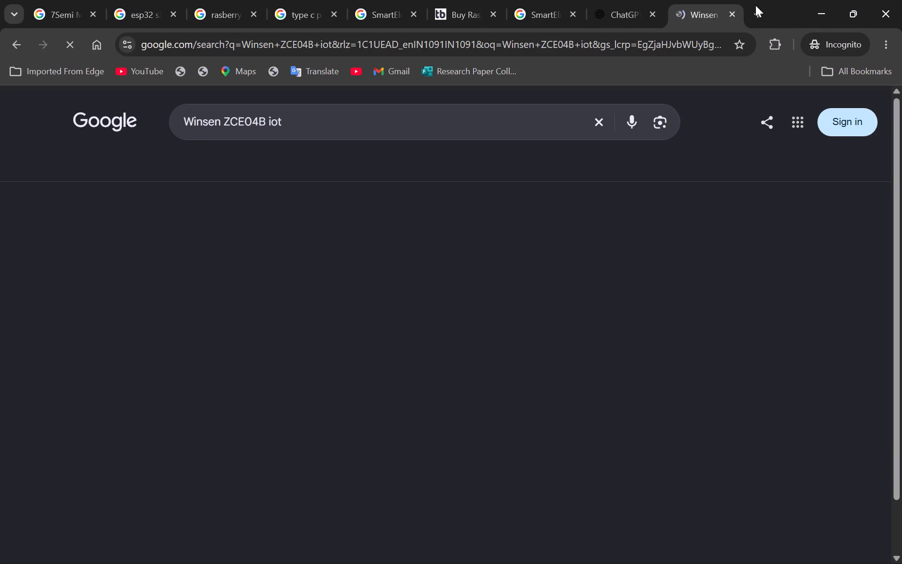
scroll(268, 317, "down", 4)
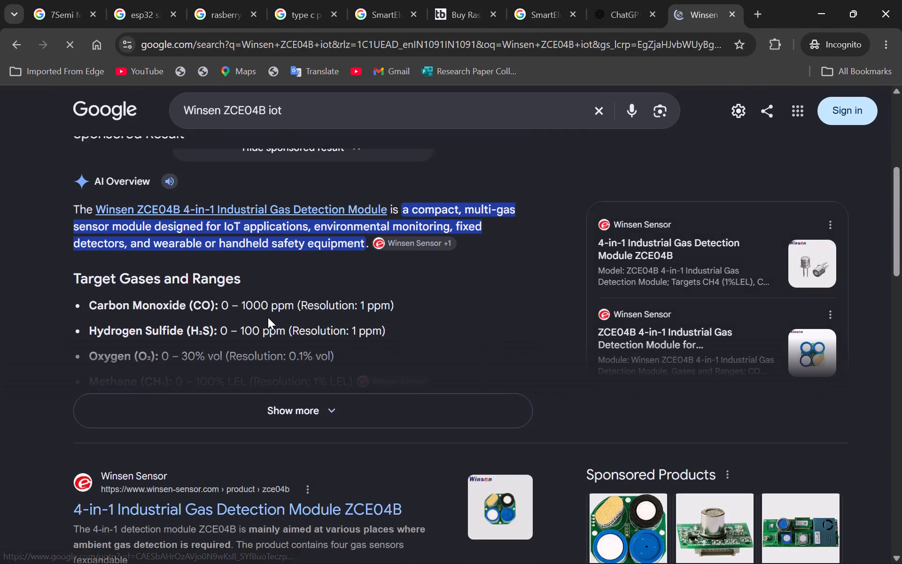
scroll(268, 317, "down", 1)
scroll(243, 385, "down", 1)
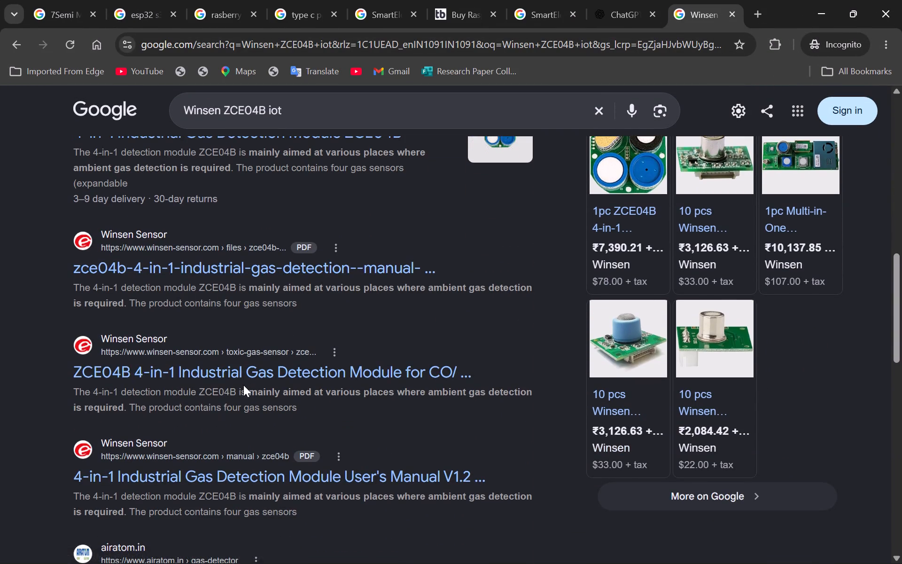
scroll(243, 385, "up", 1)
scroll(227, 473, "down", 3)
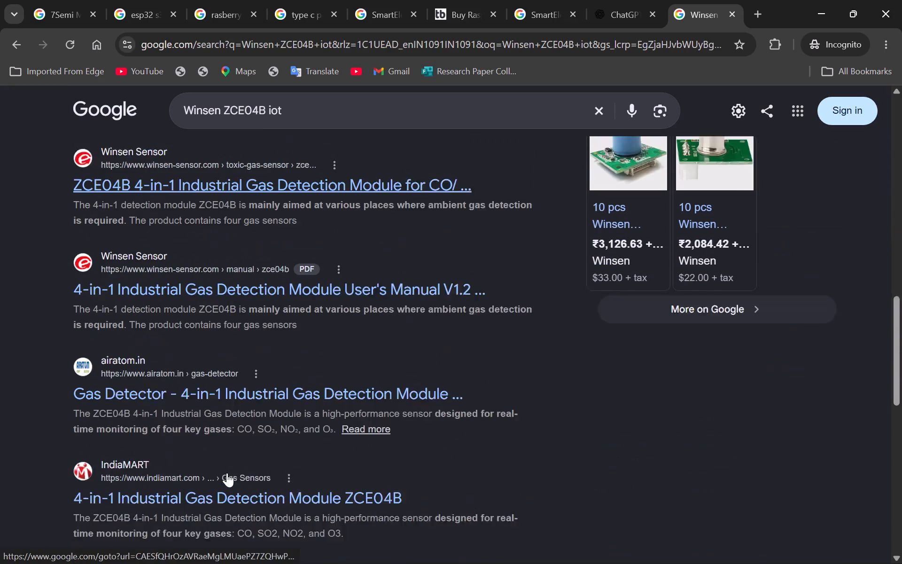
scroll(227, 473, "down", 2)
Open the airatom.in ZCE04B gas detector result, examine its price and specifications, and close the tab.
left_click(229, 295)
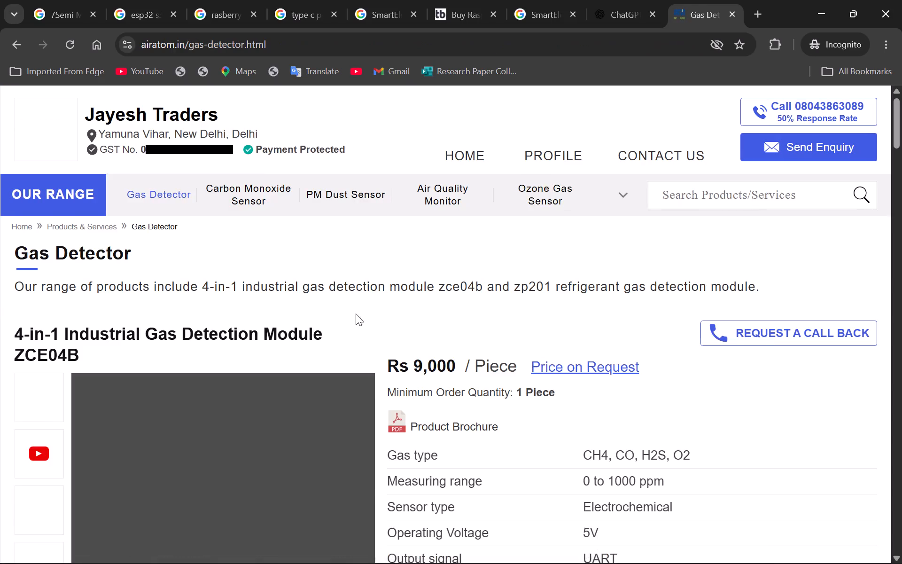
scroll(385, 365, "down", 1)
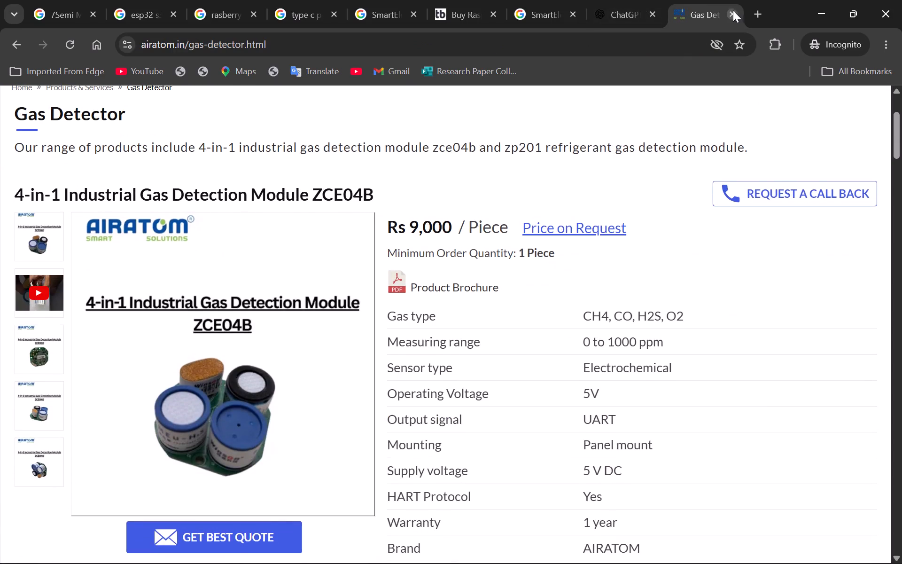
left_click(732, 11)
Switch to Edge and close the "Winsen ZCE04B iot" search tab.
left_click(332, 102)
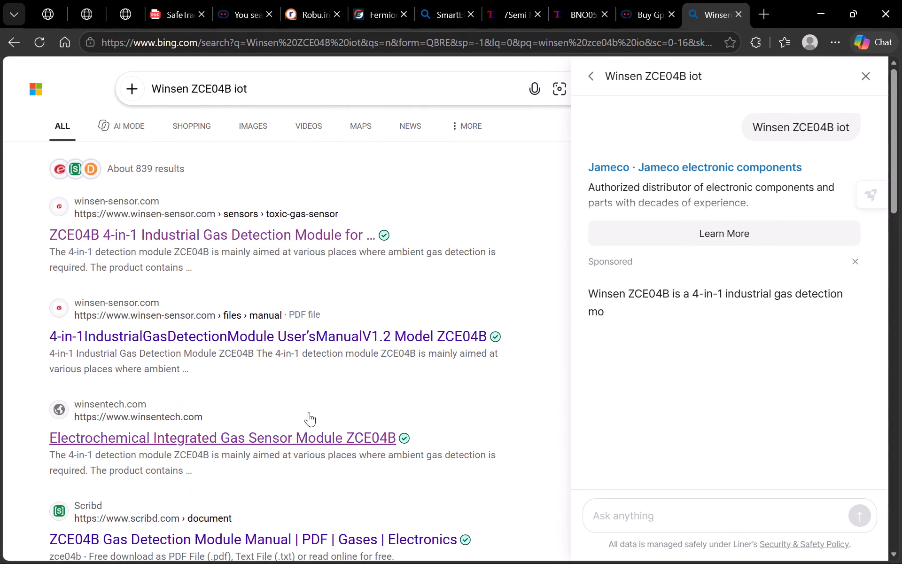
left_click(737, 10)
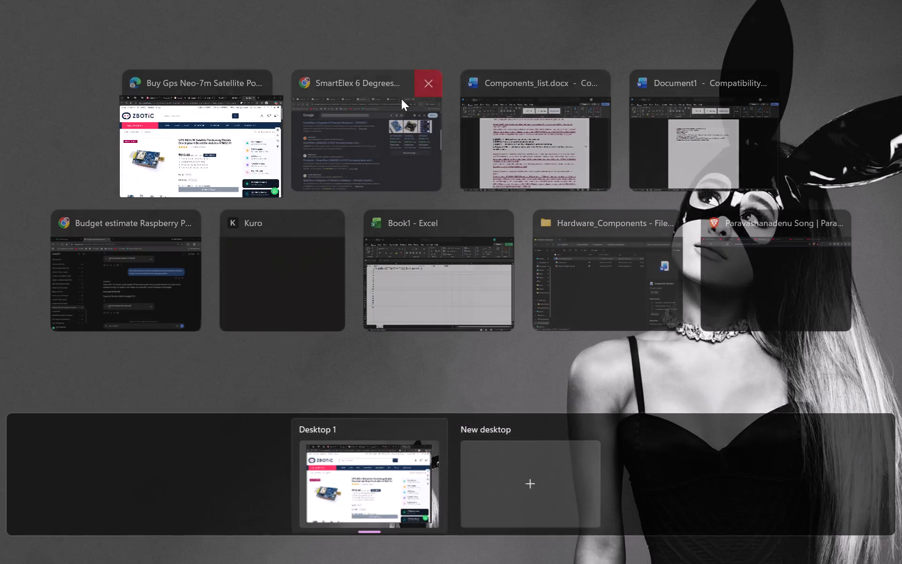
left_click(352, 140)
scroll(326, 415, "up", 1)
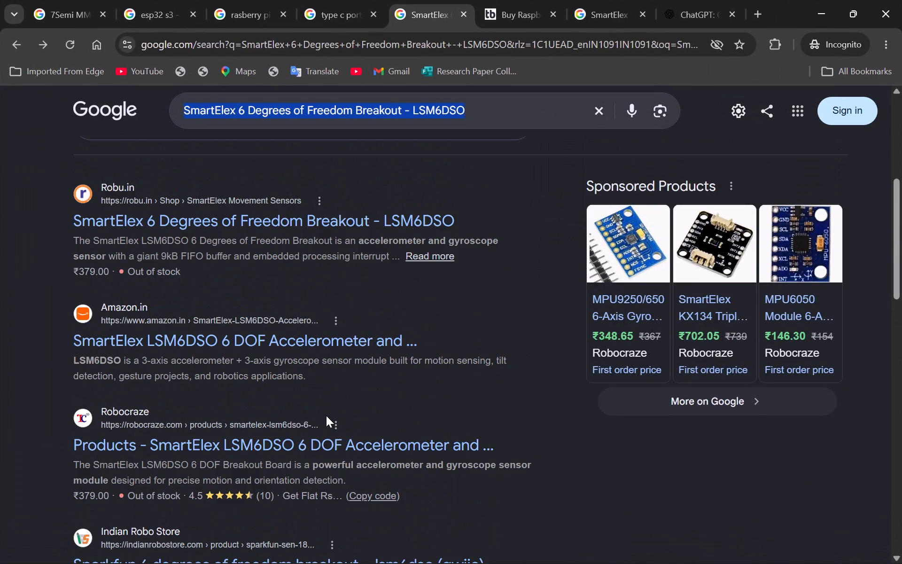
Return to Components_list.docx, reopen the Evelta Grove multichannel MEMS gas sensor link in Edge, and view its second product photo.
left_click(572, 145)
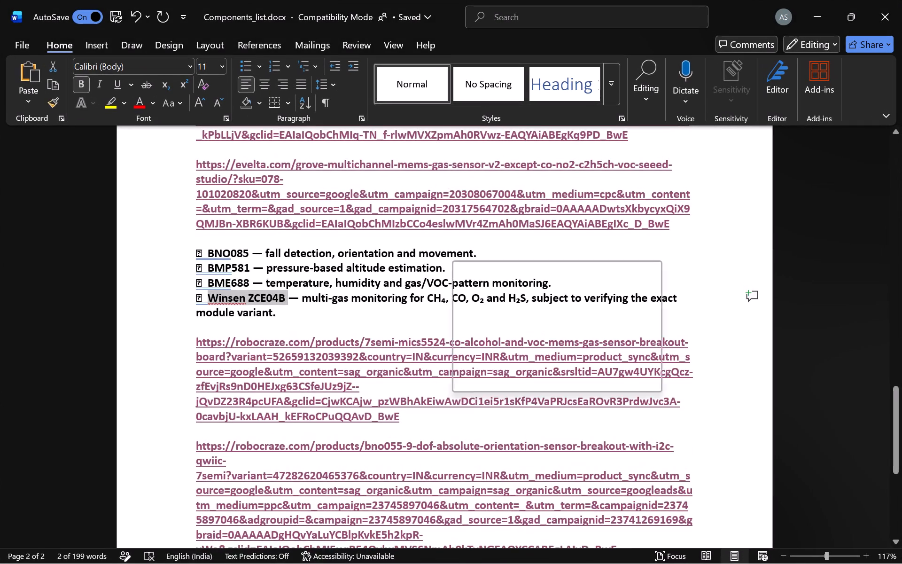
scroll(453, 404, "down", 3)
scroll(453, 404, "up", 4)
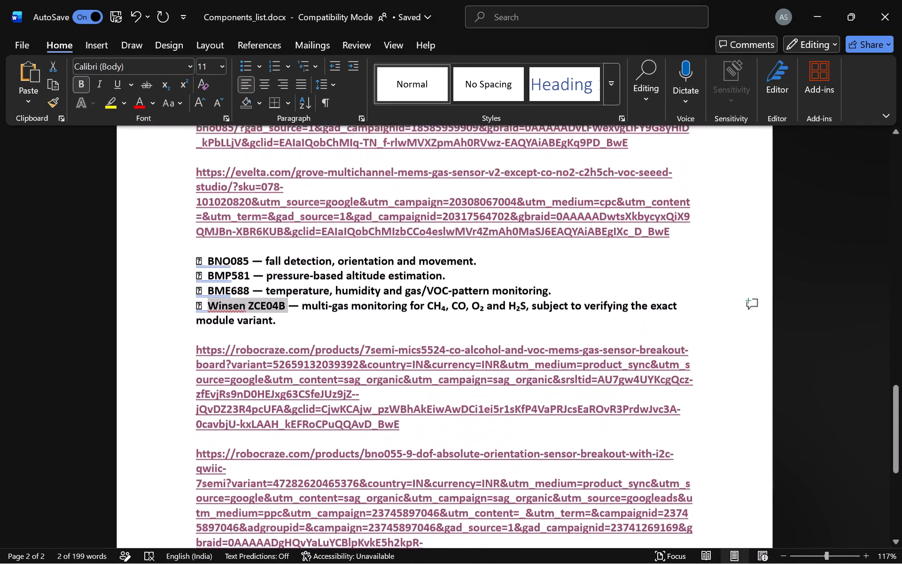
scroll(453, 404, "up", 1)
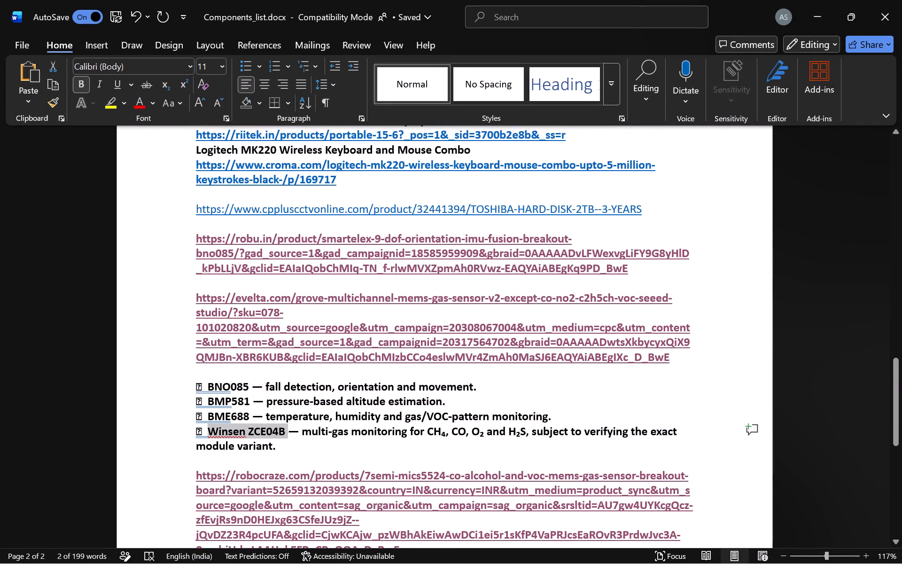
left_click(289, 334, "ctrl")
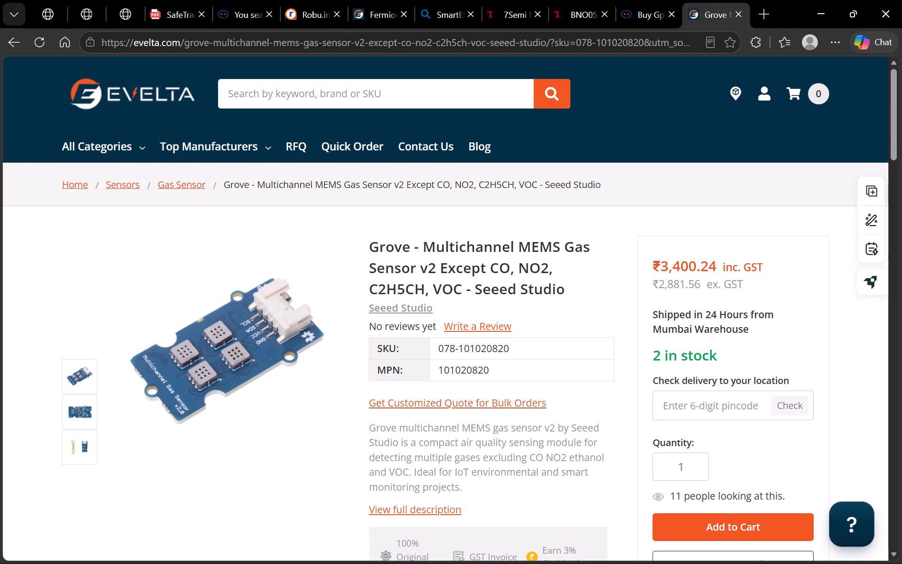
left_click(82, 410)
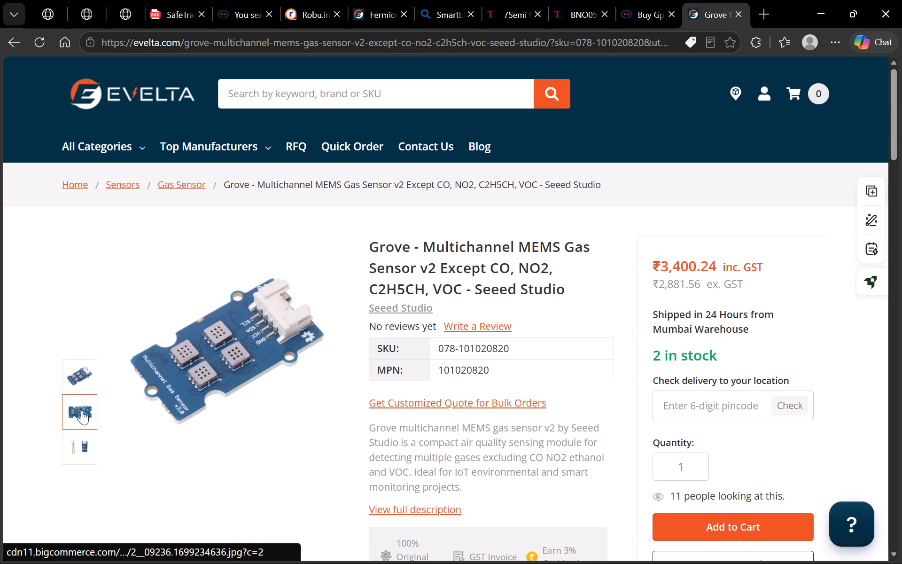
Copy the full title of the Grove Multichannel MEMS Gas Sensor v2 from the Evelta product page.
left_click(81, 429)
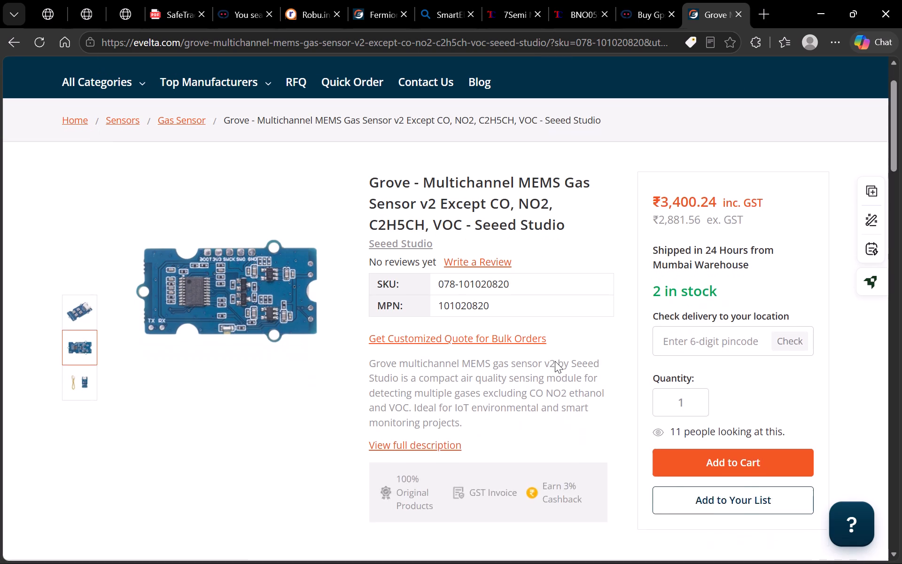
left_click_drag(565, 294, 423, 243)
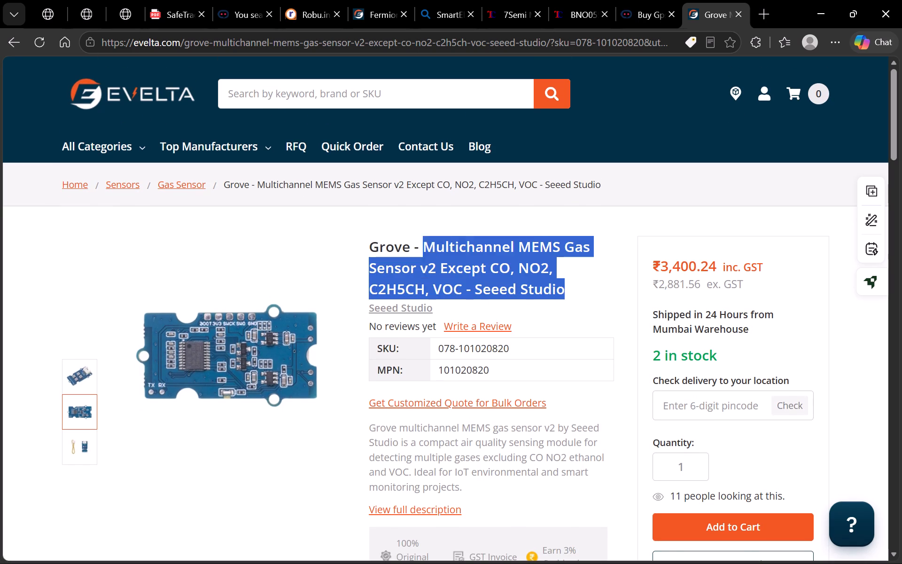
left_click_drag(423, 243, 374, 240)
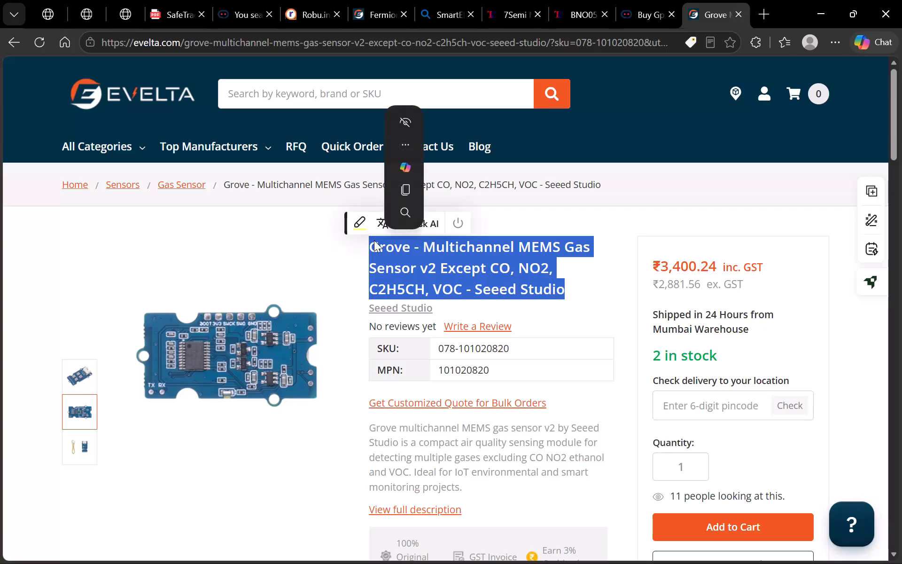
left_click(367, 245)
left_click_drag(367, 245, 550, 261)
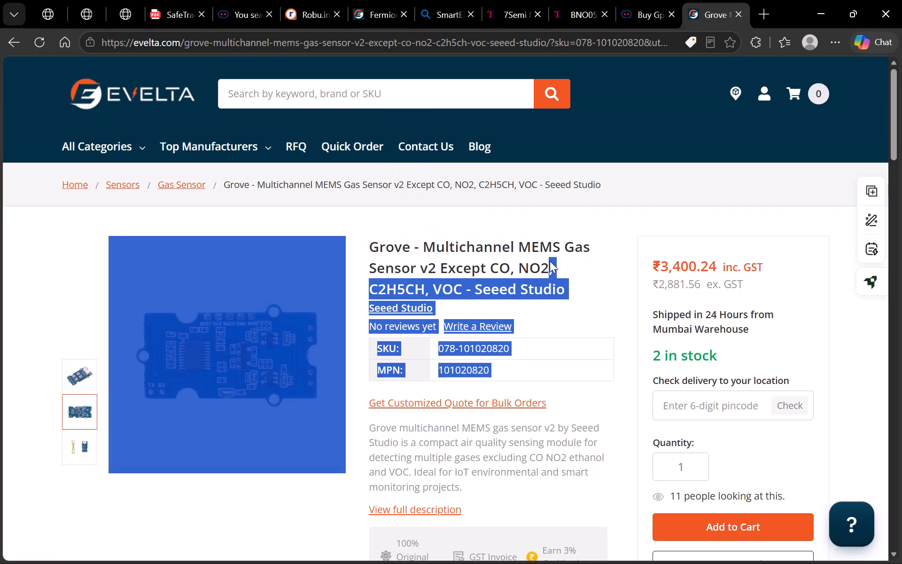
left_click_drag(550, 261, 567, 270)
left_click(567, 270)
left_click(573, 282)
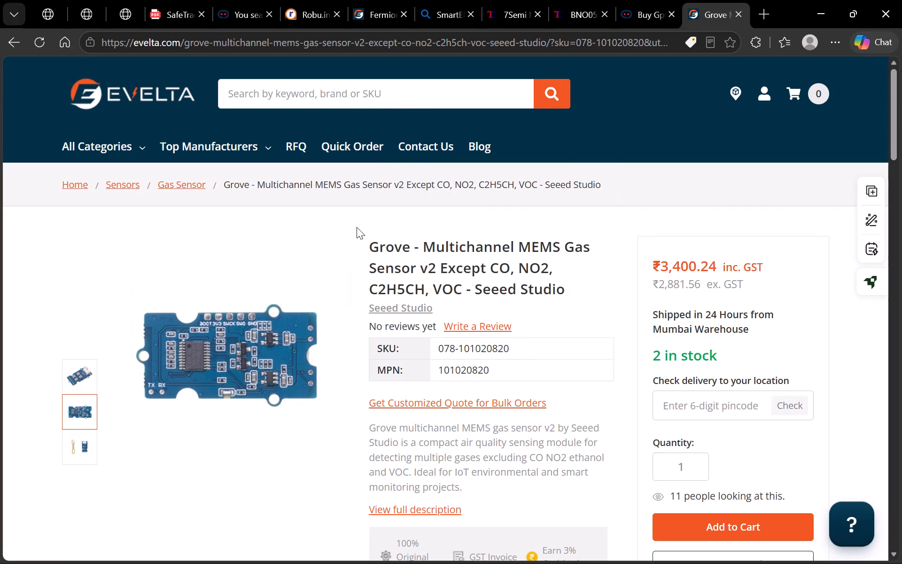
left_click_drag(368, 239, 486, 258)
left_click(392, 258)
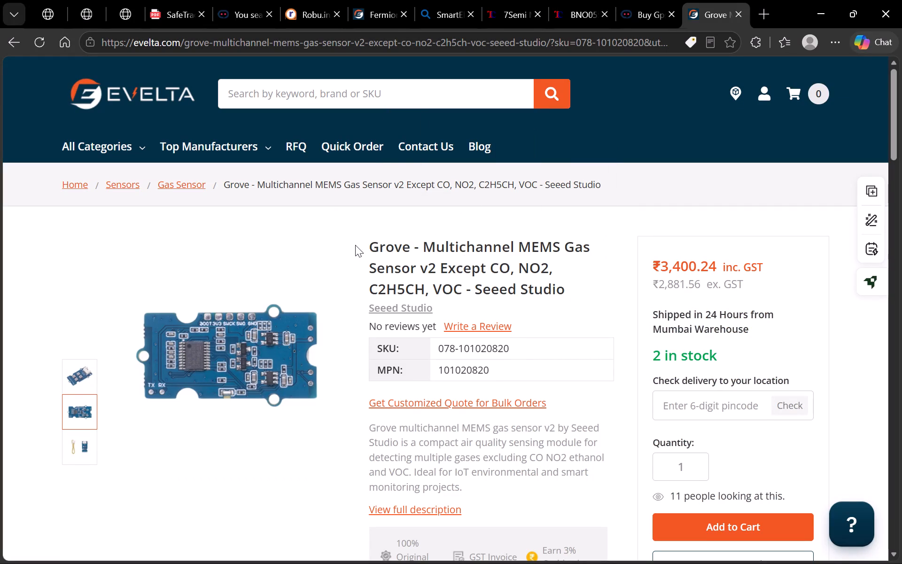
left_click_drag(365, 244, 412, 243)
left_click(395, 243)
left_click_drag(563, 286, 466, 251)
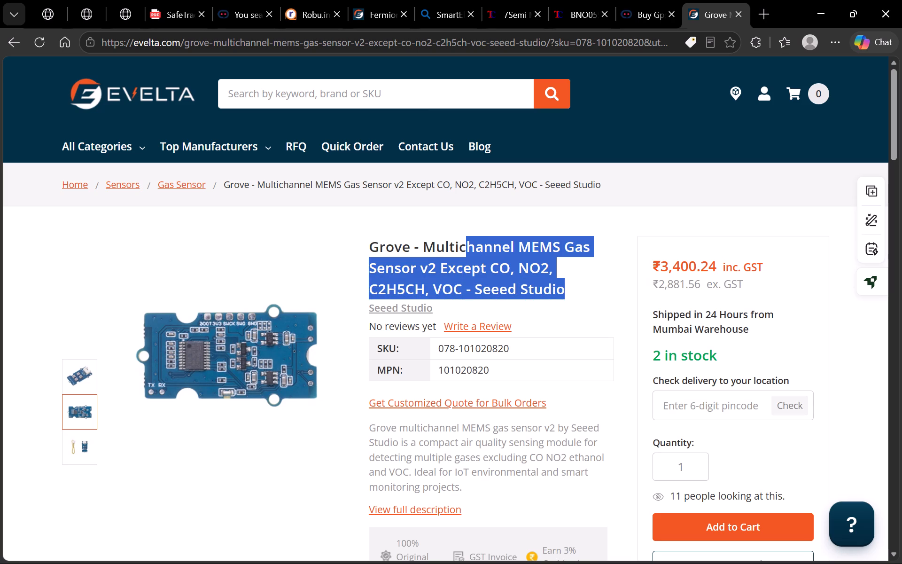
left_click_drag(466, 251, 369, 251)
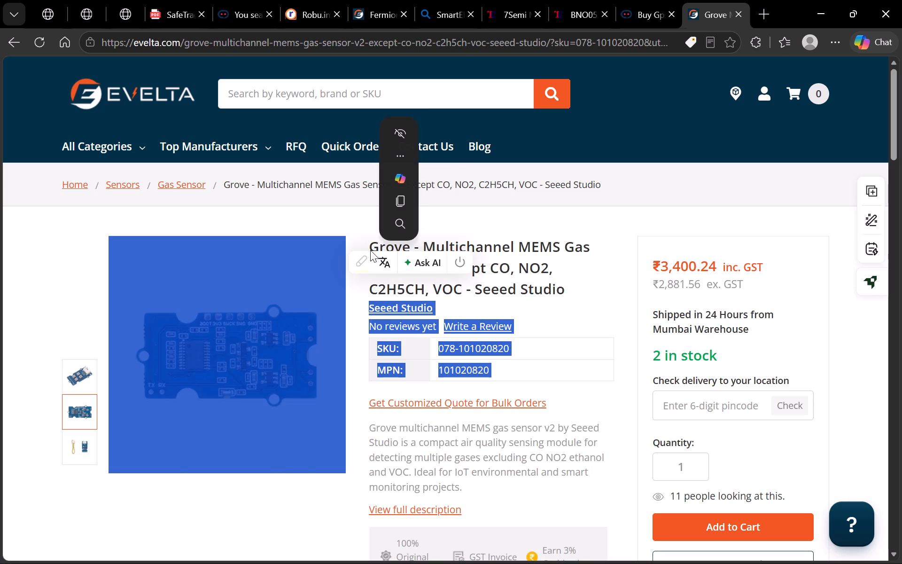
left_click(370, 250)
left_click_drag(370, 250, 559, 286)
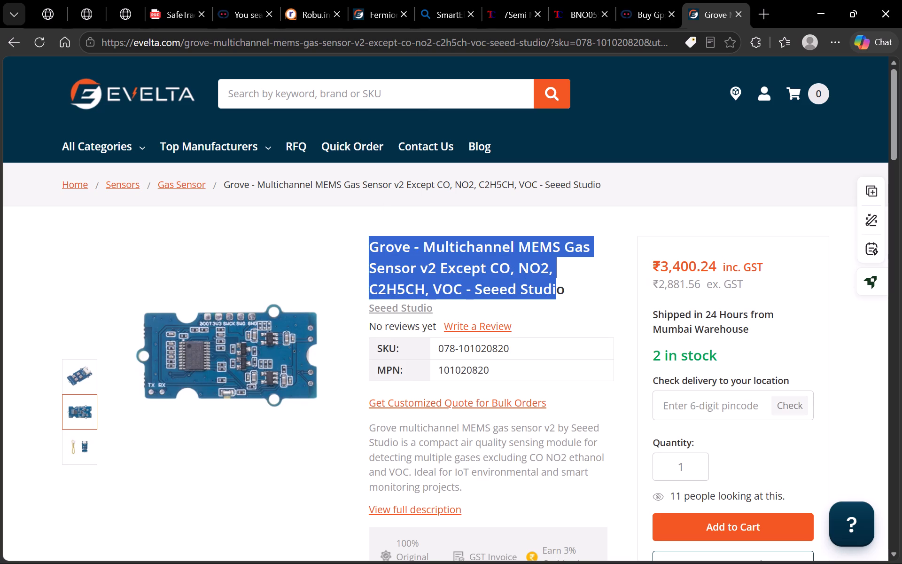
left_click_drag(559, 286, 562, 286)
key("ctrl+c")
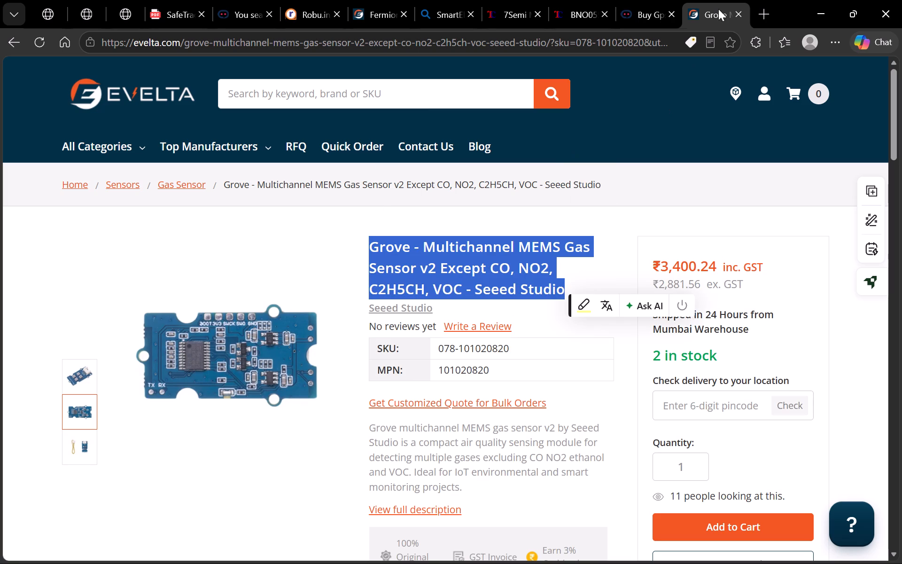
Search the web for the copied sensor title in a new Edge tab and look through the results.
left_click(754, 11)
key("ctrl+v")
key("Return")
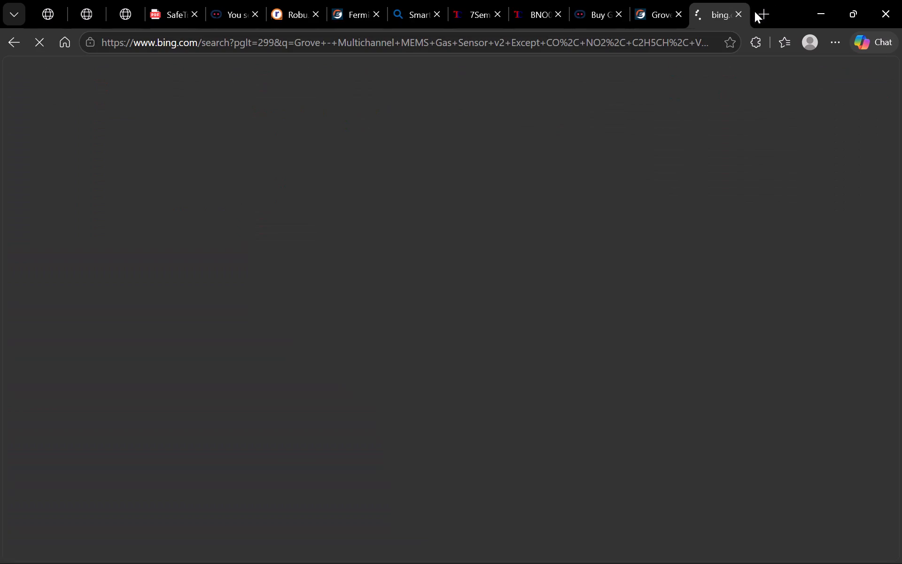
scroll(196, 266, "down", 2)
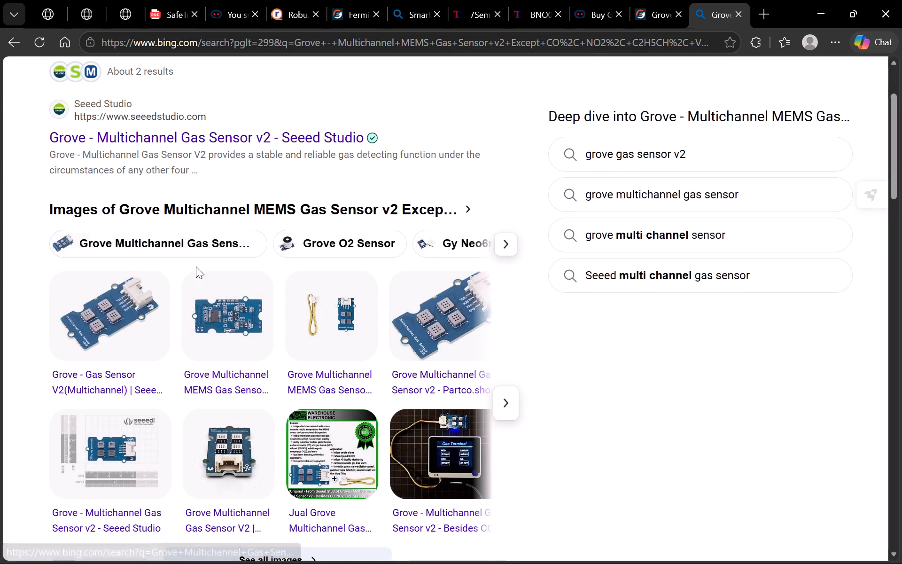
scroll(183, 408, "down", 4)
Open the Seeed Studio Wiki result for Grove Gas Sensor V2 (Multichannel), review its features, and close the page.
left_click(224, 392)
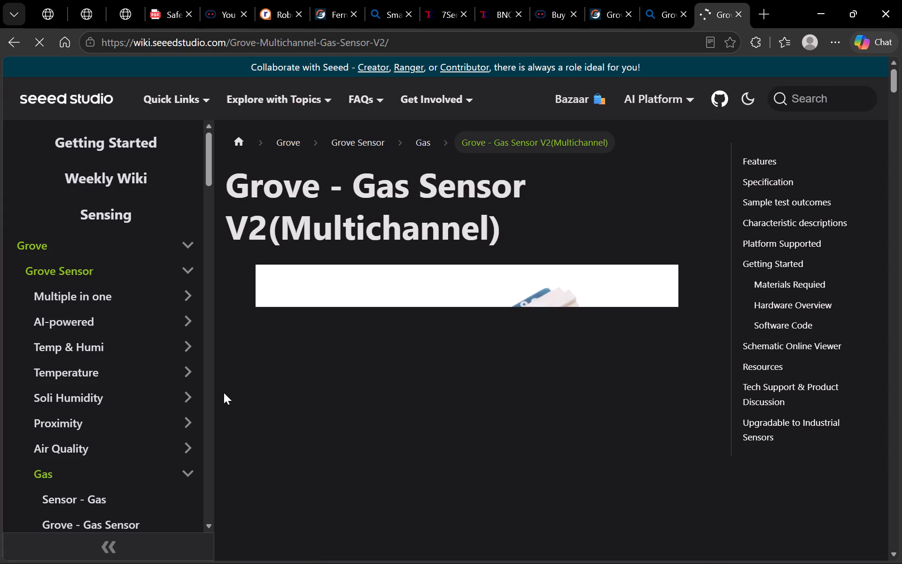
scroll(224, 392, "down", 5)
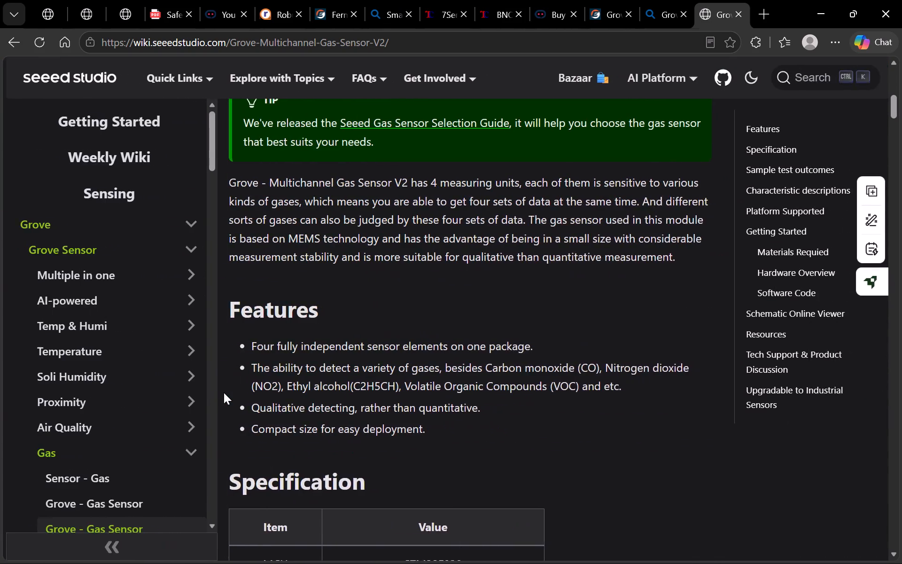
scroll(224, 392, "right", 7)
left_click(741, 12)
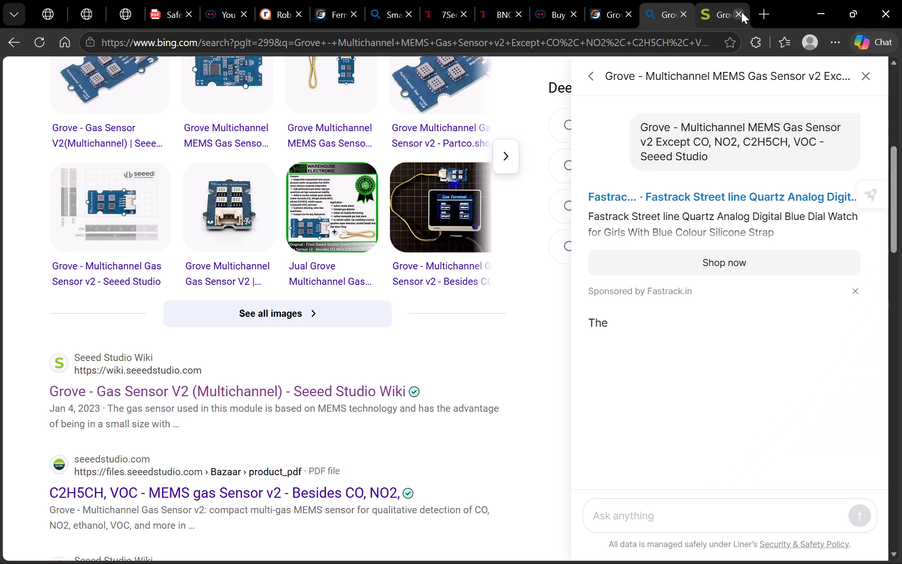
Switch to Chrome and search Google for the copied Grove sensor title in a new tab.
left_click(551, 133)
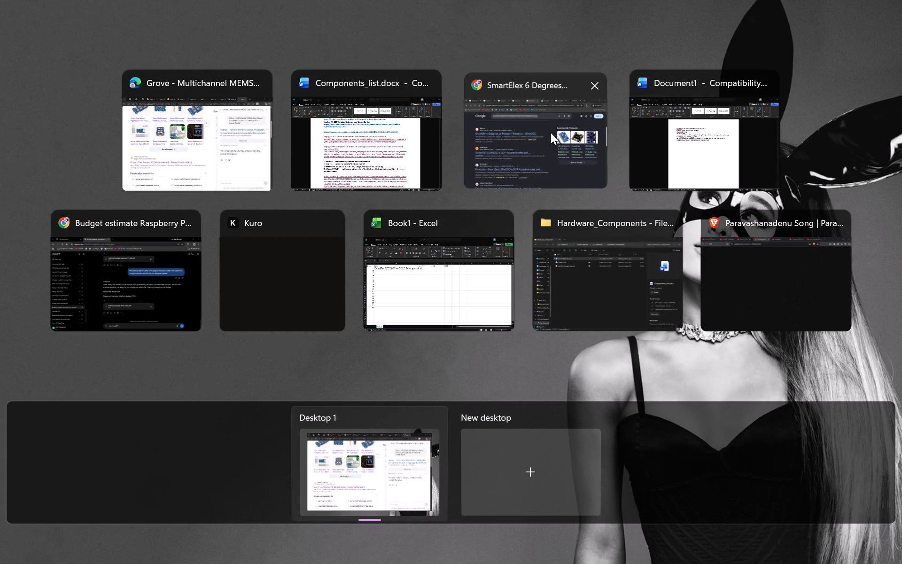
left_click(757, 8)
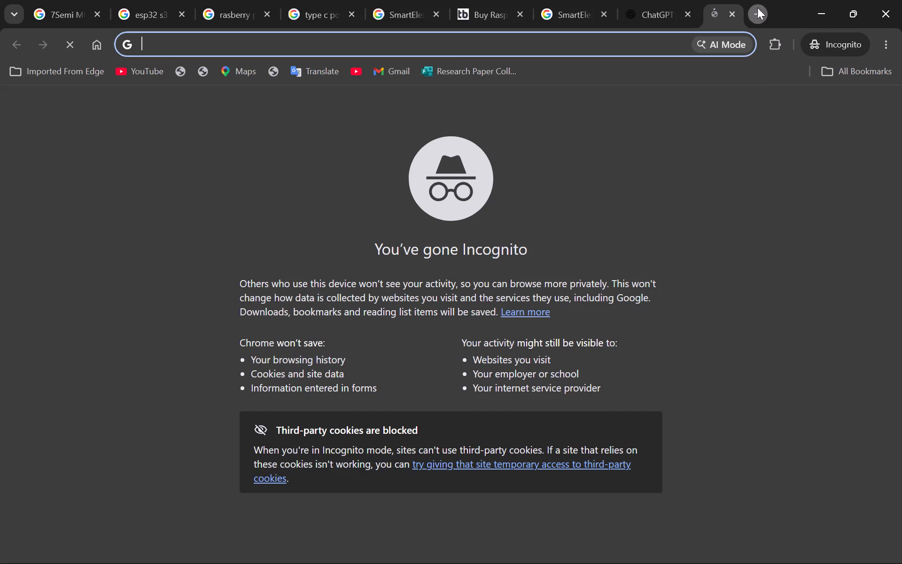
key("ctrl+v")
key("Return")
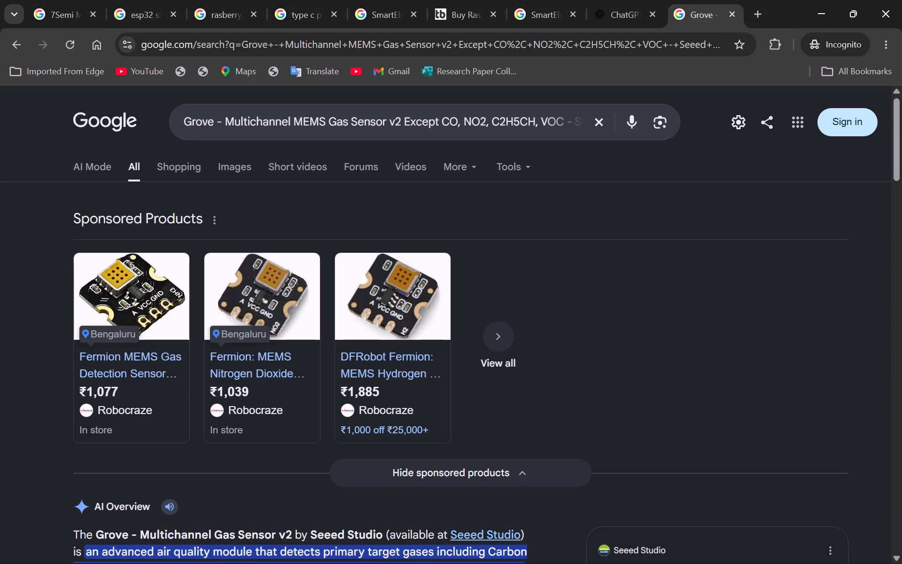
Open Robocraze's Fermion MEMS Nitrogen Dioxide NO2 sensor page from the sponsored results, view its product photos, and close it.
left_click(241, 368)
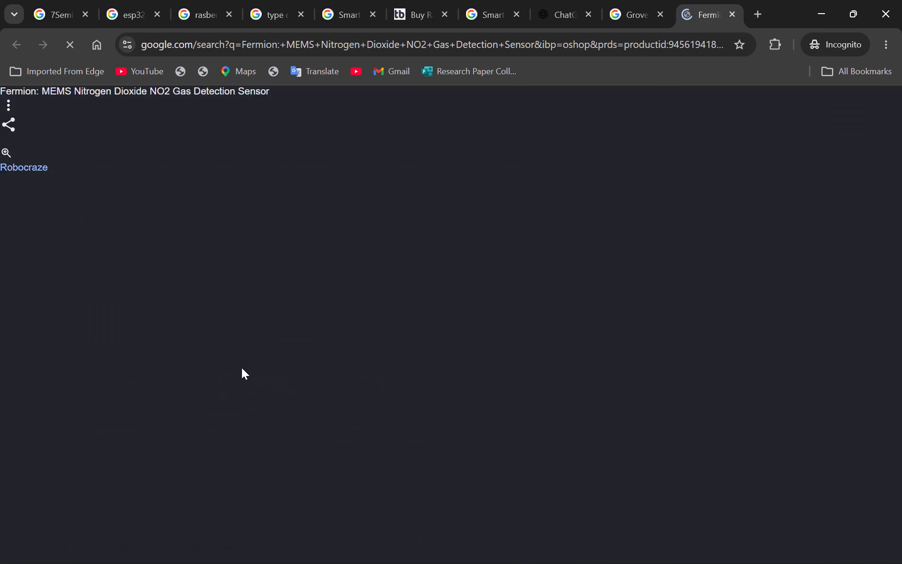
left_click(679, 131)
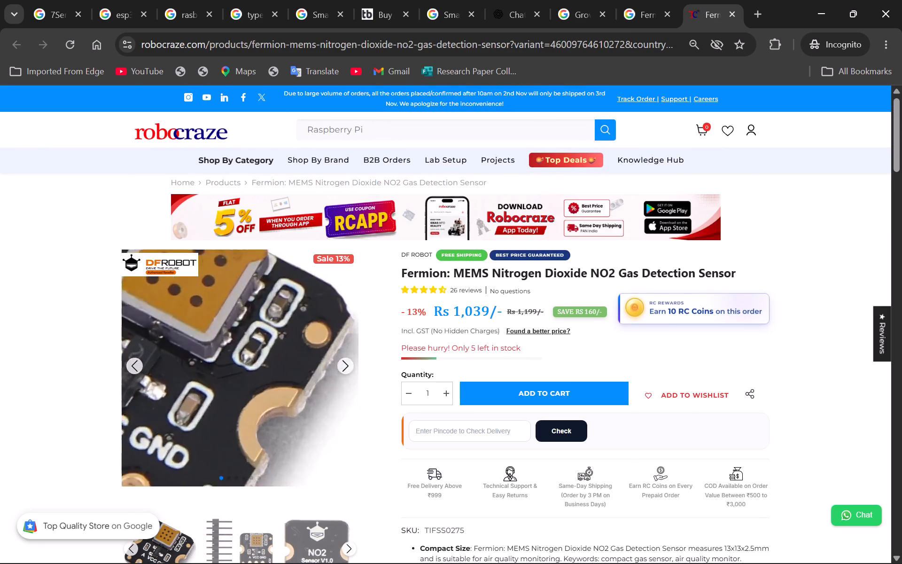
left_click(352, 366)
left_click(348, 368)
left_click(348, 368)
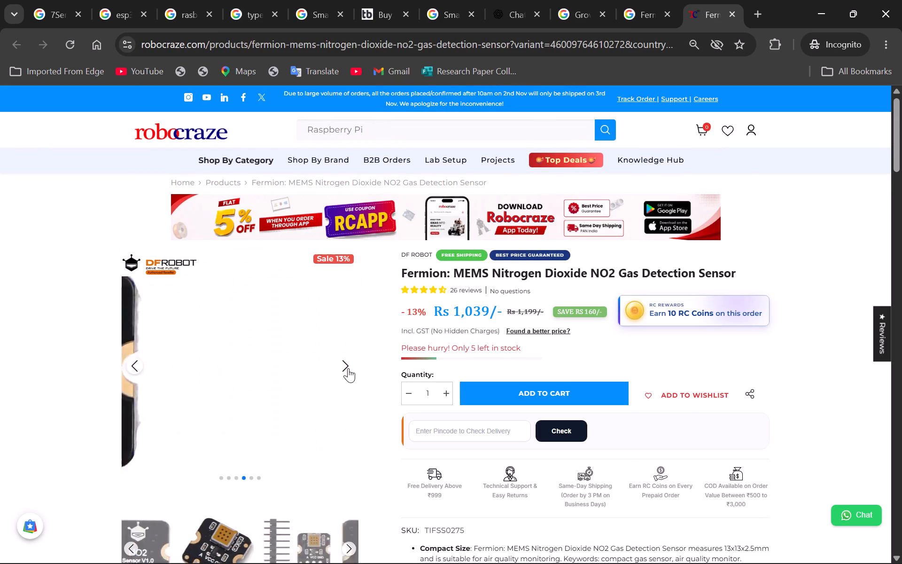
left_click(730, 16)
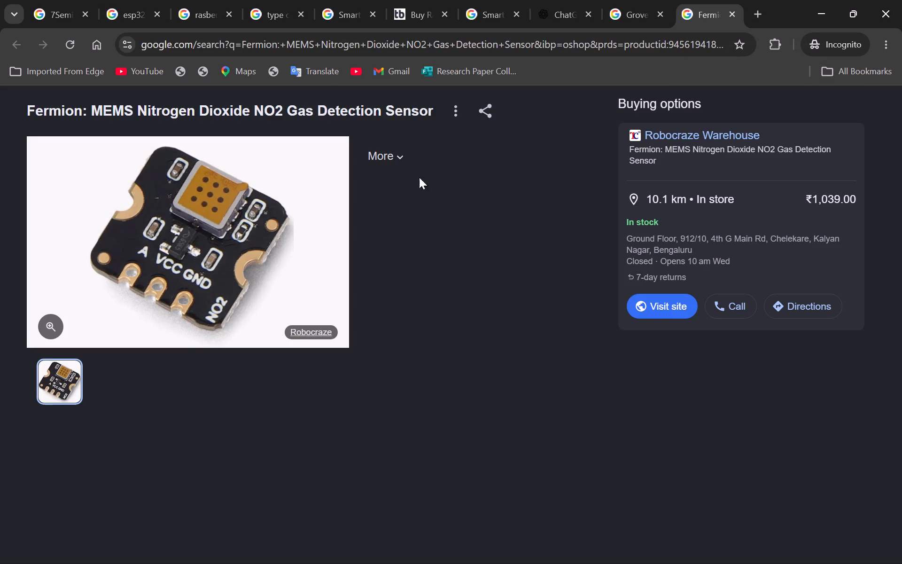
Return to the Grove search, view all sponsored products, and examine the Grove Multichannel Gas Sensor v2 listing's seller offers.
left_click(643, 16)
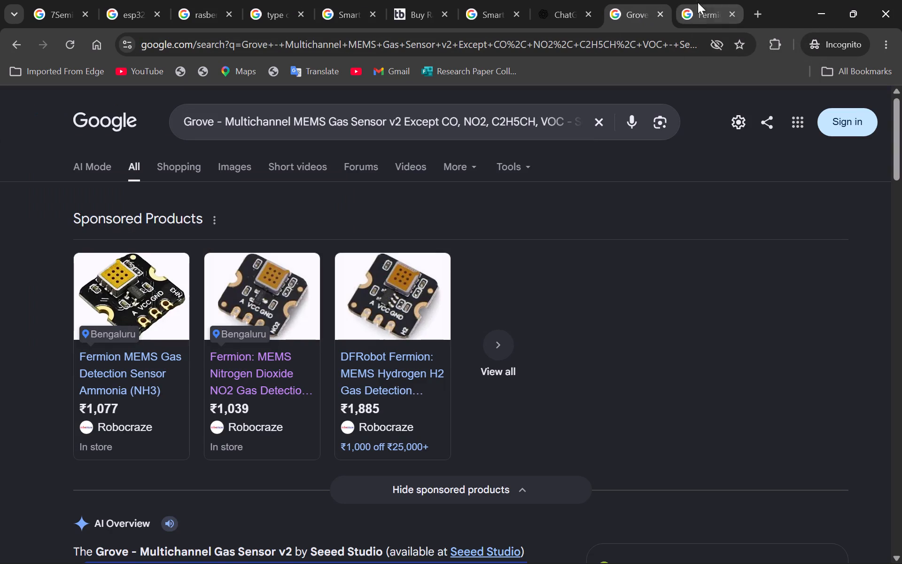
scroll(343, 417, "down", 1)
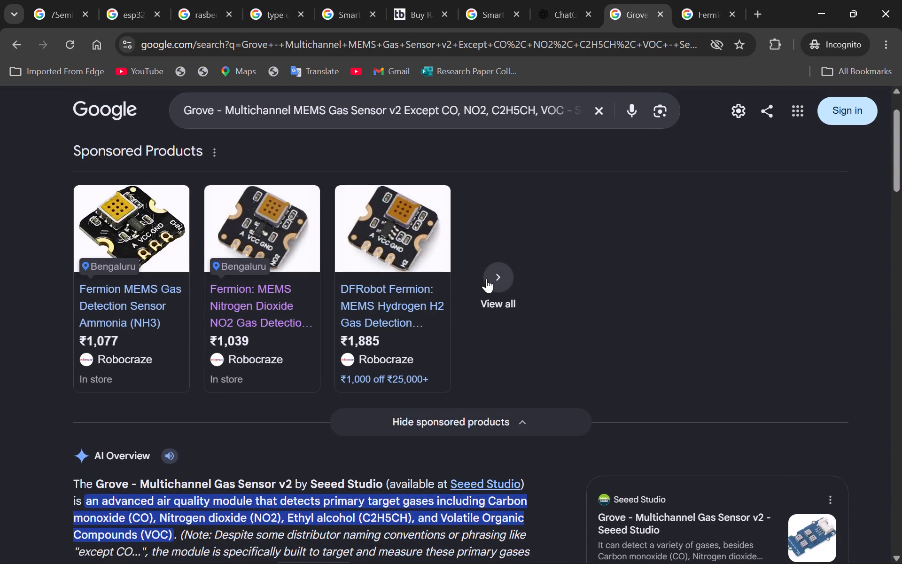
left_click(485, 279)
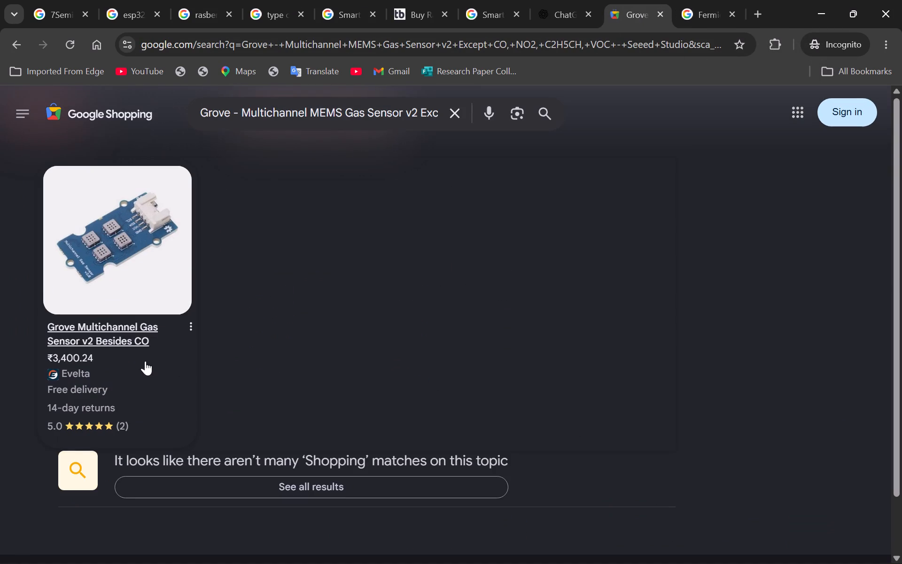
left_click(138, 348)
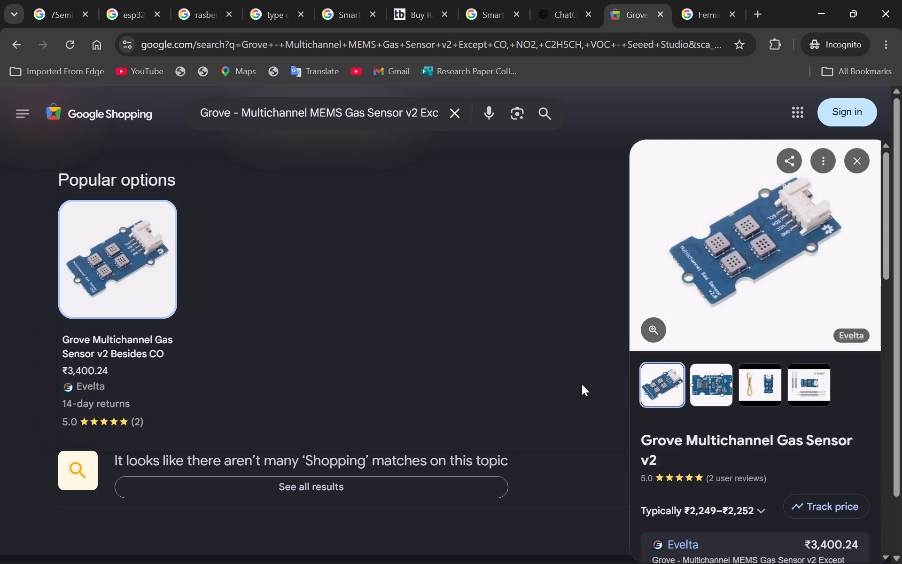
scroll(582, 384, "down", 3)
scroll(752, 473, "down", 1)
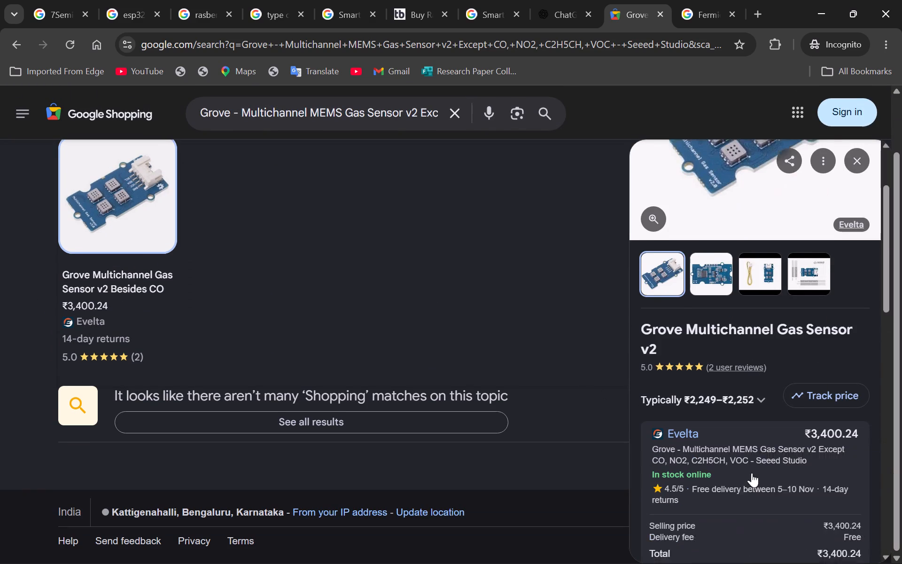
scroll(752, 473, "down", 1)
scroll(752, 473, "up", 1)
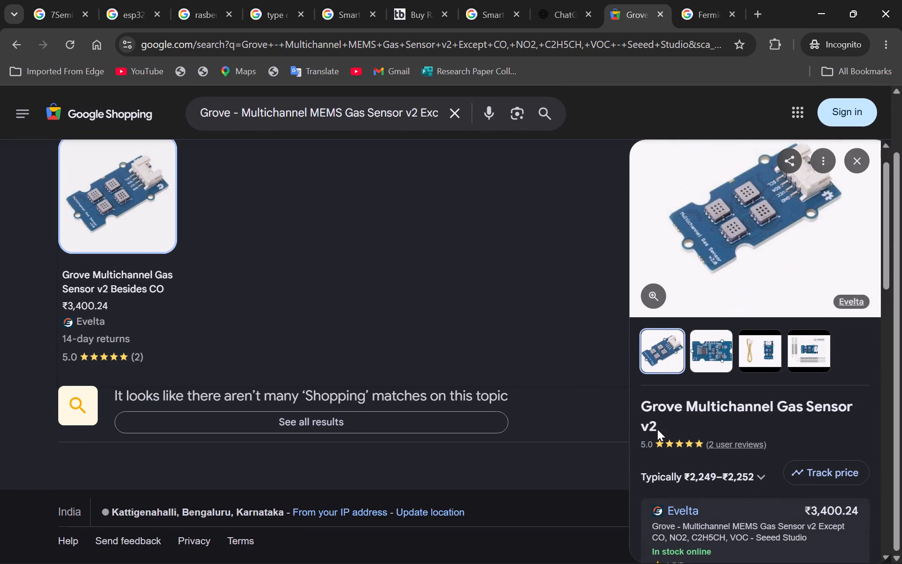
Copy the listing's product name and search Google for "Grove Multichannel Gas Sensor v2".
left_click_drag(657, 429, 637, 407)
key("ctrl+c")
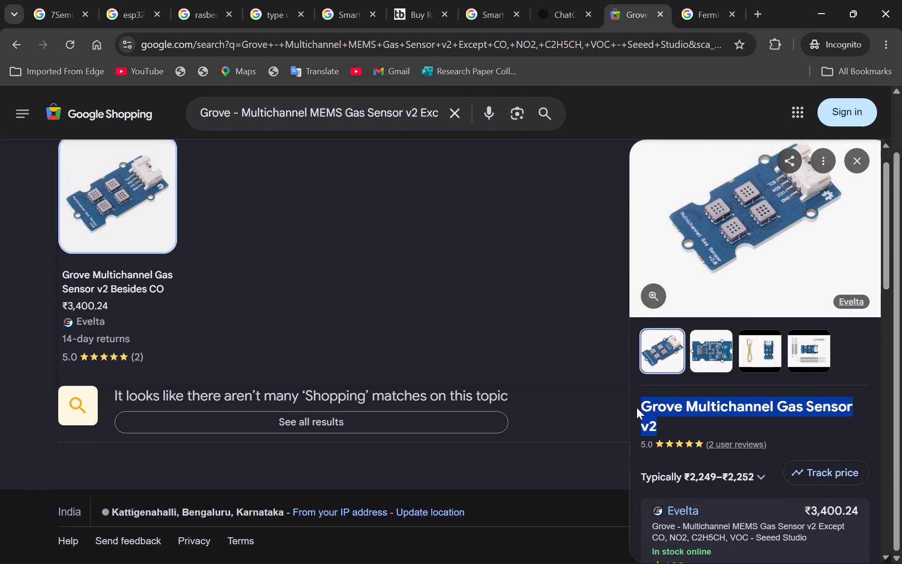
left_click(399, 53)
key("ctrl+v")
key("Return")
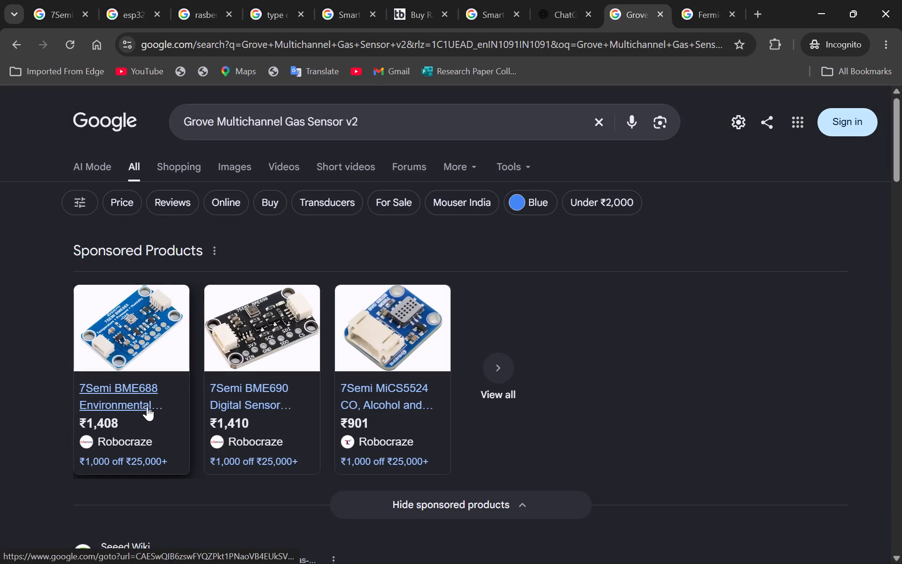
Look through the results for sellers and open Robu.in's Seeed Studio Grove Multichannel Gas Sensor v2 product page.
scroll(379, 423, "up", 1)
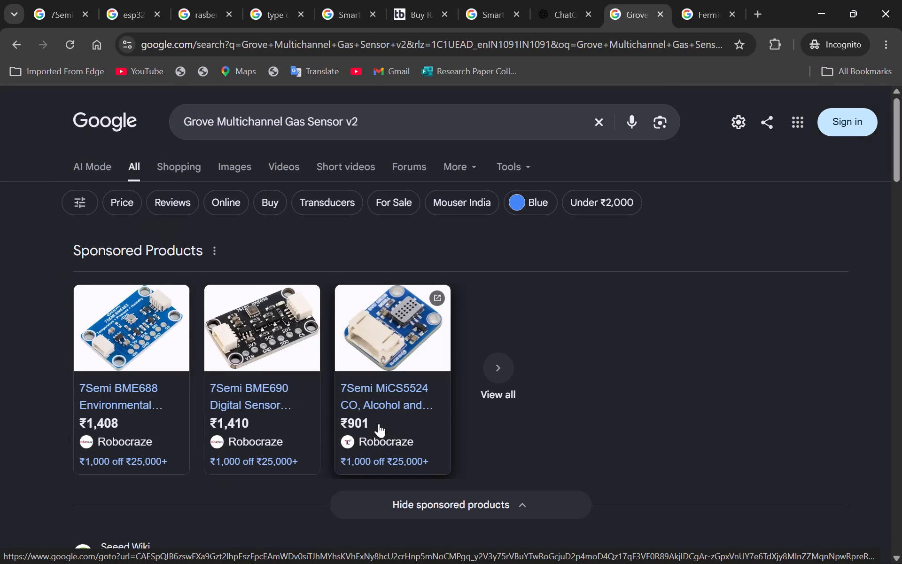
scroll(379, 423, "up", 1)
scroll(379, 423, "down", 2)
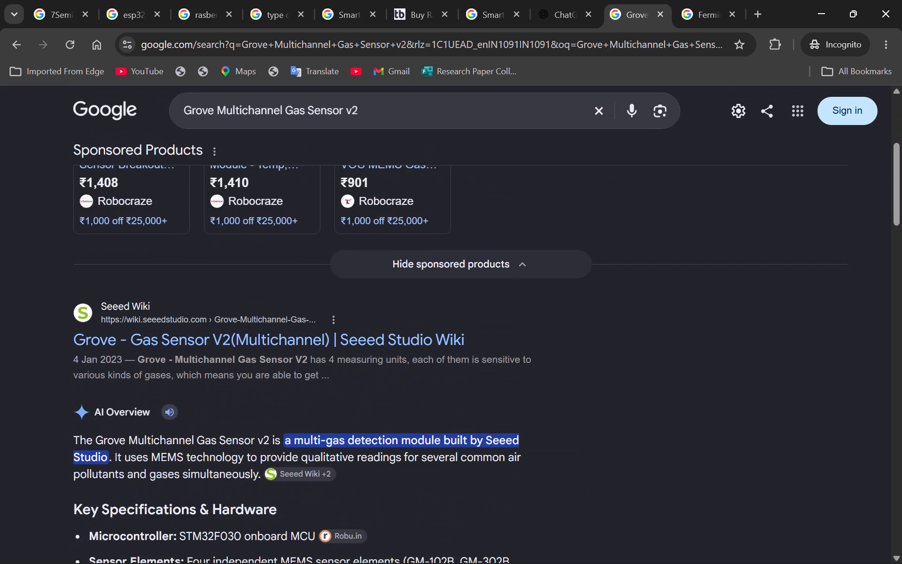
scroll(319, 345, "down", 4)
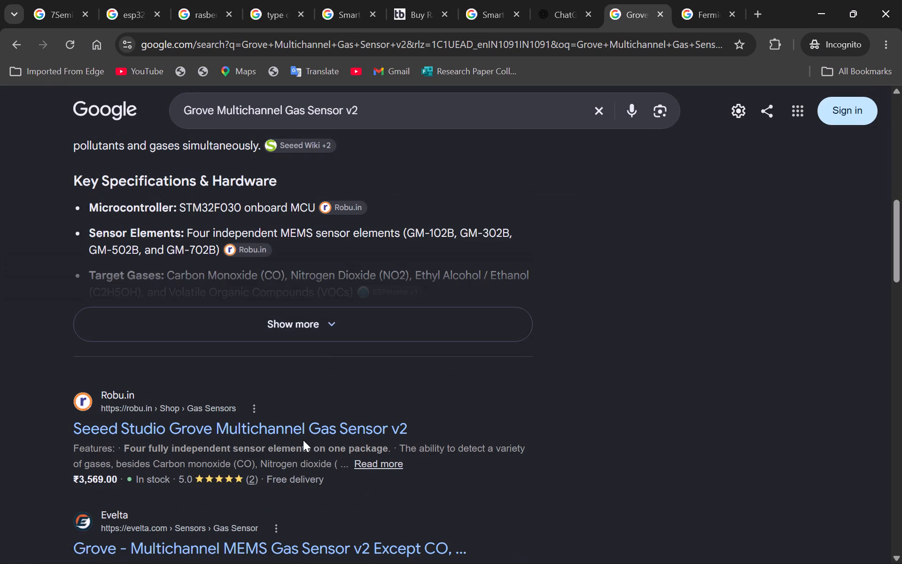
left_click(312, 426)
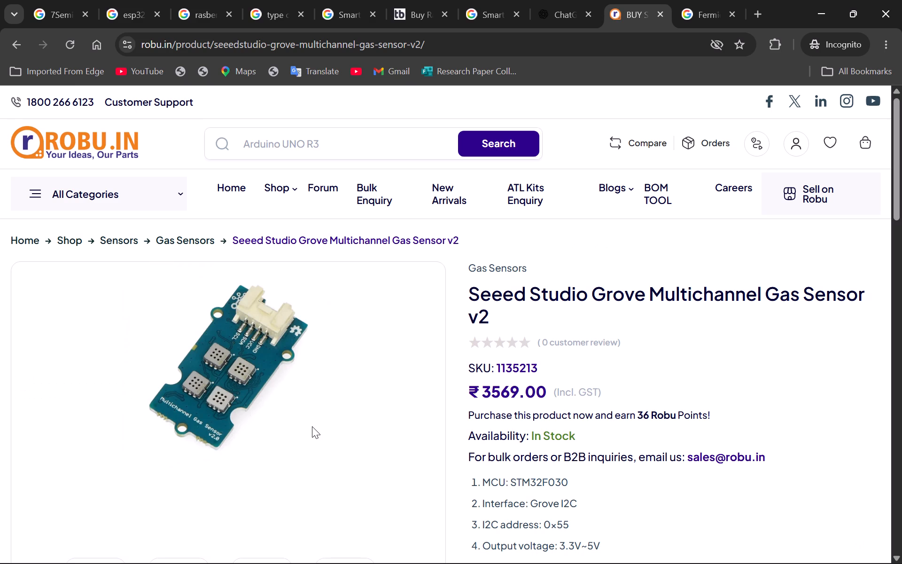
Review the gas sensor's description and features on Robu.in, and open Evelta's Grove - Multichannel MEMS Gas Sensor v2 page from the search results.
scroll(312, 426, "down", 6)
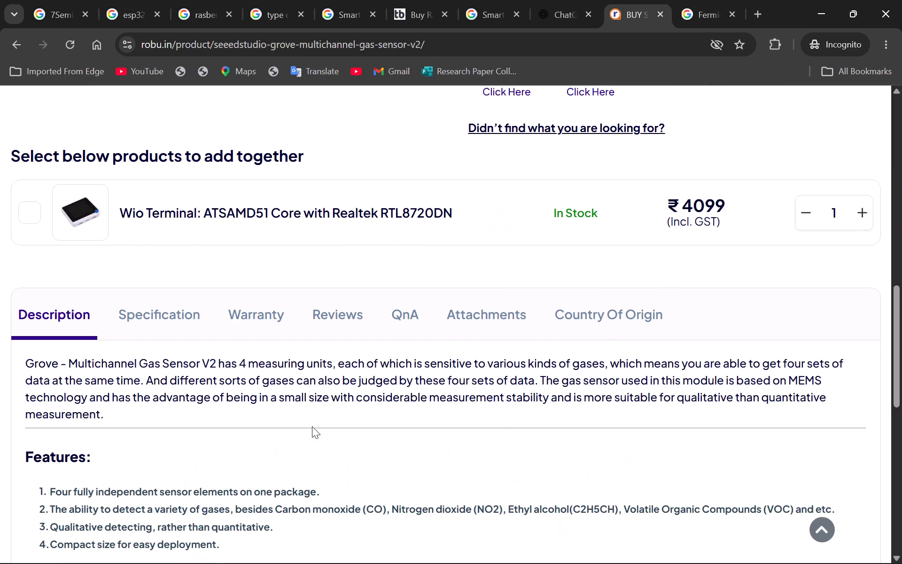
scroll(312, 426, "down", 2)
left_click(272, 425)
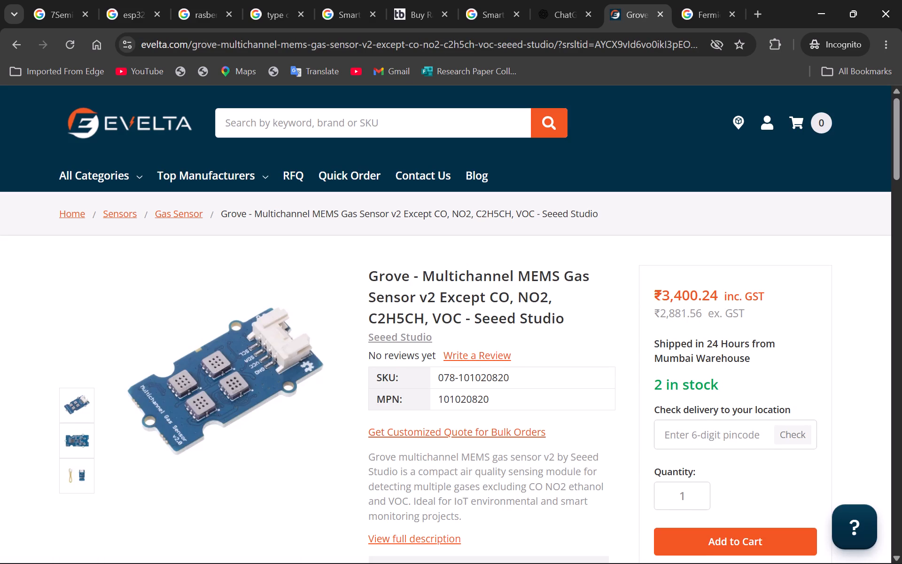
Copy the Evelta product title into the Document1 budget list in Word as the last entry and add the price "=3800" beneath it.
left_click_drag(566, 316, 363, 276)
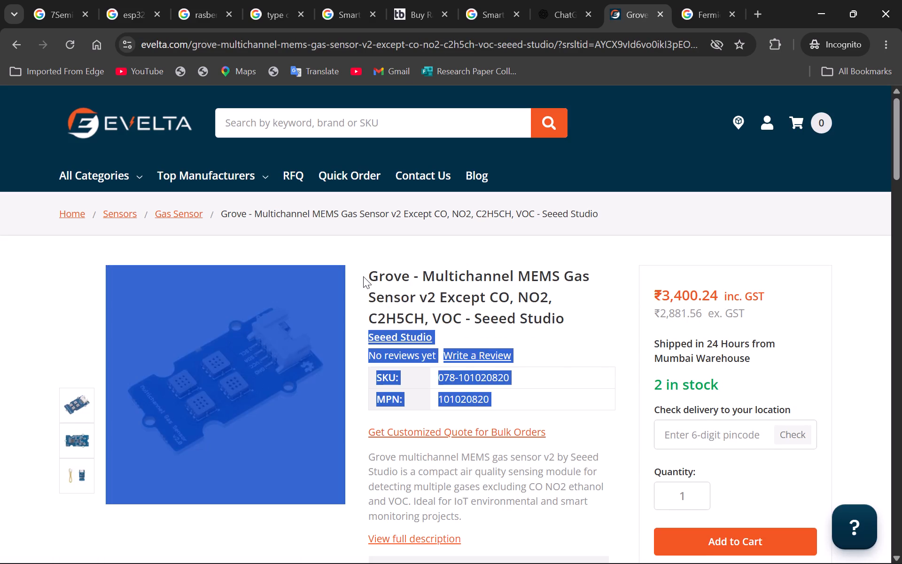
left_click_drag(363, 276, 370, 273)
key("ctrl+c")
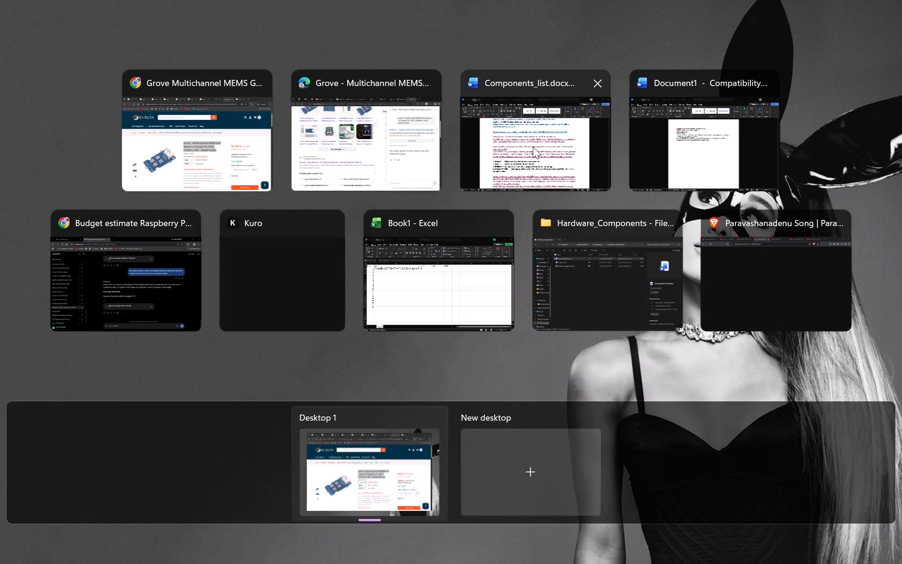
left_click(535, 147)
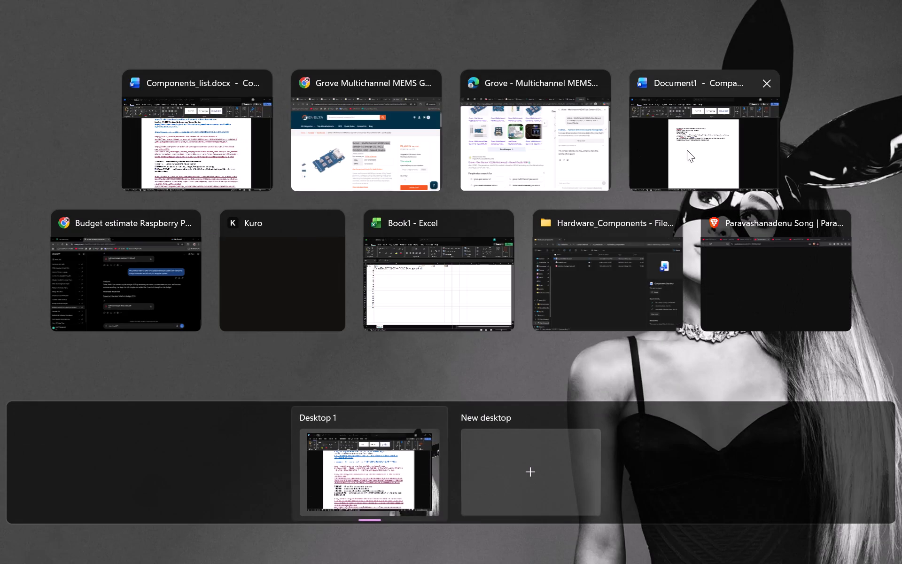
left_click(687, 150)
left_click(511, 265)
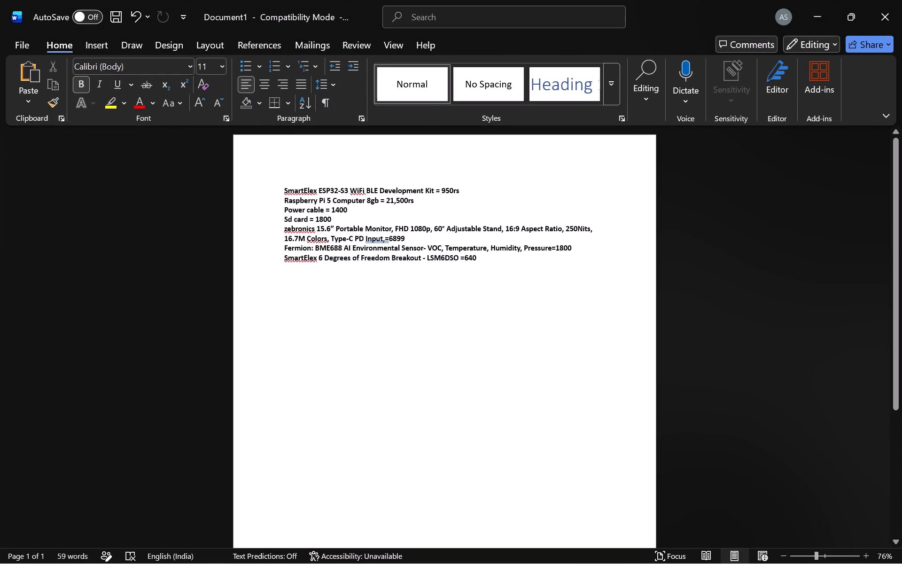
key("ctrl+v")
key("equal")
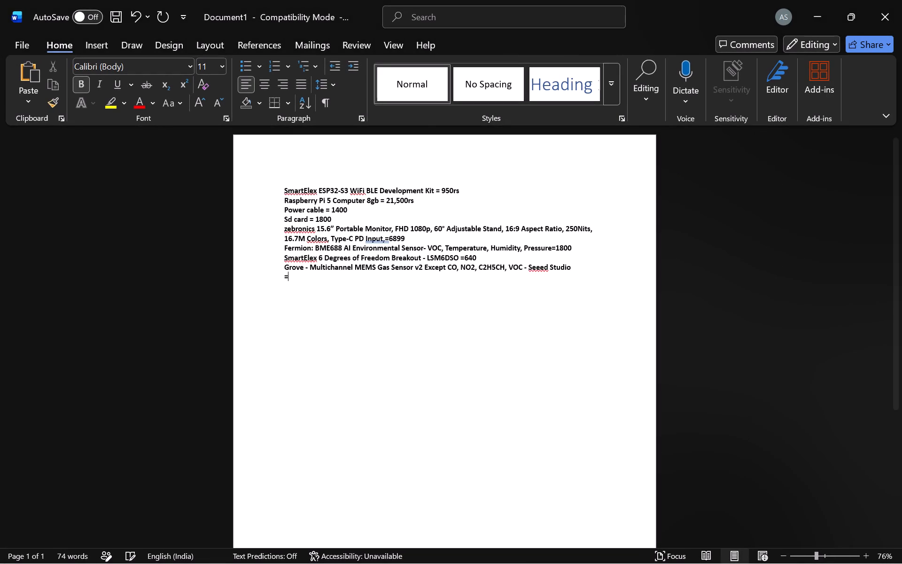
type("3800")
key("Return")
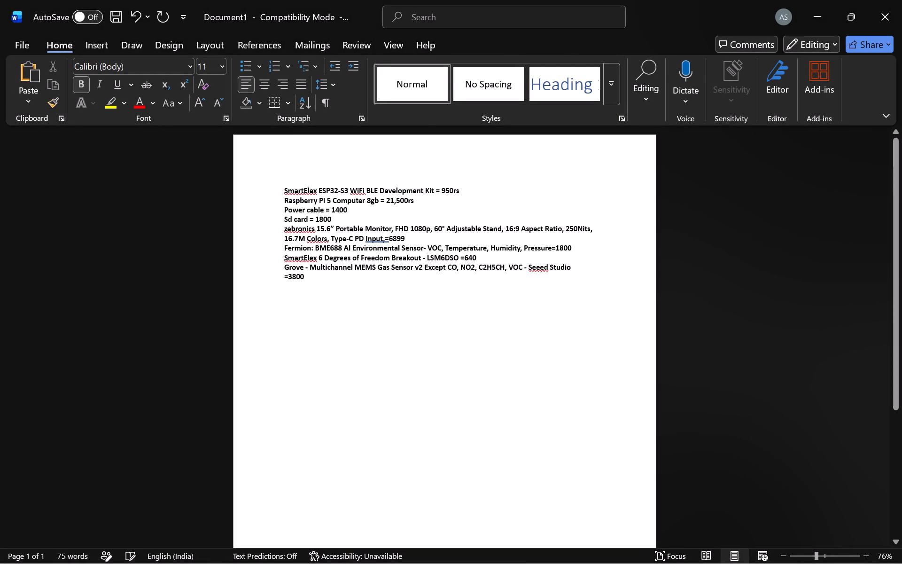
Separate all component entries in the budget list with blank lines, from the SmartElex ESP32-S3 kit down to the Grove gas sensor.
left_click(478, 255)
key("Return")
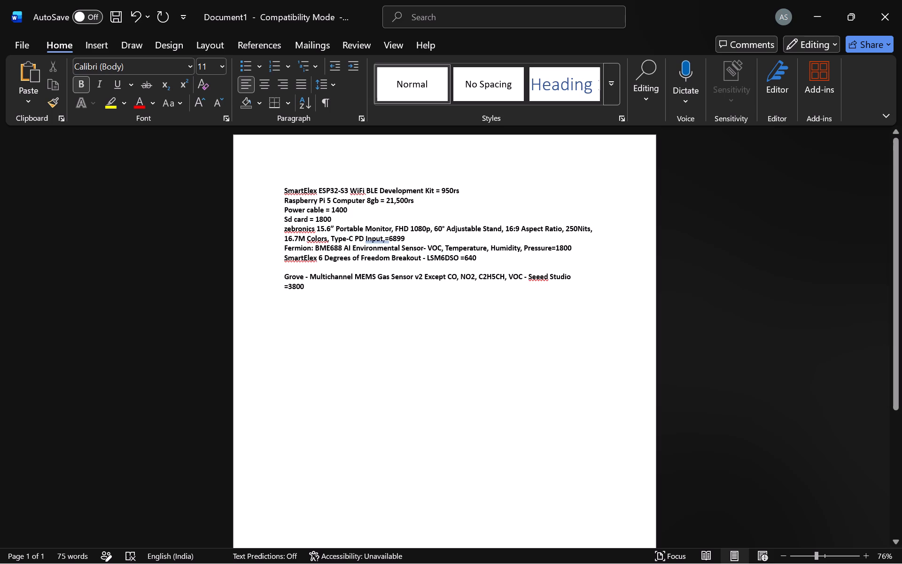
left_click(578, 246)
key("Return")
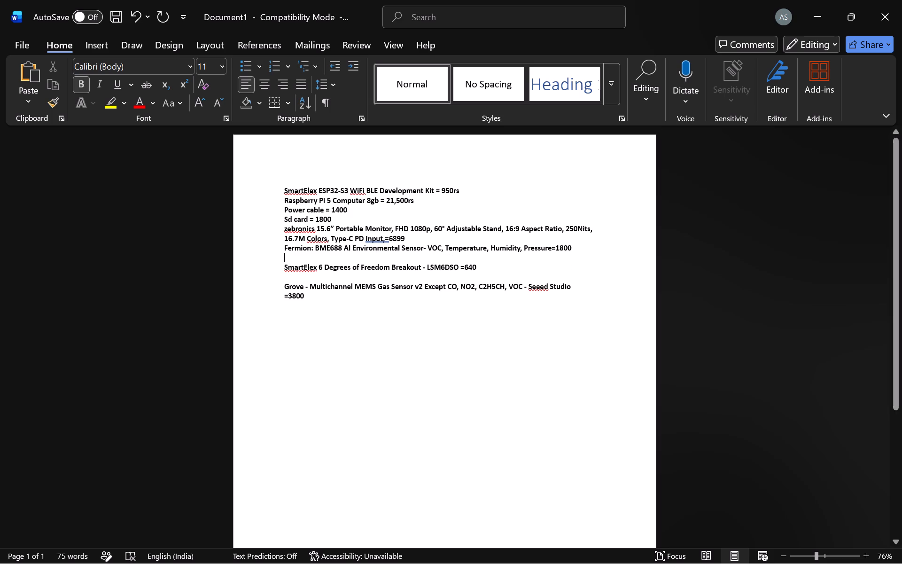
left_click(409, 240)
key("Return")
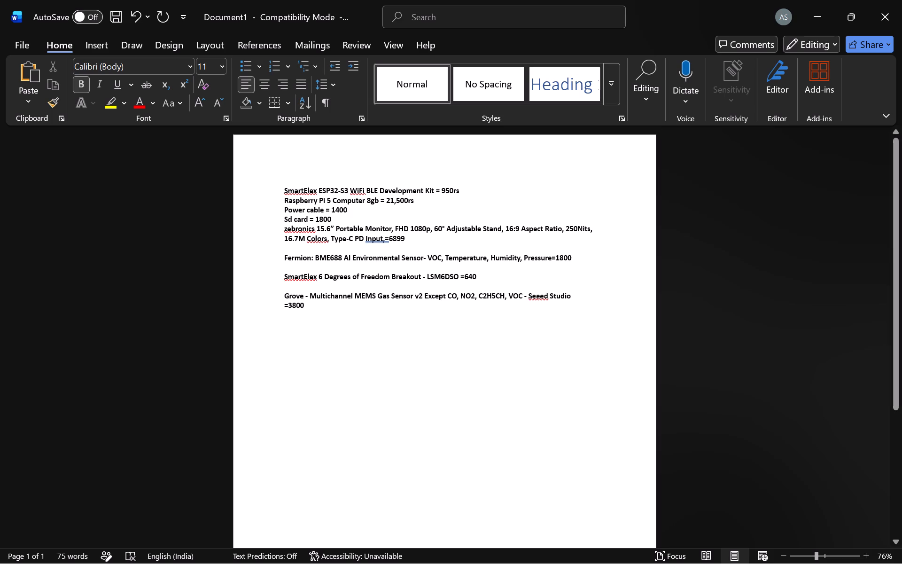
left_click(591, 227)
left_click(333, 219)
key("Return")
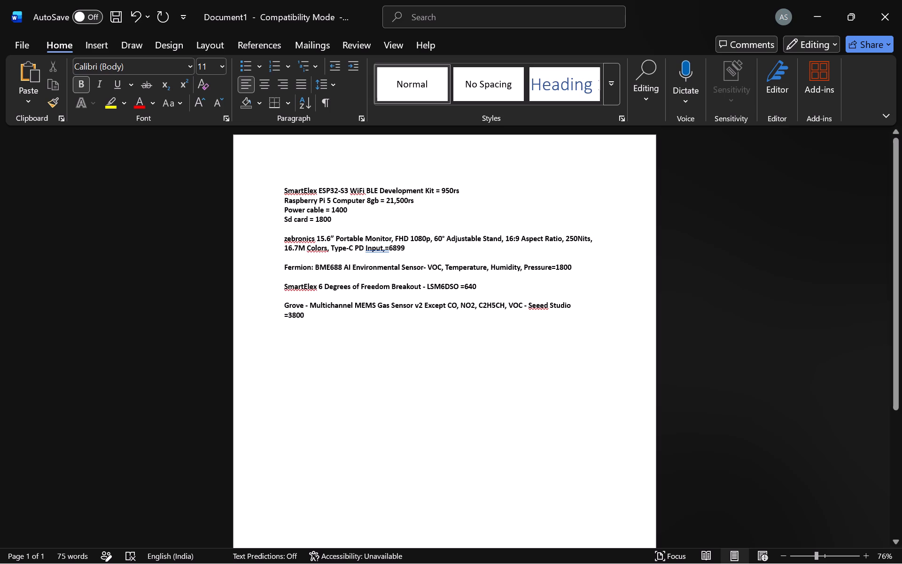
left_click(357, 209)
key("Return")
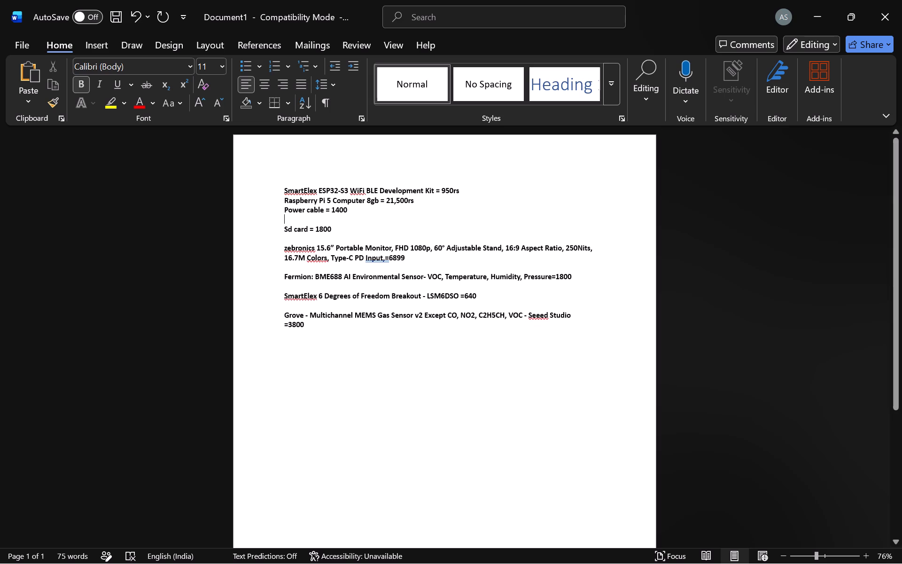
left_click(413, 198)
key("Return")
left_click(461, 191)
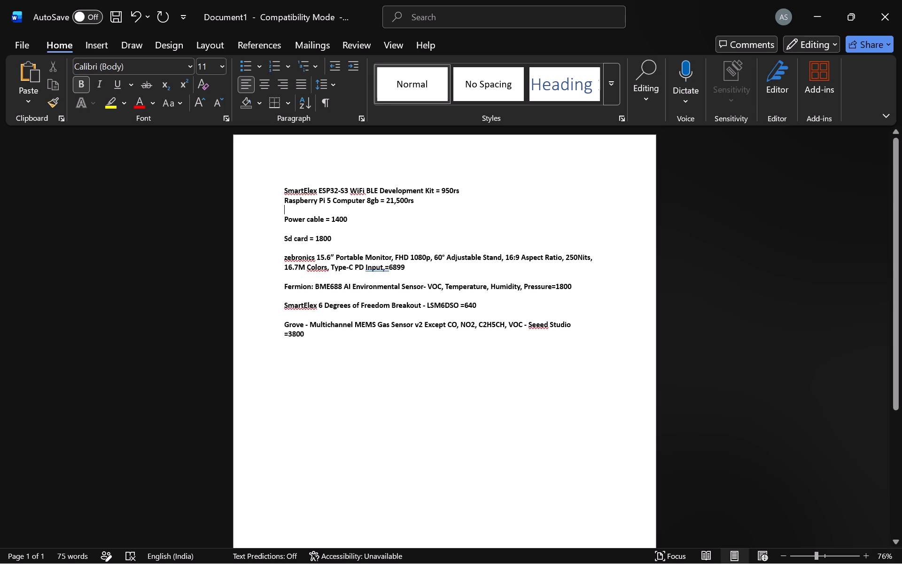
key("Return")
left_click(359, 362)
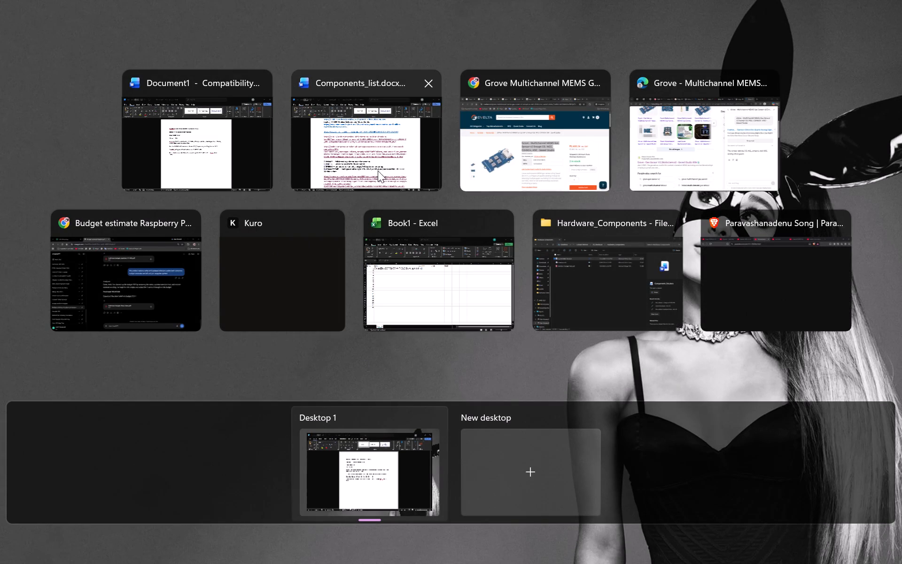
Switch to Components_list.docx and look through its component names and links.
left_click(378, 171)
scroll(408, 422, "down", 6)
scroll(408, 422, "up", 6)
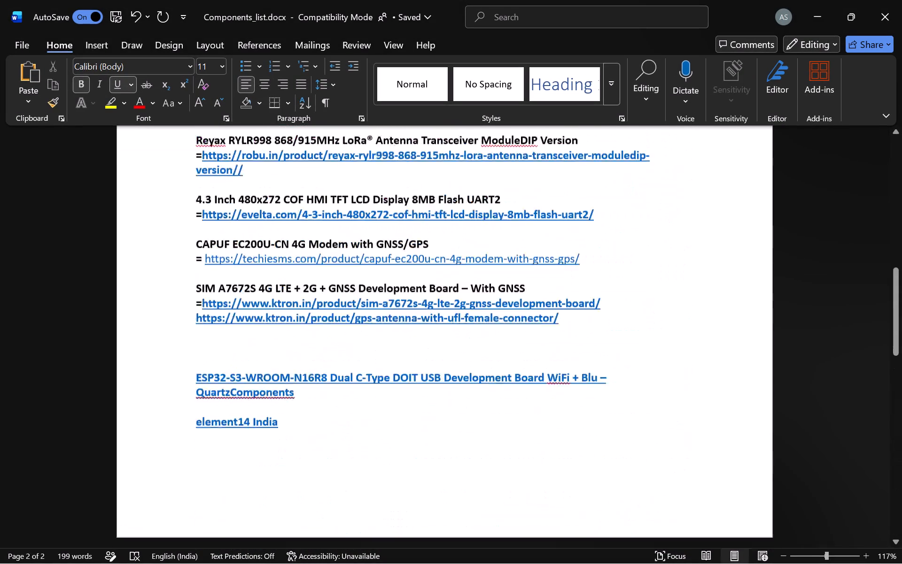
scroll(408, 422, "up", 2)
scroll(408, 422, "down", 1)
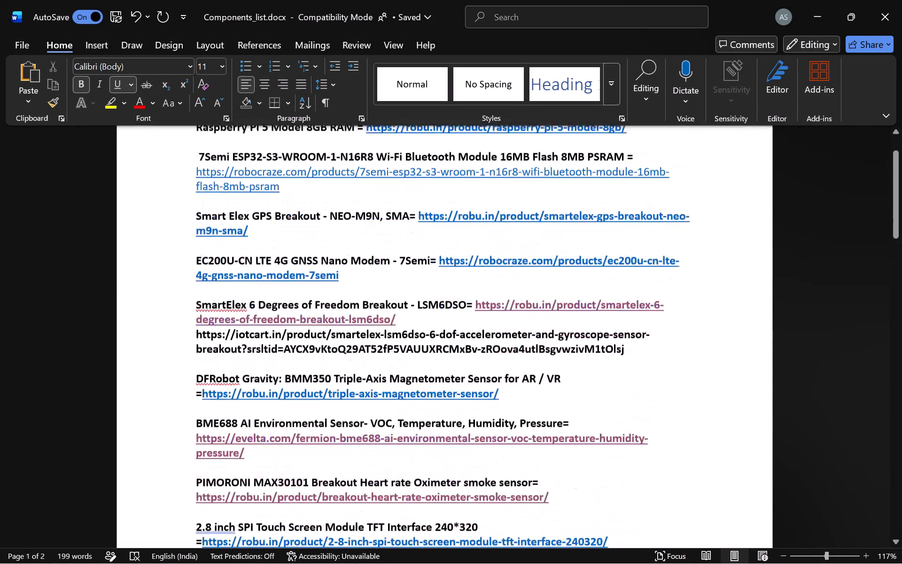
scroll(408, 422, "down", 2)
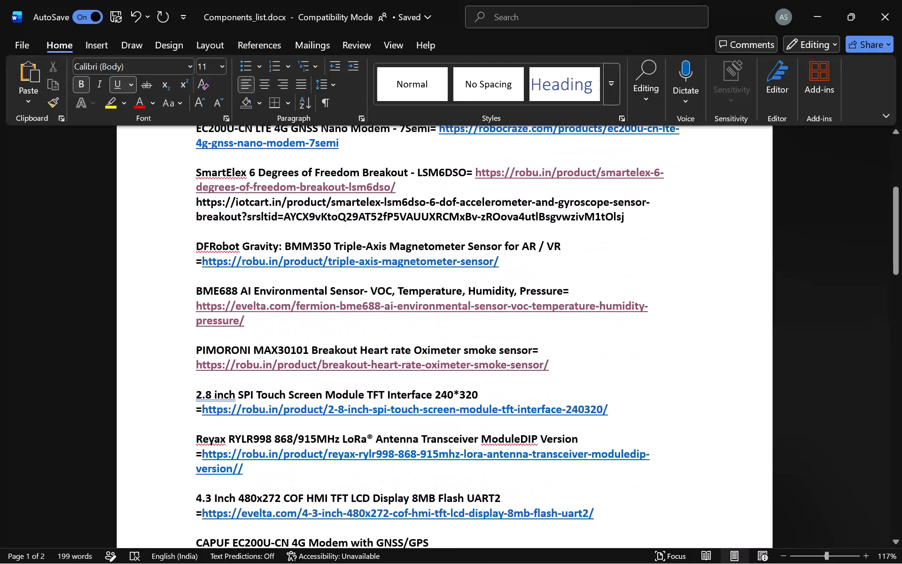
scroll(408, 422, "down", 1)
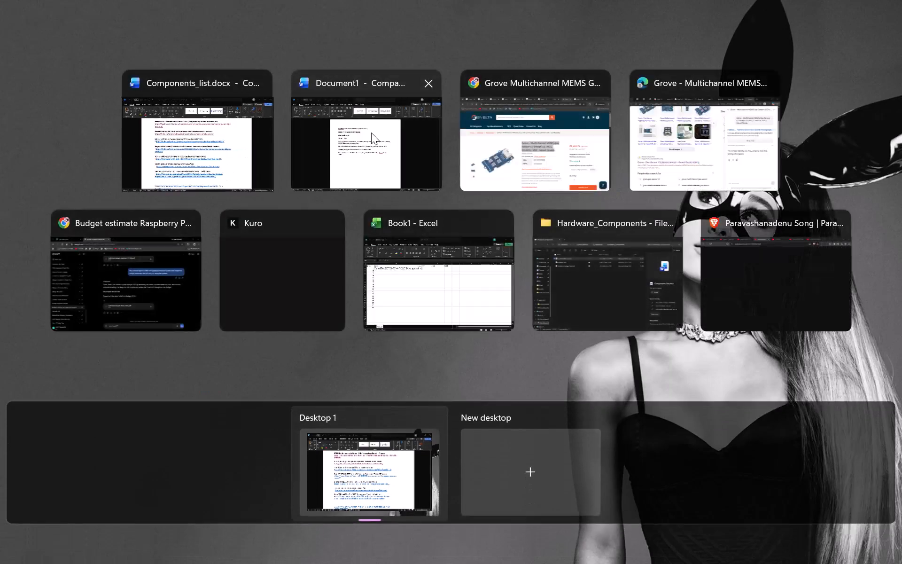
Copy "Grove - Multichannel MEMS Gas Sensor v2 Except CO, NO2, C2H5CH, VOC" from the Document1 budget list and search Google for it in Chrome.
left_click(370, 133)
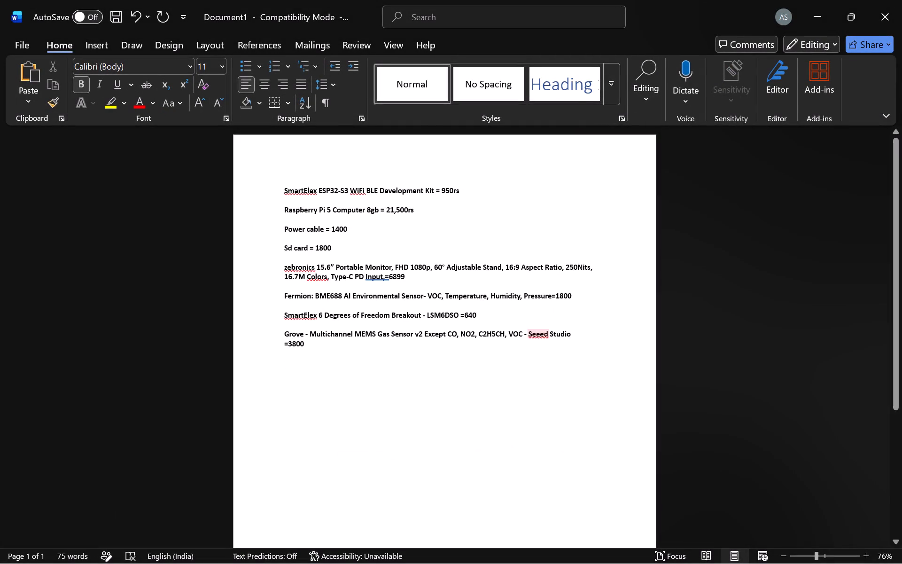
left_click_drag(523, 333, 283, 337)
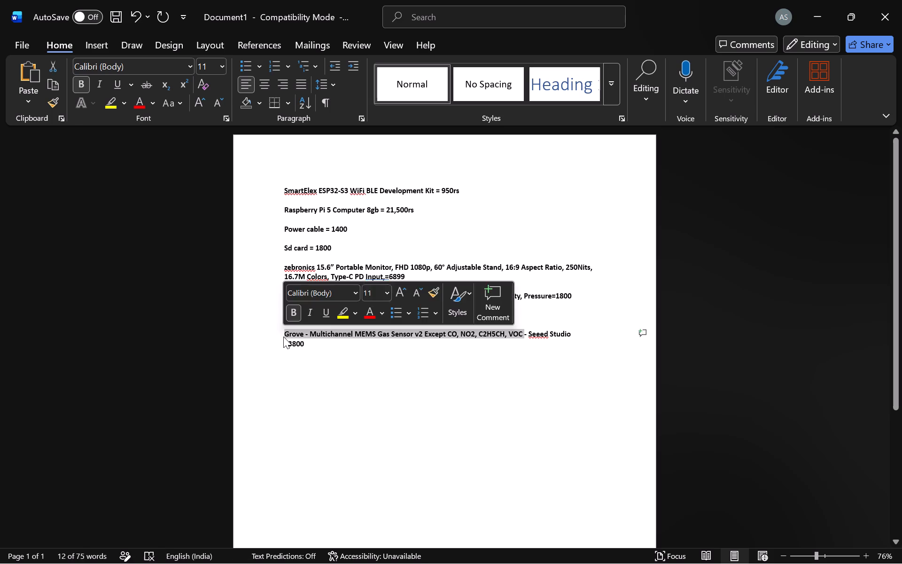
key("ctrl+c")
left_click(361, 137)
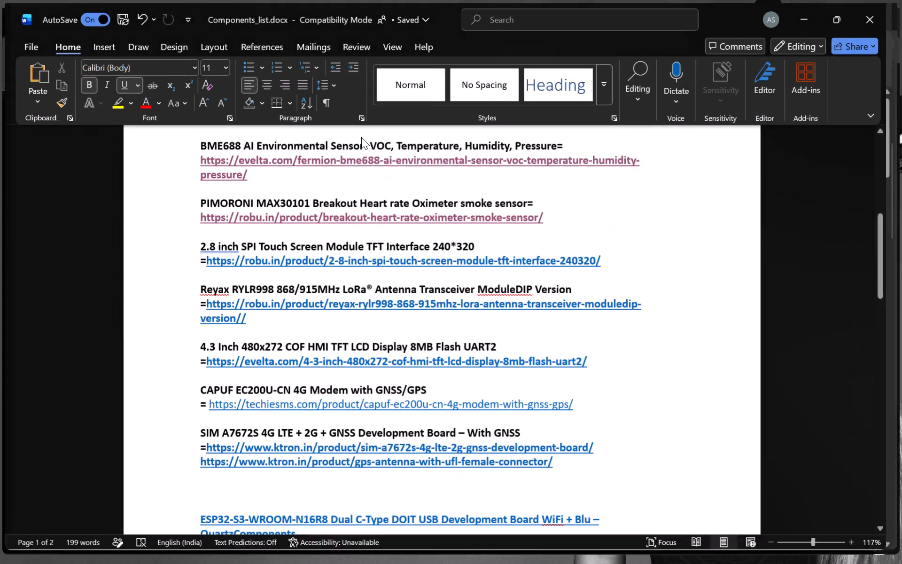
left_click(570, 133)
left_click(578, 45)
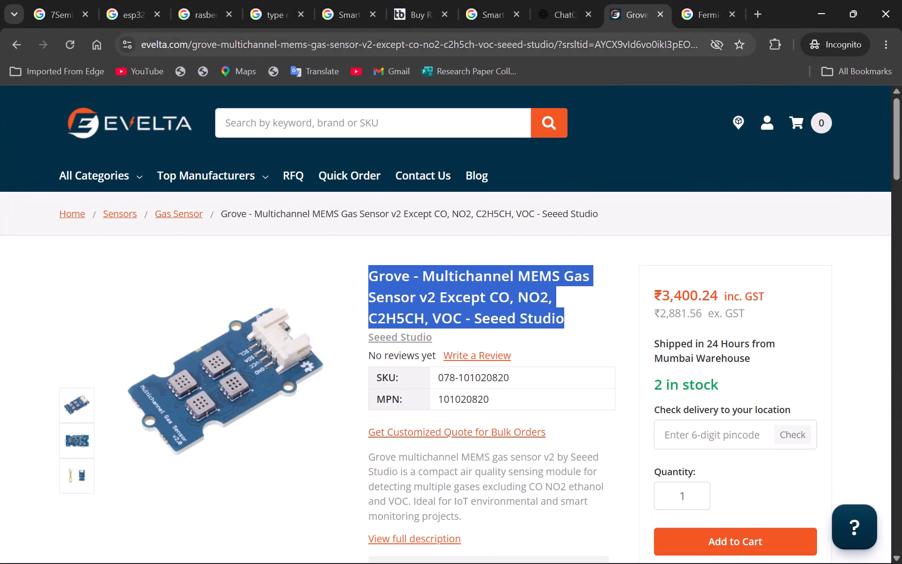
key("ctrl+v")
key("Return")
Look through the search results for sellers and open Mouser's Seeed Studio Grove Multichannel Gas Sensor v2 page.
scroll(344, 366, "down", 1)
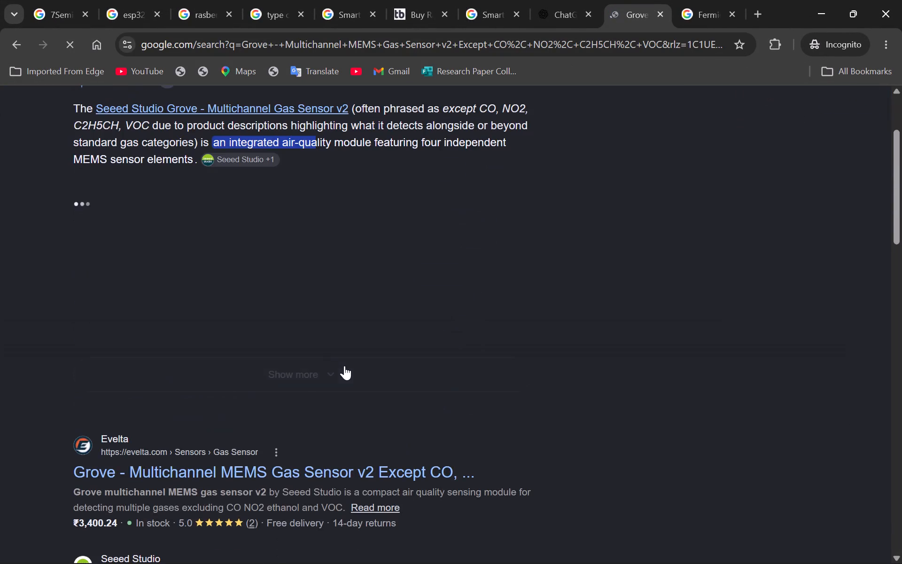
scroll(344, 366, "down", 1)
scroll(276, 419, "down", 2)
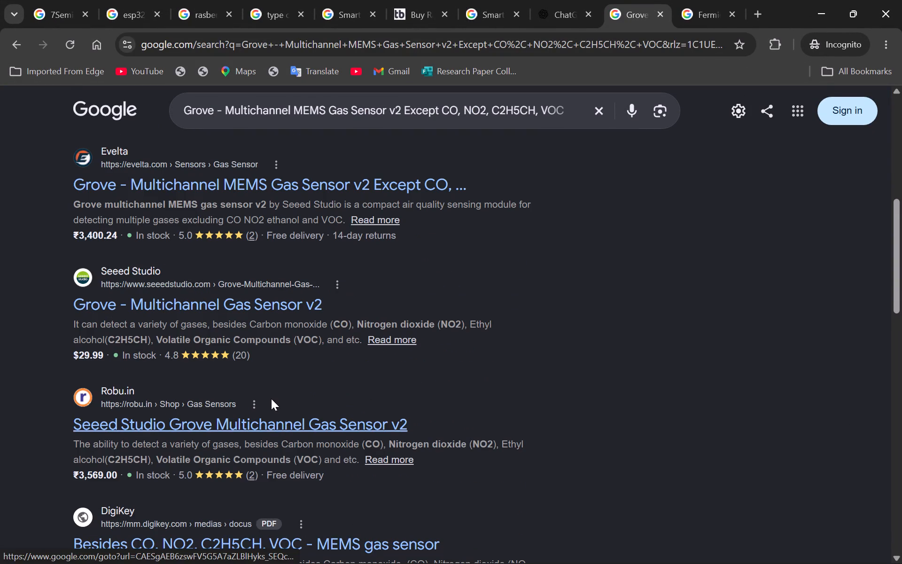
scroll(249, 420, "down", 3)
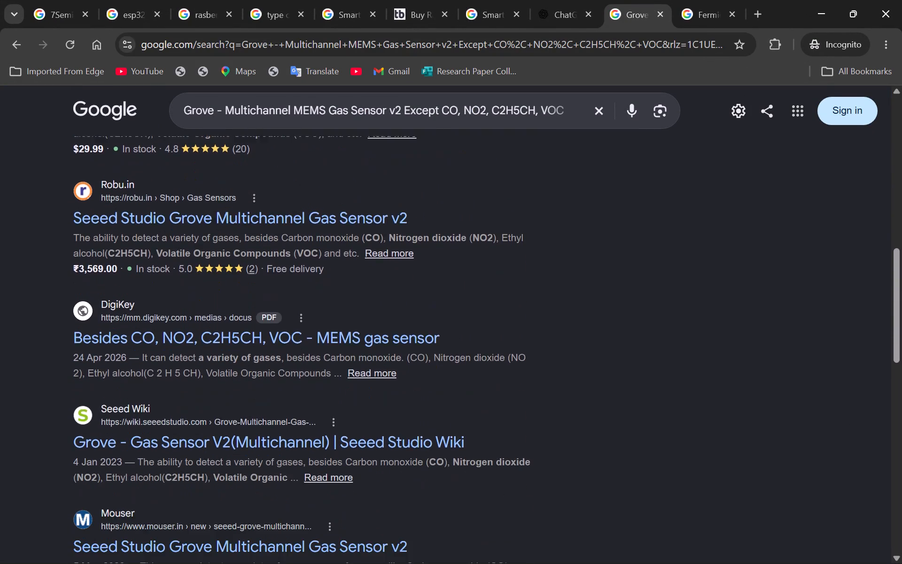
scroll(249, 420, "down", 4)
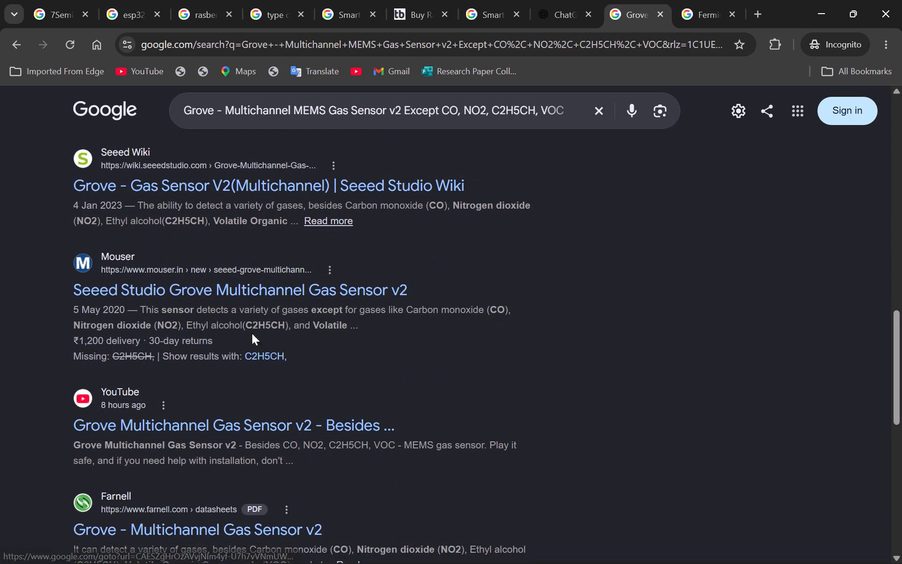
left_click(260, 293)
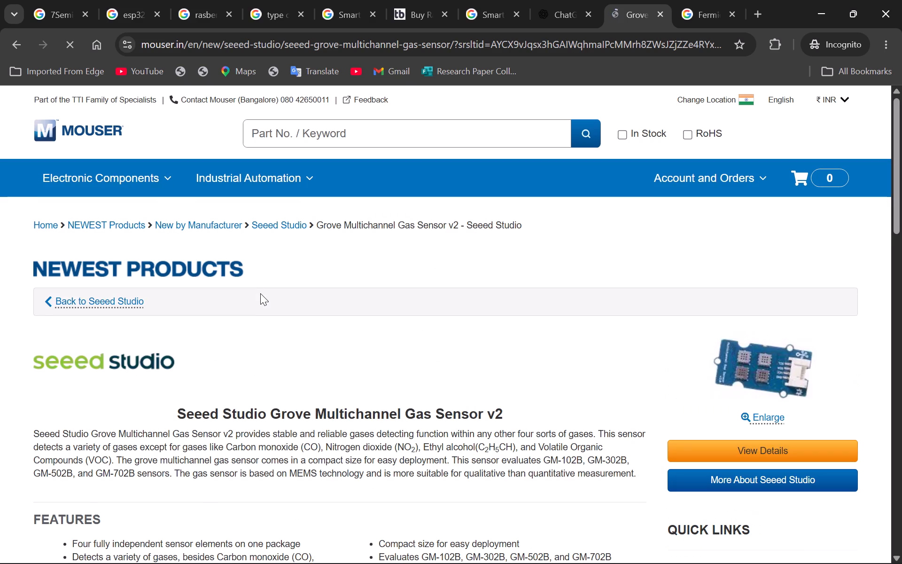
Dismiss the order preference dialog and examine Mouser's Grove Multichannel Gas Sensor v2 page for product details.
scroll(260, 293, "down", 4)
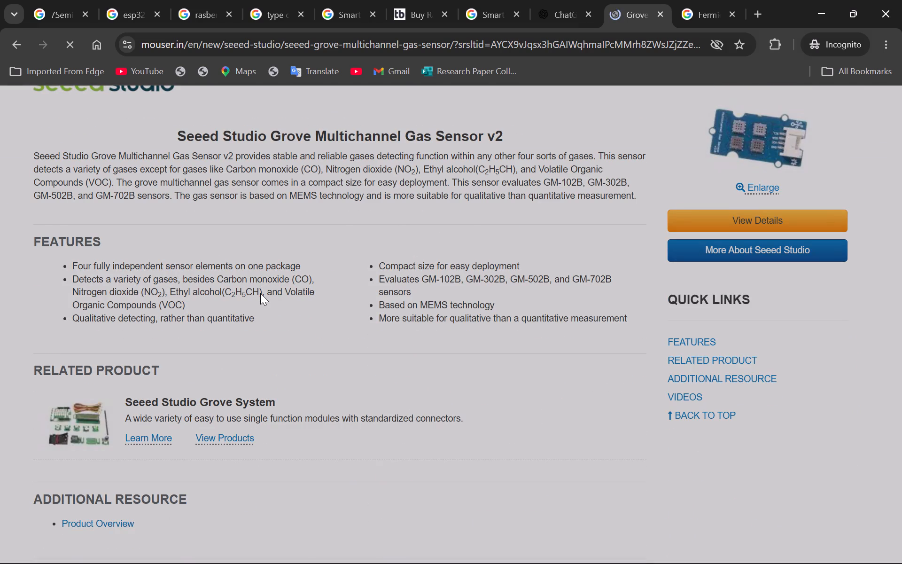
scroll(260, 293, "down", 1)
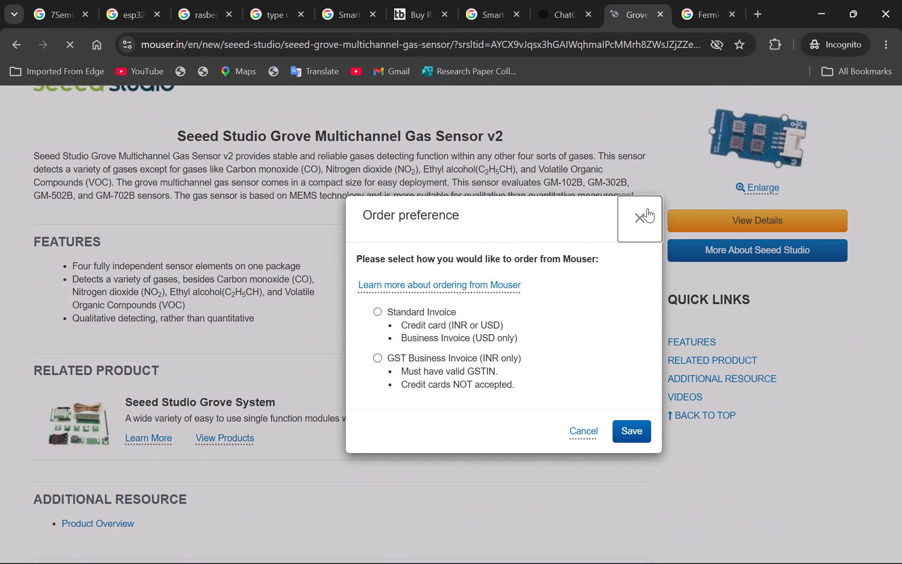
left_click(647, 209)
scroll(531, 352, "down", 5)
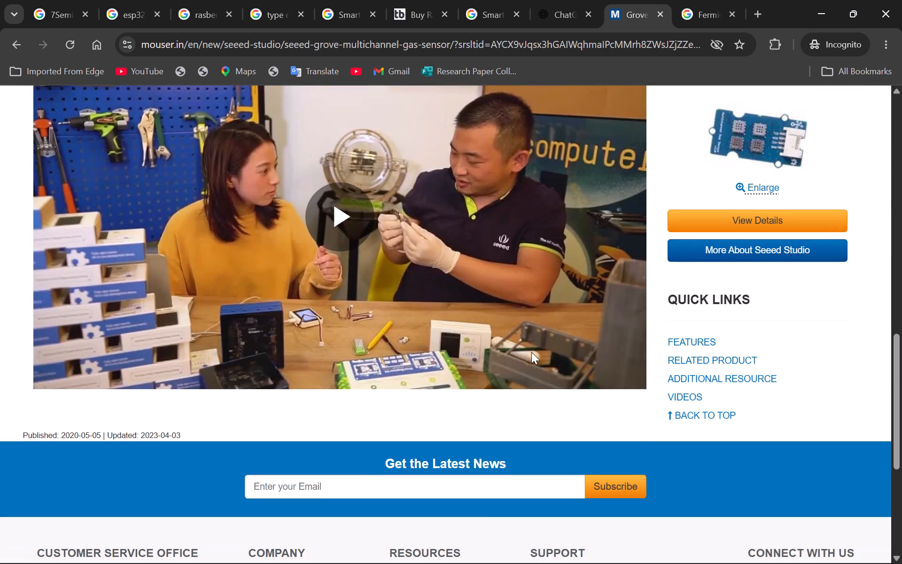
scroll(531, 352, "down", 3)
scroll(531, 352, "up", 6)
Return to the Google results for the Grove gas sensor and look through the remaining listings.
scroll(531, 352, "right", 2)
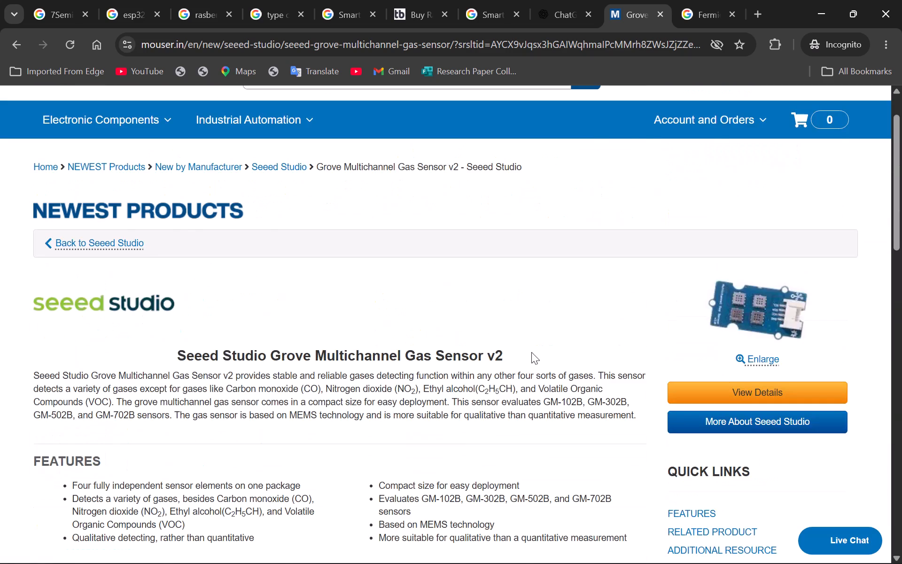
scroll(531, 352, "right", 3)
scroll(373, 427, "down", 3)
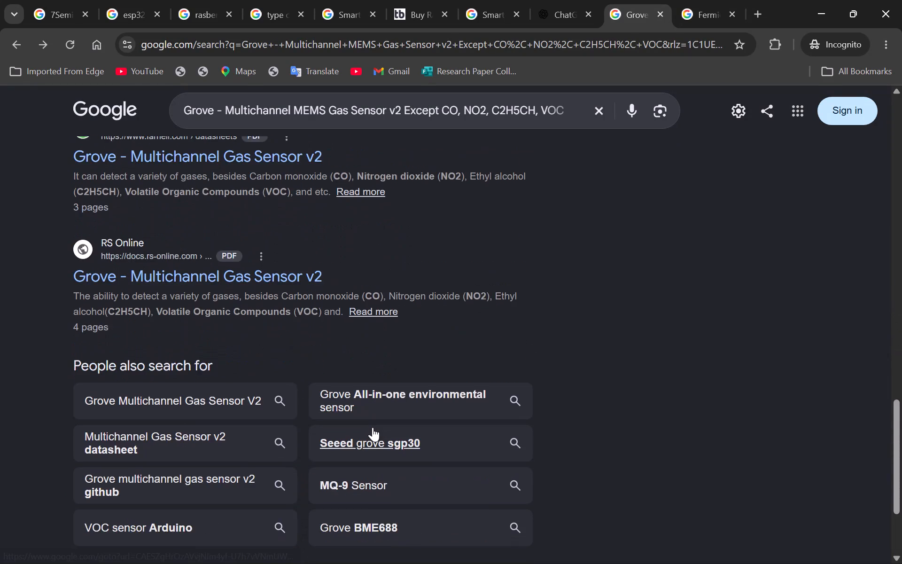
scroll(373, 427, "down", 3)
scroll(373, 427, "up", 15)
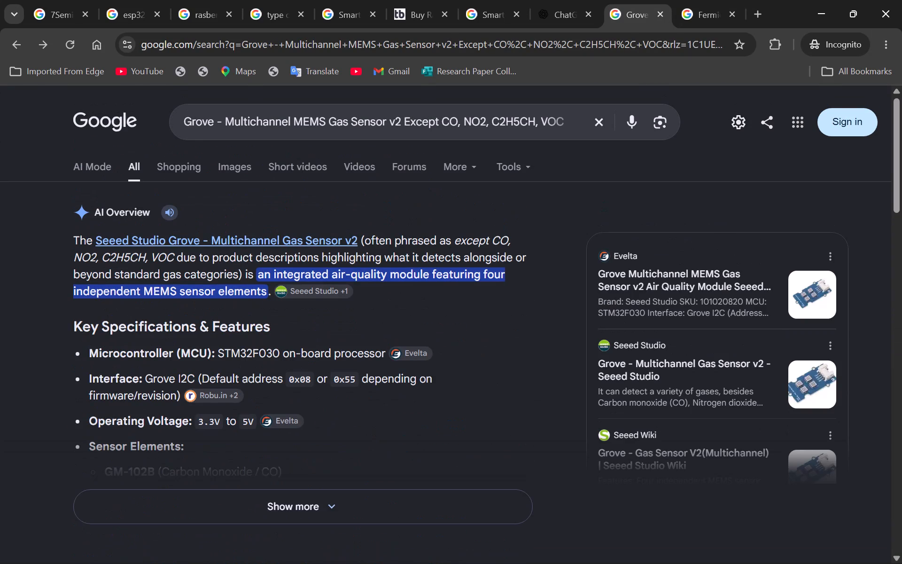
Open Seeed Studio's Grove Multichannel Gas Sensor v2 page in a separate tab and read the Google AI Overview's sensor specifications.
left_click(220, 240)
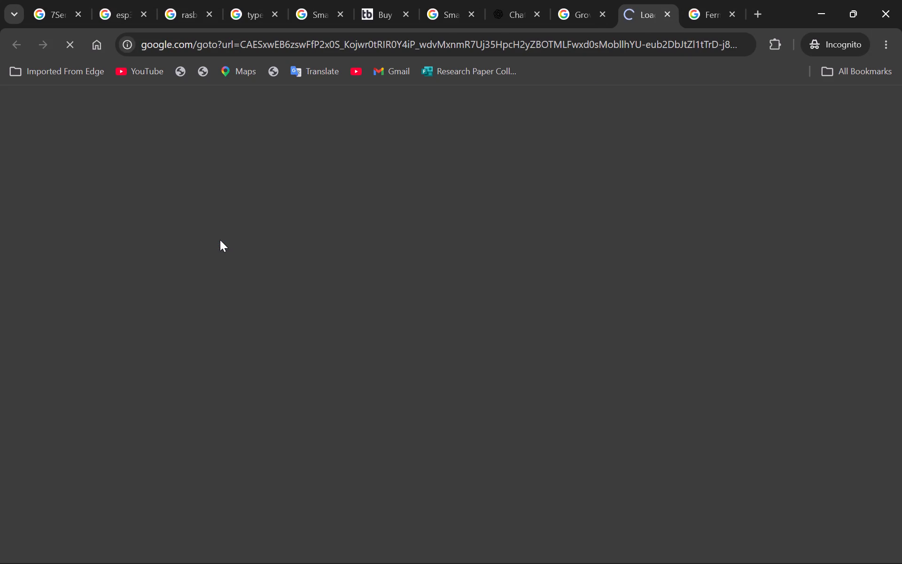
left_click(565, 0)
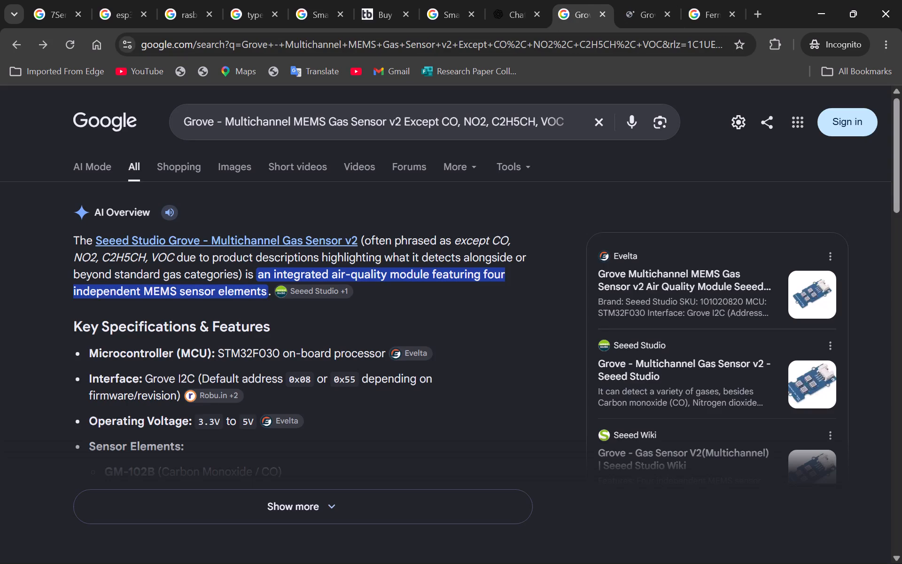
scroll(421, 280, "down", 1)
left_click(298, 432)
scroll(298, 432, "down", 1)
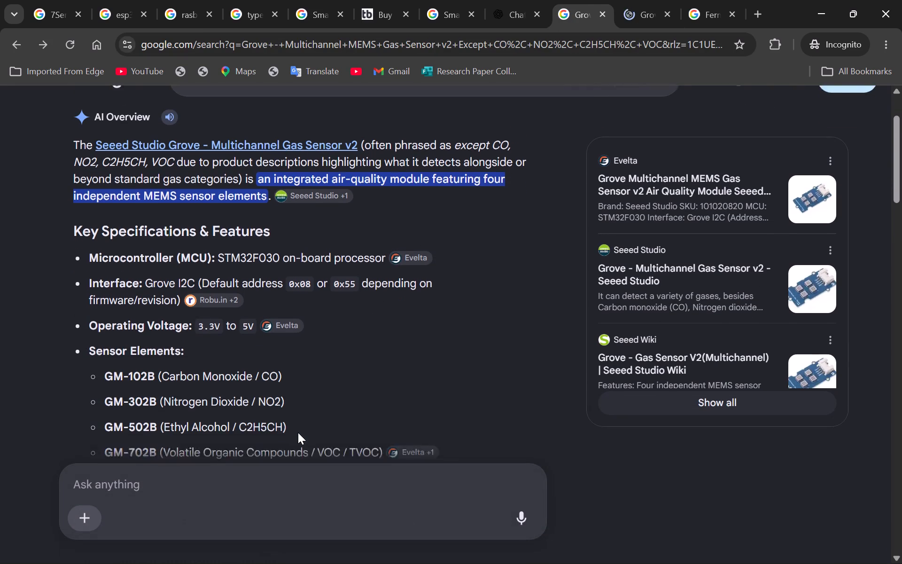
scroll(298, 432, "down", 2)
scroll(298, 432, "up", 3)
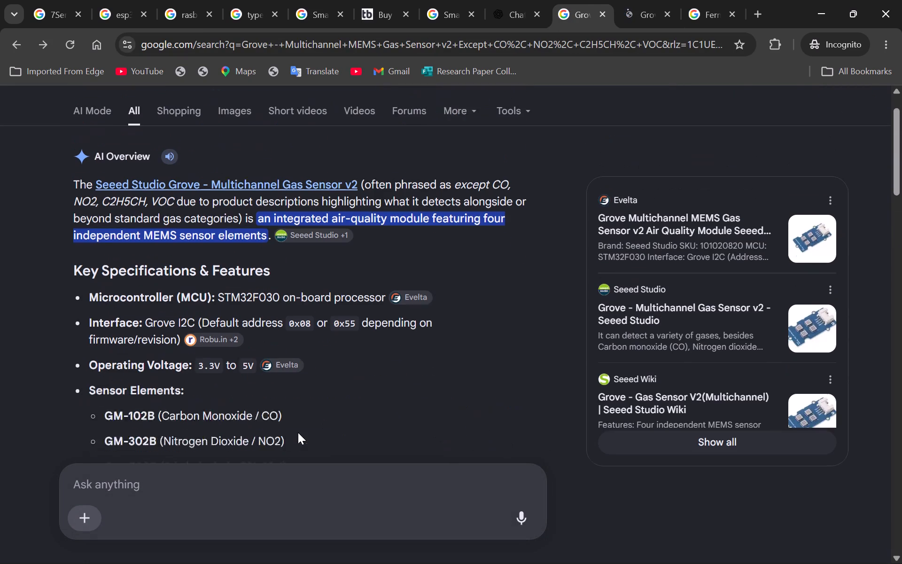
scroll(298, 432, "up", 1)
scroll(295, 354, "down", 1)
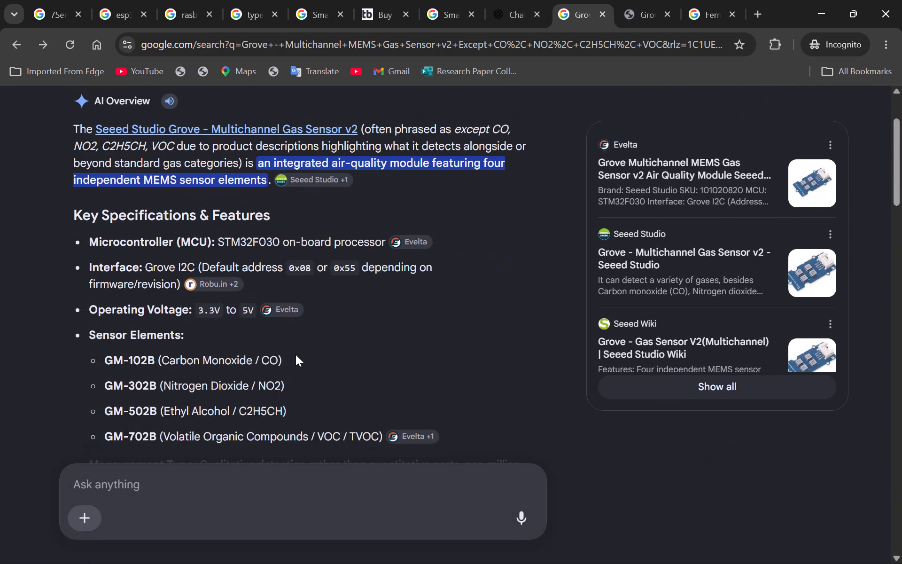
scroll(295, 354, "up", 2)
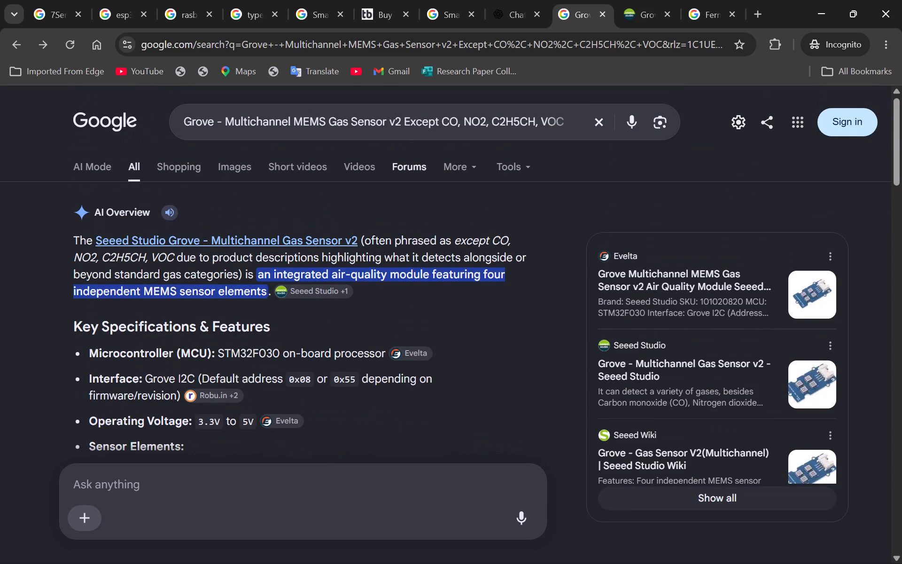
Shorten the Google query to "Grove - Multichannel MEMS Gas Sensor v2 Except" and run the search again.
left_click(565, 121)
key("ctrl+BackSpace")
key("ctrl+BackSpace")
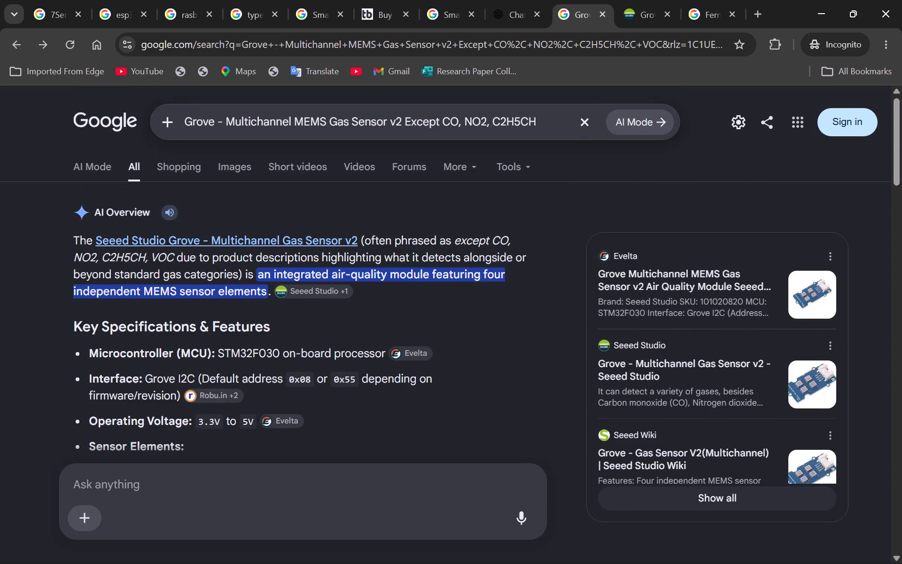
key("ctrl+BackSpace")
key("ctrl+BackSpace")
key("ctrl+BackSpace")
key("ctrl+BackSpace")
key("ctrl+BackSpace")
key("Return")
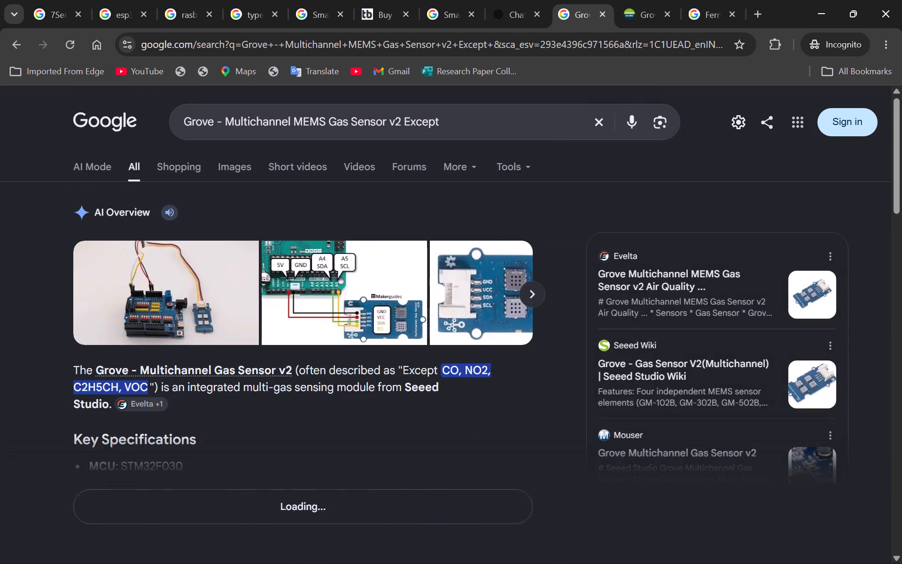
Look through the new AI Overview and search results for Grove gas sensor sellers, prices and stock.
scroll(305, 375, "down", 5)
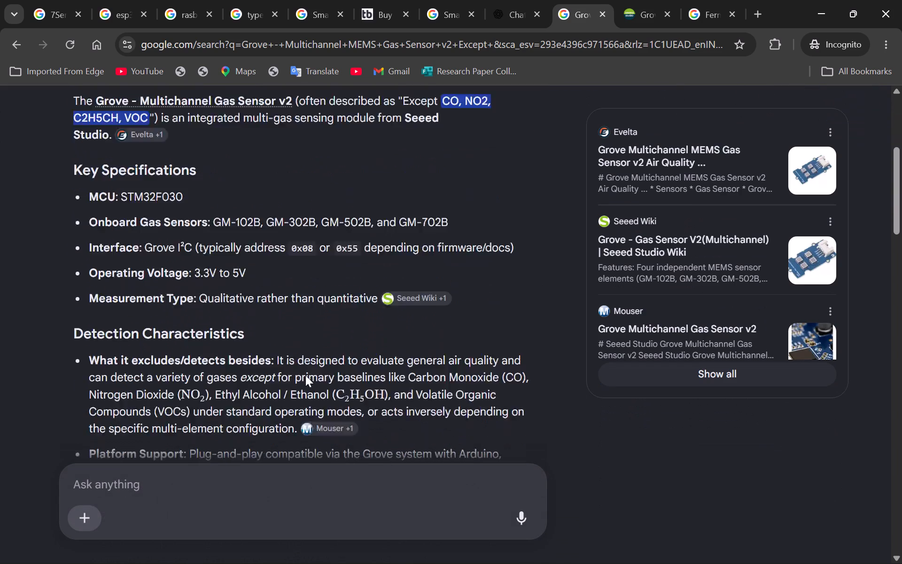
scroll(305, 375, "down", 6)
scroll(305, 375, "up", 1)
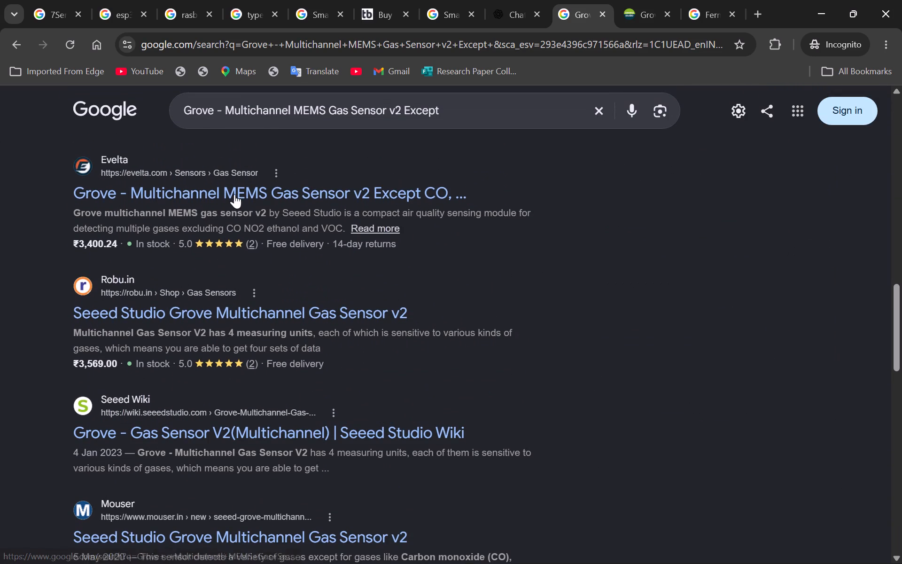
scroll(245, 369, "down", 3)
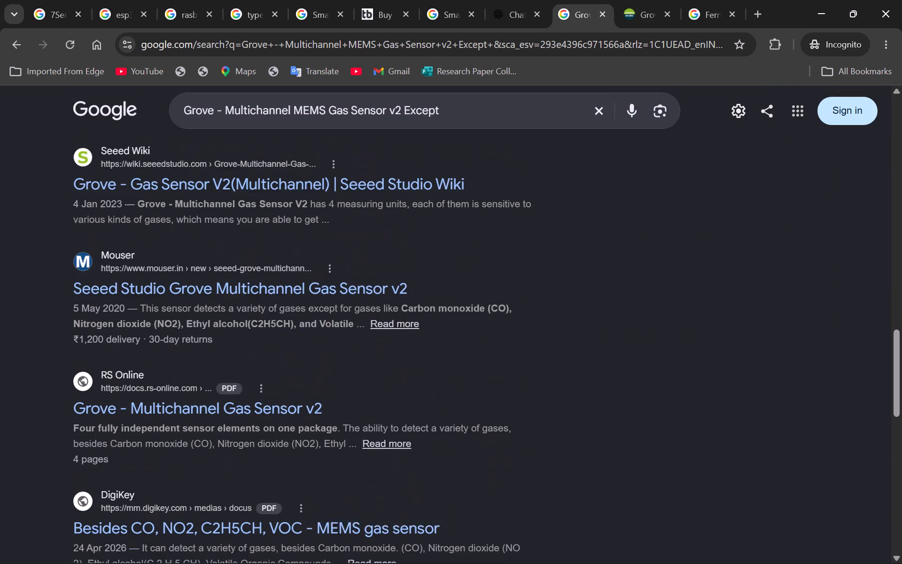
scroll(245, 369, "down", 1)
scroll(245, 459, "down", 3)
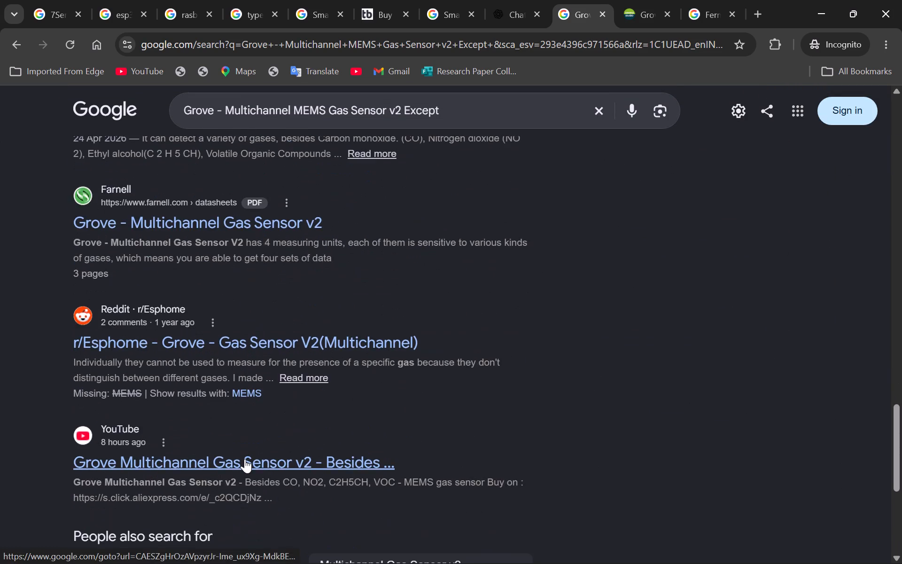
scroll(245, 459, "down", 3)
Check the price and stock on Seeed Studio's Grove Multichannel Gas Sensor v2 page, and close that page.
left_click(638, 0)
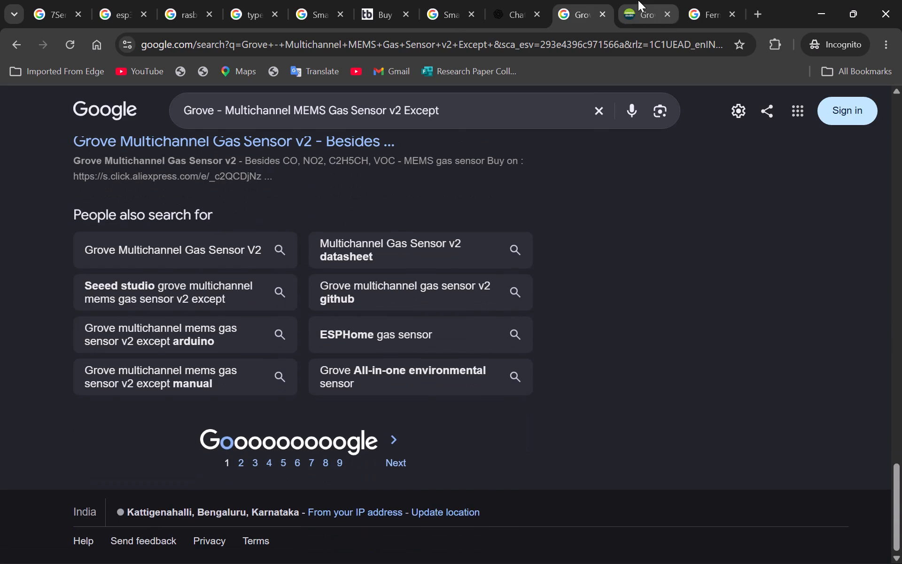
scroll(385, 385, "down", 1)
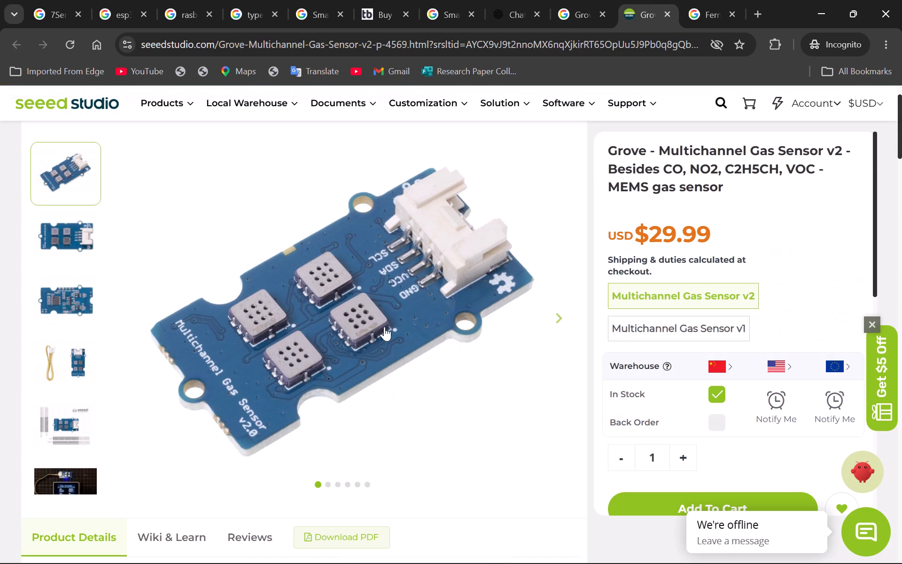
left_click(666, 11)
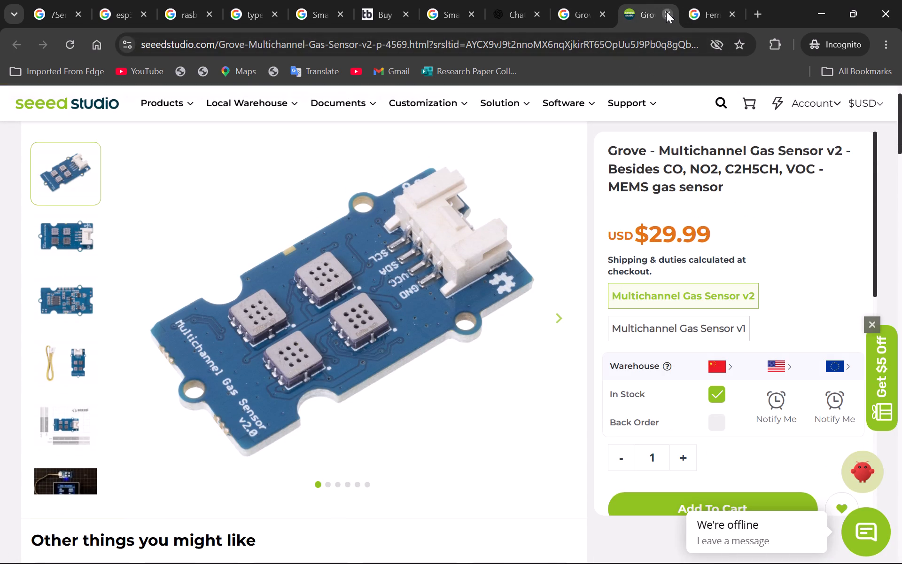
Switch to the Document1 budget list in Word with the Grove gas sensor entry.
scroll(373, 329, "down", 6)
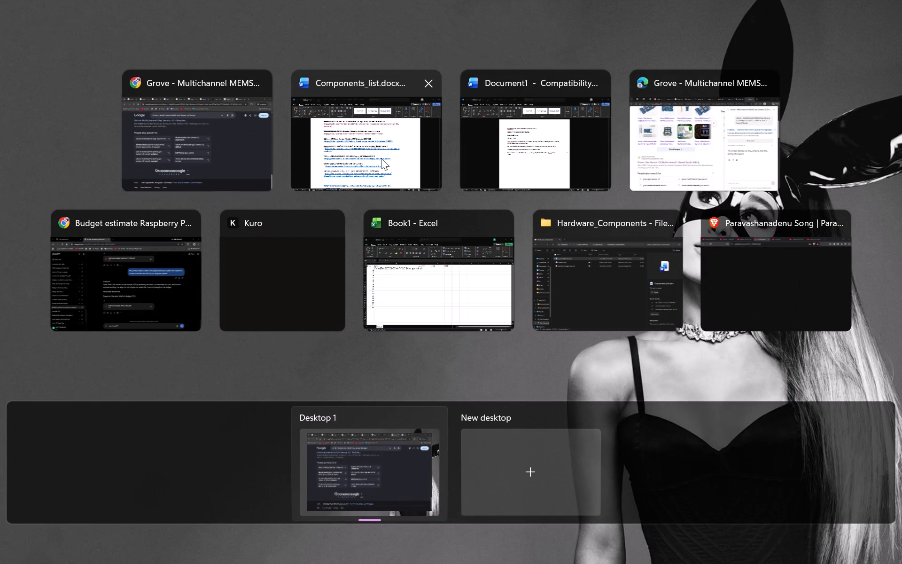
left_click(560, 181)
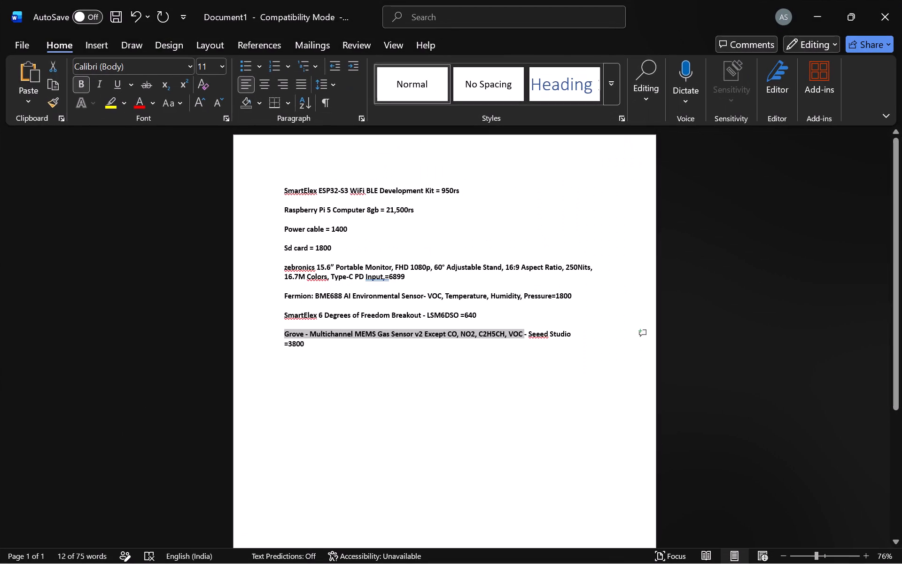
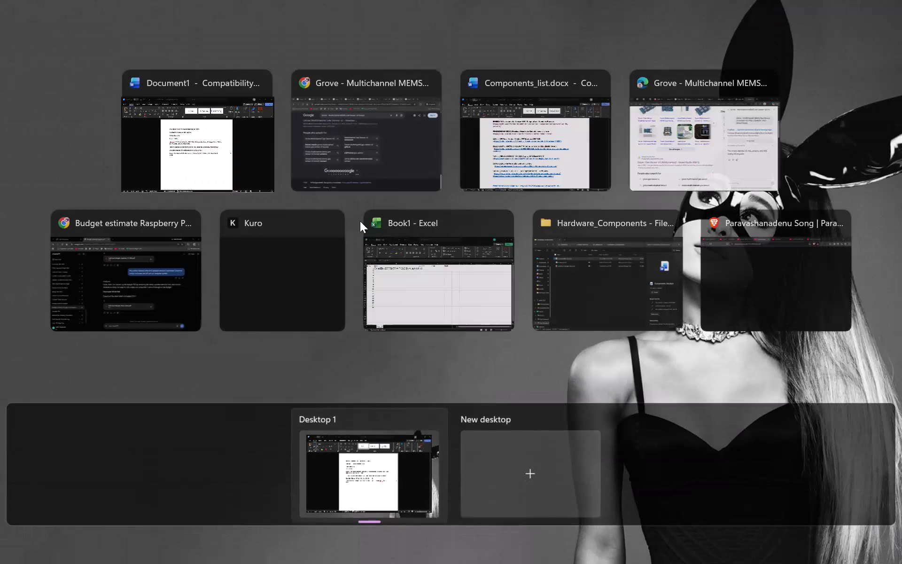
In Chrome, search Google for inmp441 and open the sponsored Robocraze microphone listing.
left_click(358, 135)
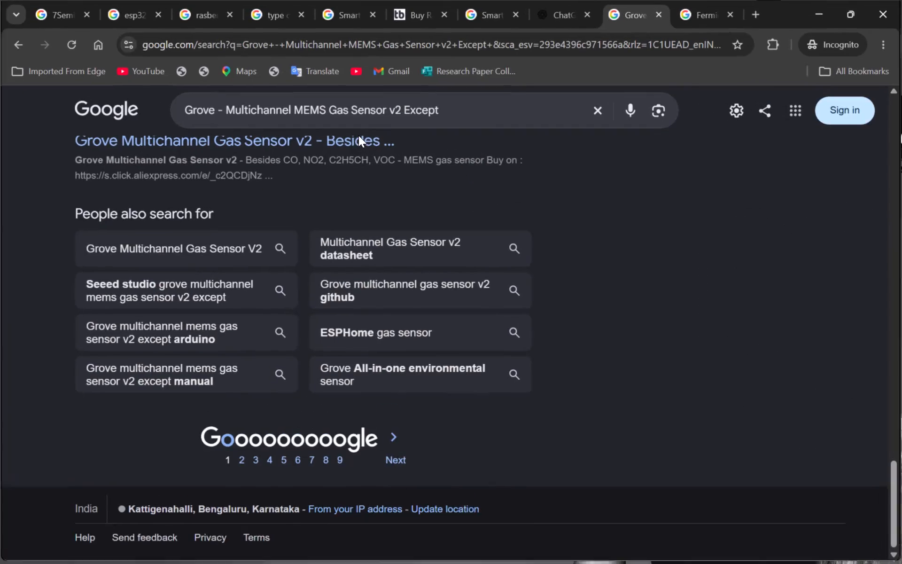
left_click(442, 41)
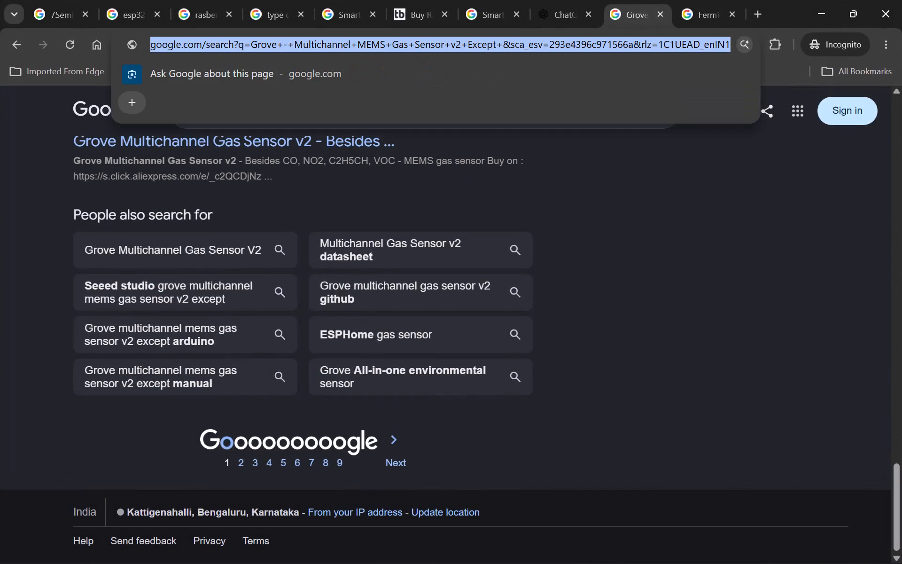
key("i")
type("nmp")
key("4")
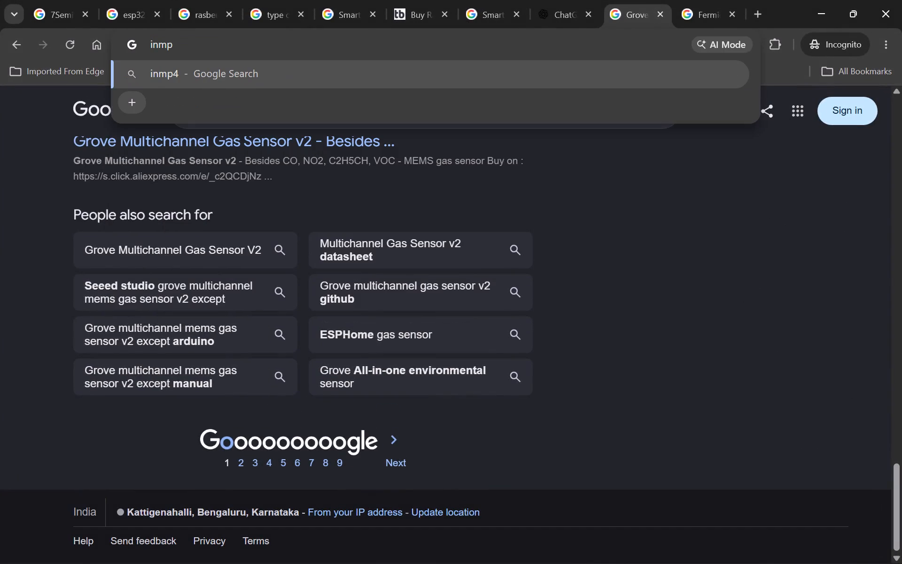
type("41")
key("Return")
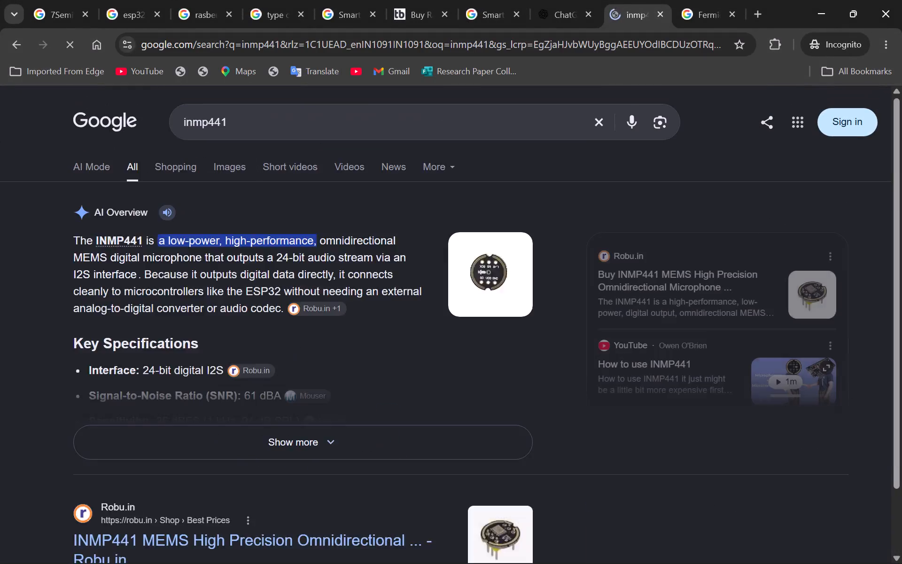
scroll(259, 221, "down", 2)
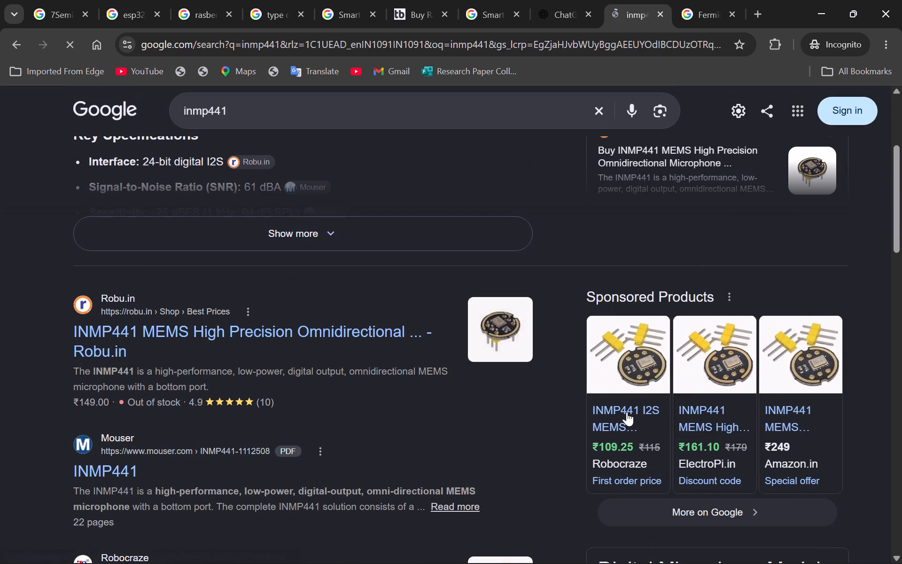
left_click(627, 412)
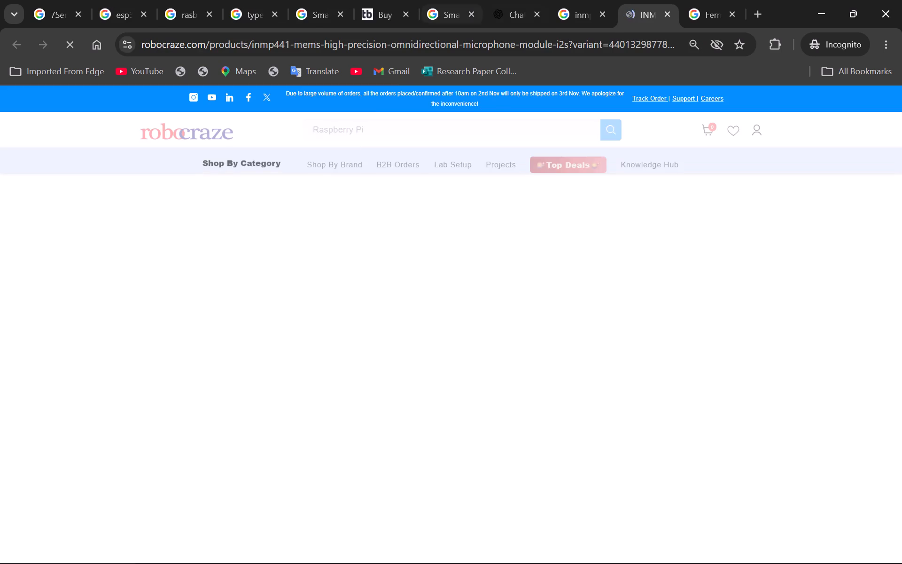
Copy the title "INMP441 MEMS High Precision Omnidirectional Microphone Module I2S" from Robocraze into Word's Document1 budget list, adding "=250" and a new line.
left_click_drag(469, 275, 461, 275)
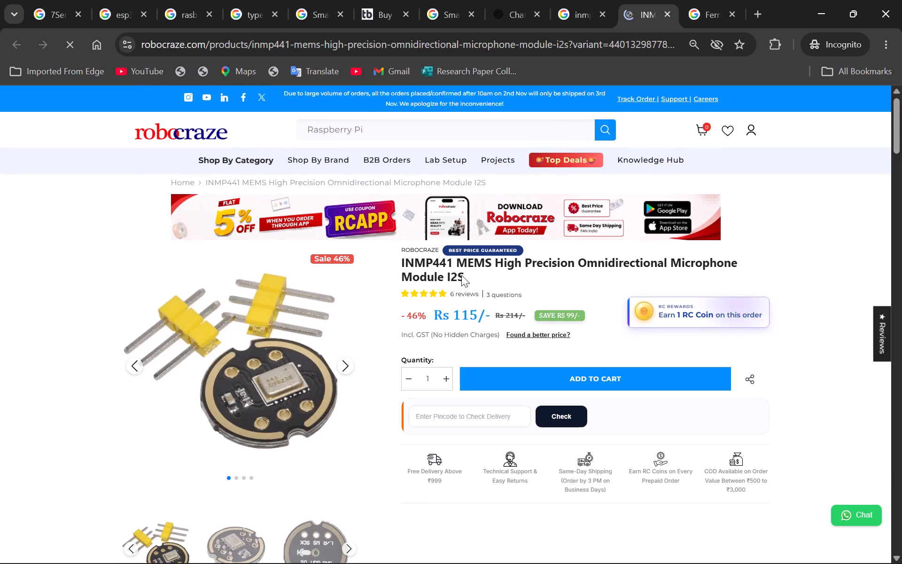
left_click_drag(461, 275, 397, 268)
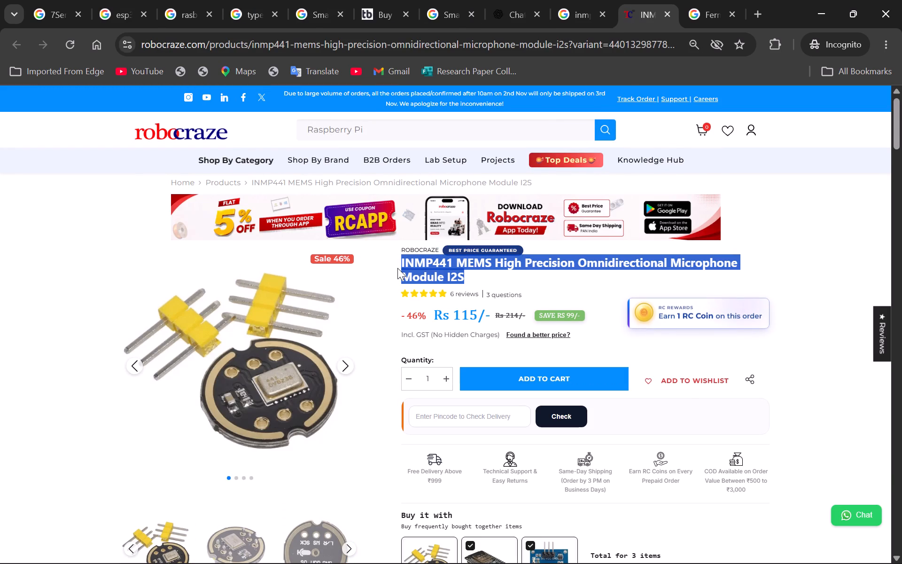
left_click_drag(397, 268, 397, 268)
key("ctrl+c")
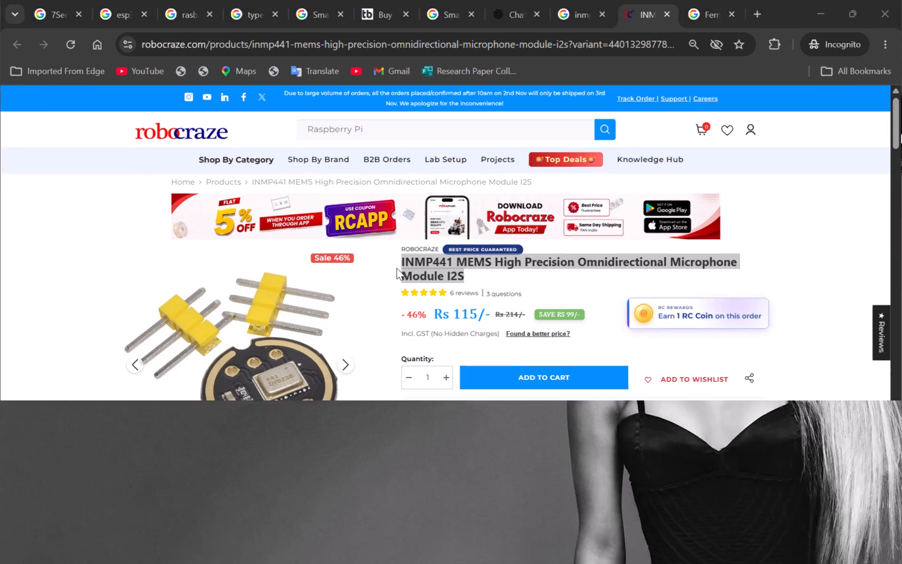
left_click(338, 163)
left_click(311, 367)
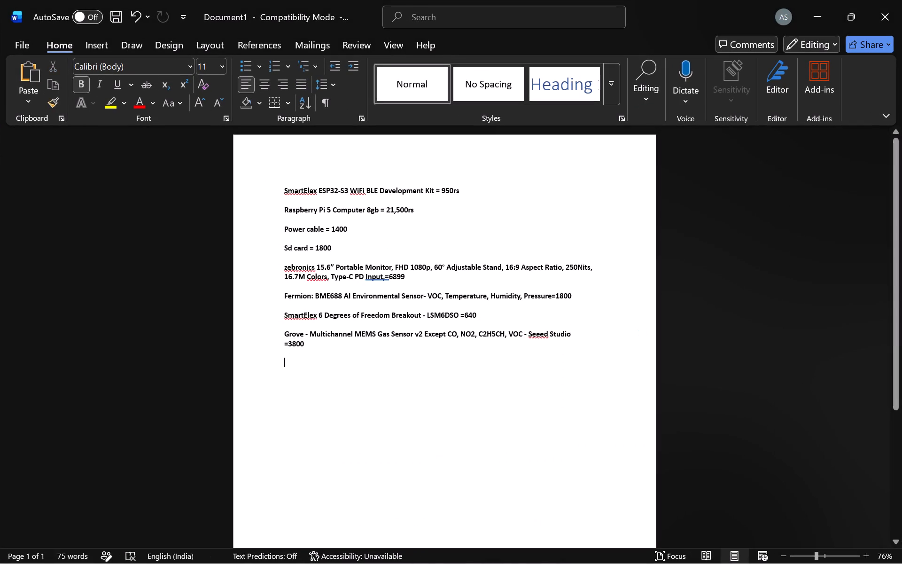
key("ctrl+v")
type("=25")
key("0")
key("Return")
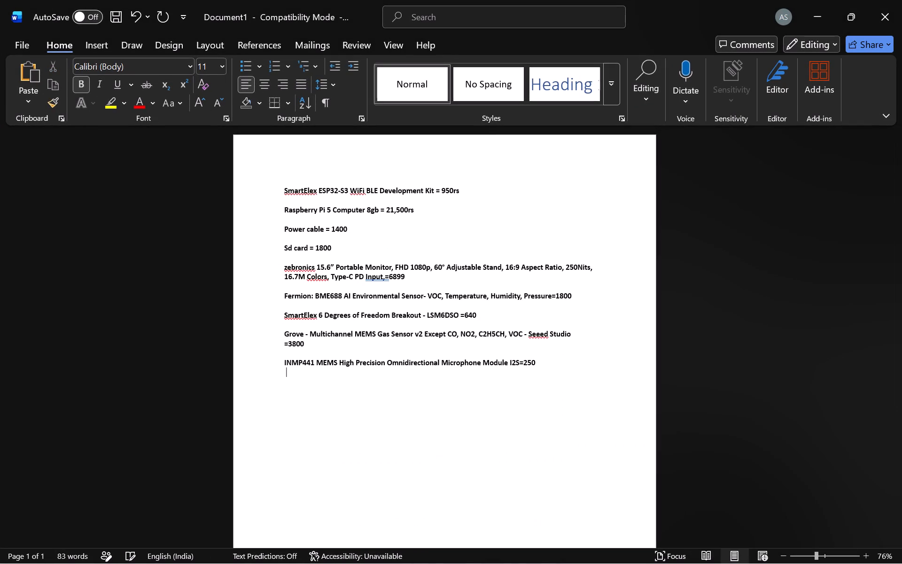
Return to Chrome, close the Robocraze microphone page and look through the inmp441 results for sellers, prices and stock.
left_click(399, 141)
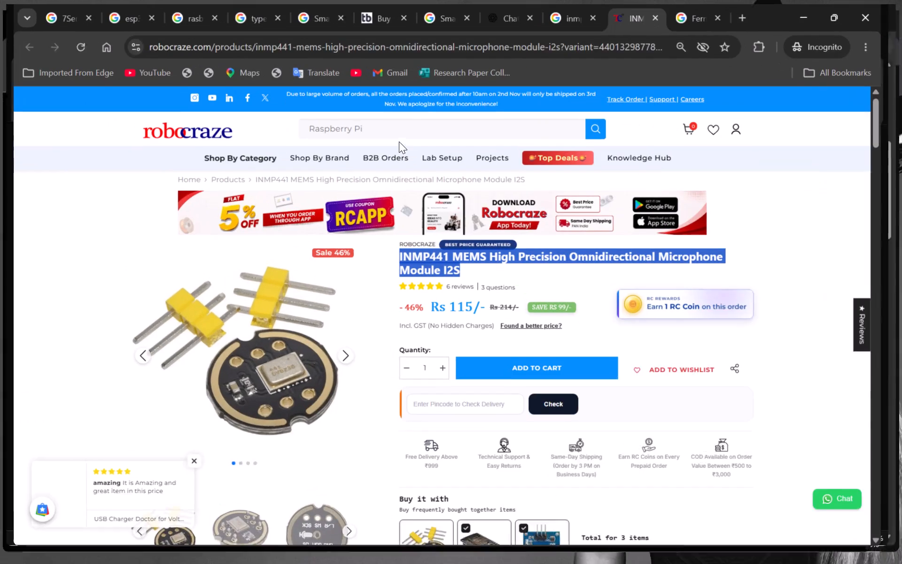
left_click(669, 19)
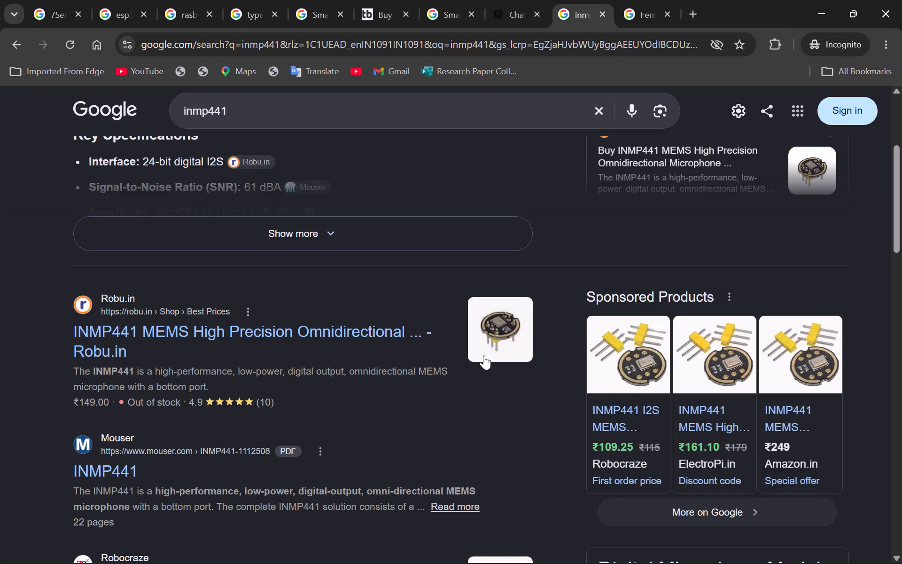
scroll(484, 355, "down", 4)
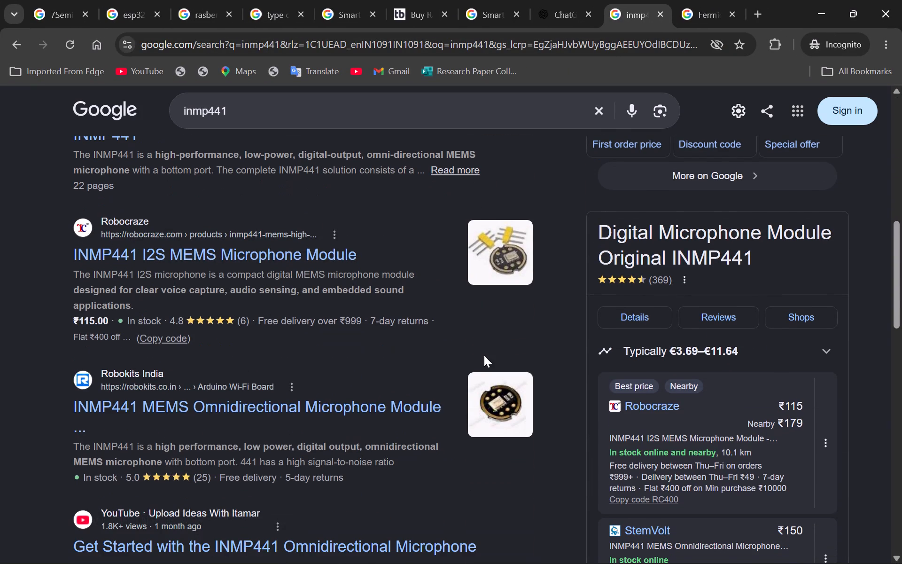
scroll(484, 355, "down", 3)
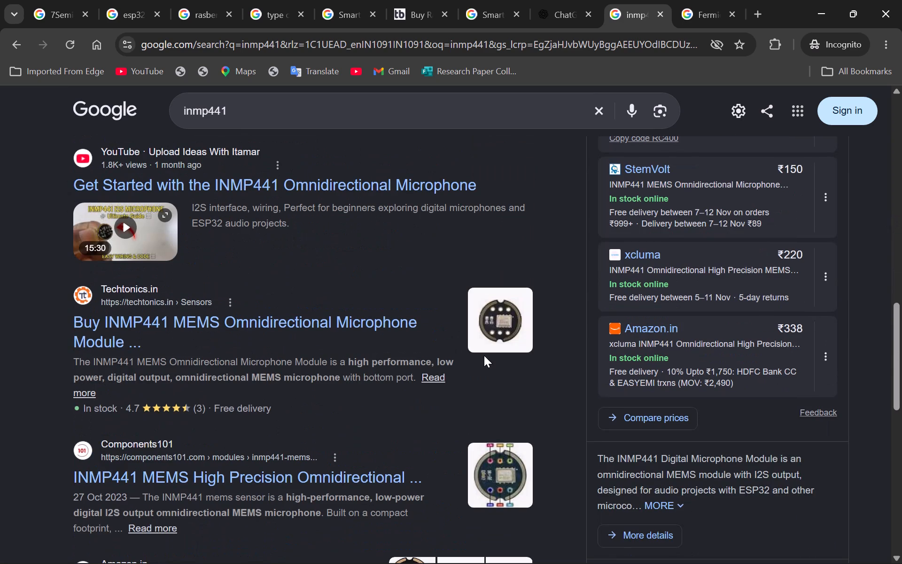
scroll(484, 355, "down", 4)
scroll(484, 355, "up", 16)
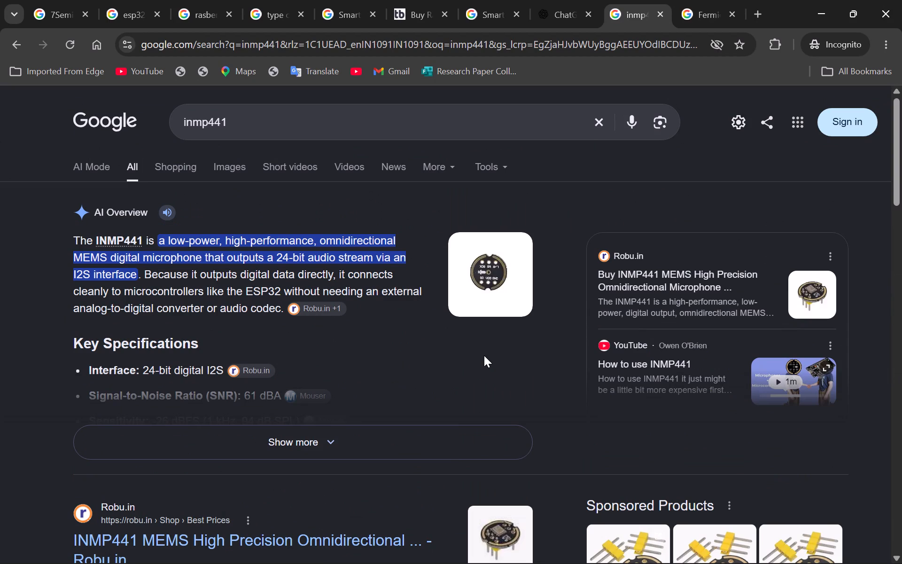
left_click(431, 40)
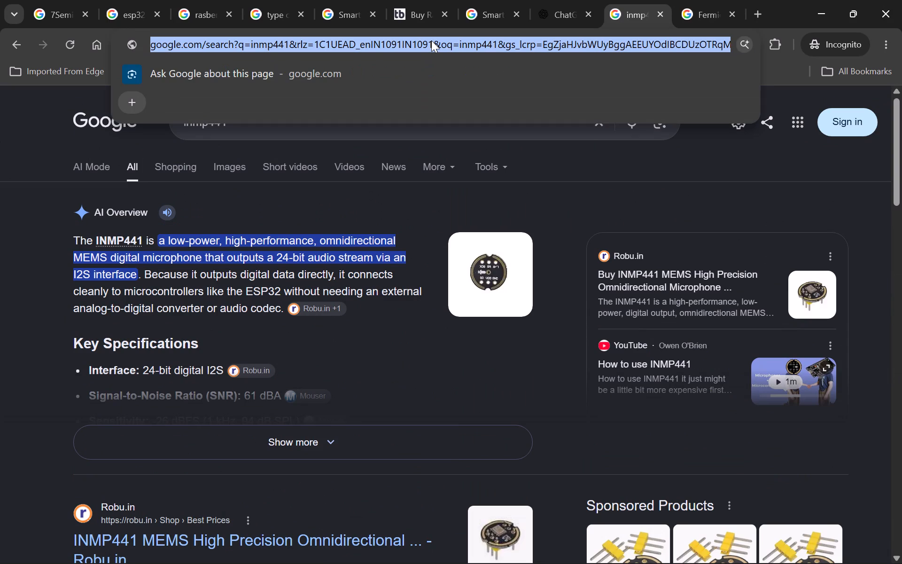
key("f")
type("sr402")
key("Return")
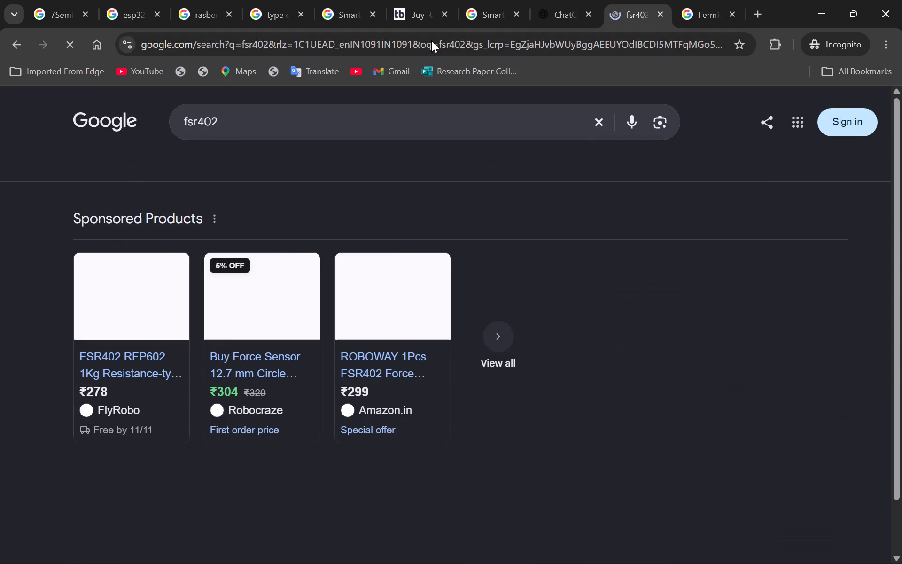
scroll(176, 315, "down", 2)
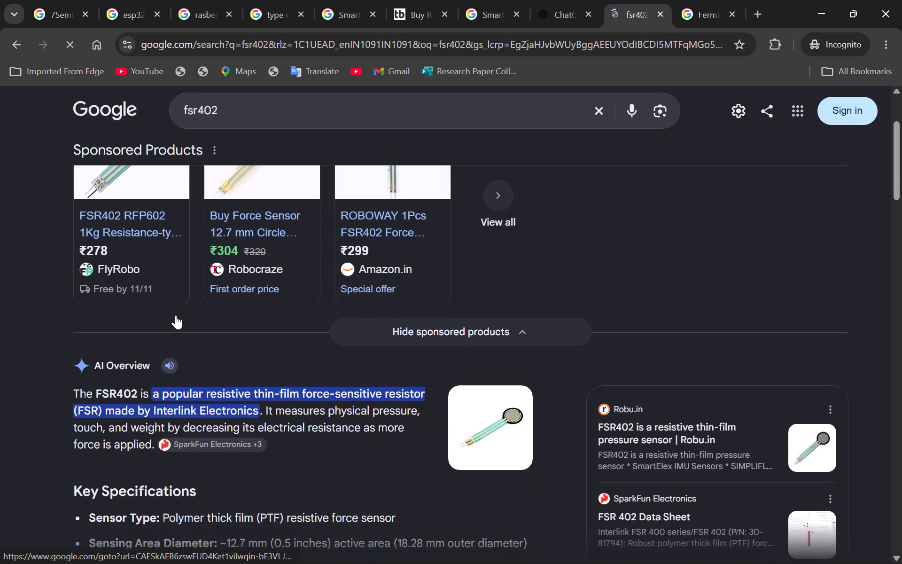
scroll(176, 315, "down", 1)
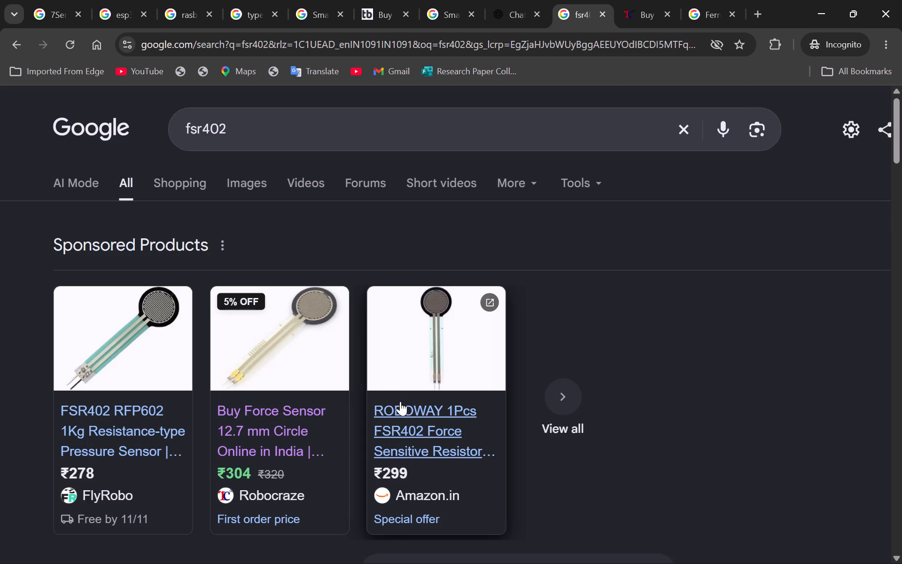
Check the price and stock on FlyRobo's FSR402 RFP602 1Kg pressure sensor page, and close that page.
left_click(138, 435)
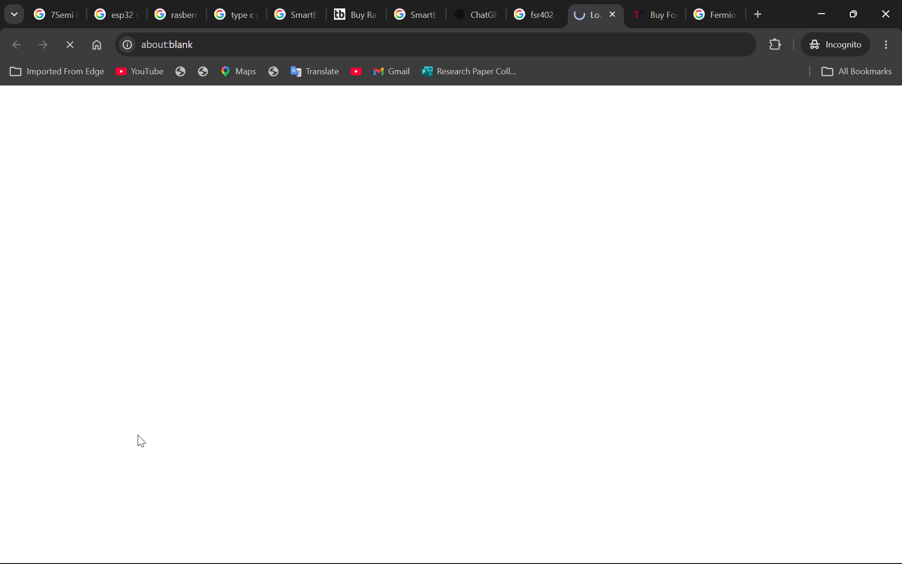
scroll(290, 417, "down", 1)
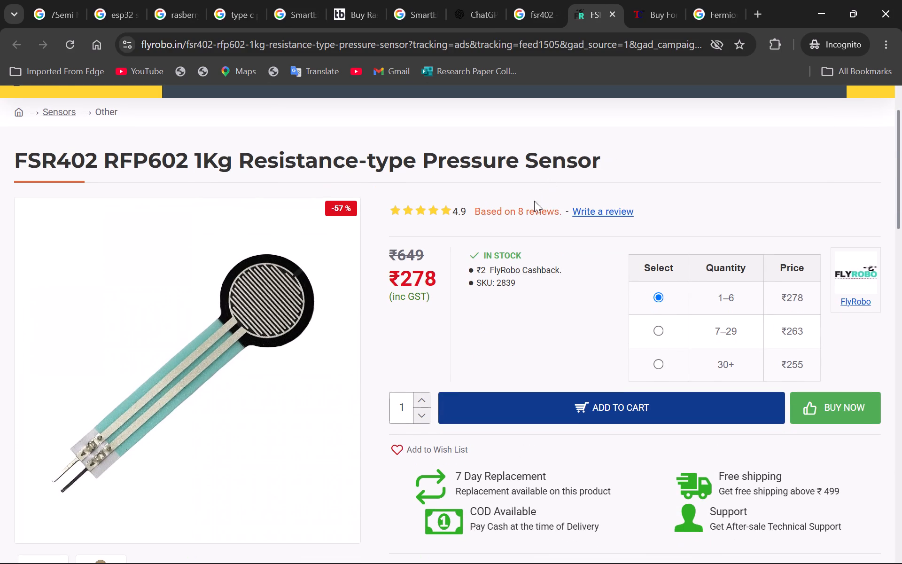
scroll(233, 330, "down", 4)
scroll(233, 330, "up", 3)
scroll(233, 330, "right", 5)
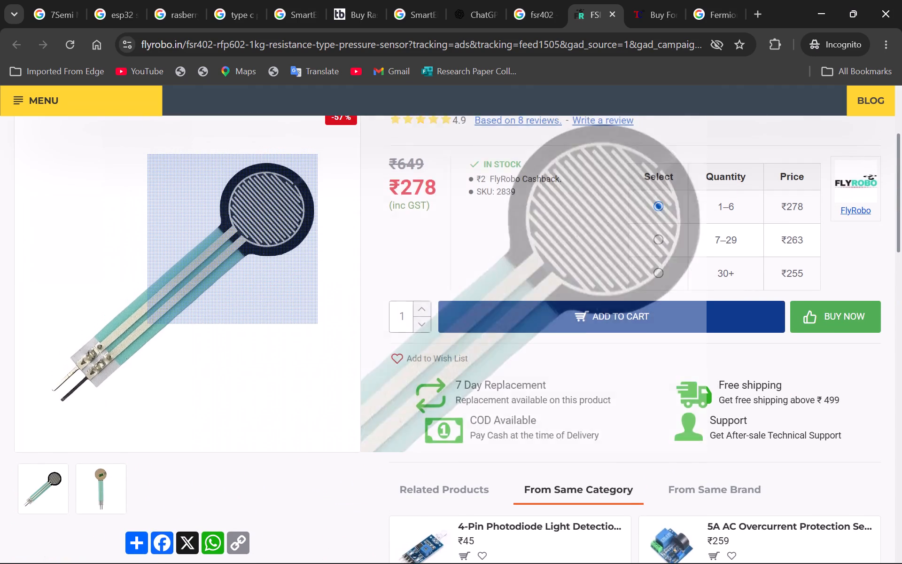
left_click(607, 15)
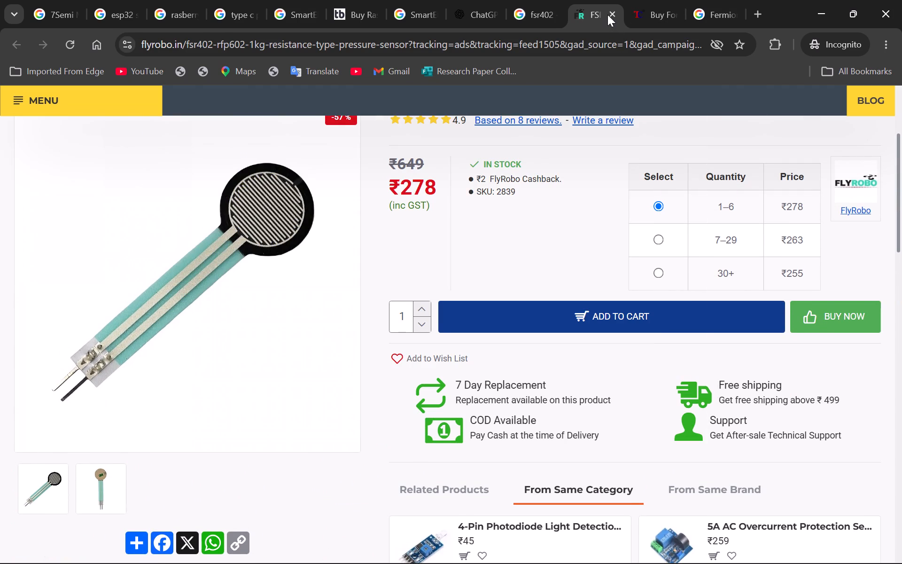
left_click(607, 14)
Open Robocraze's 12.7 mm circular force sensor listing from the fsr402 sponsored results.
scroll(479, 250, "down", 2)
scroll(479, 242, "up", 1)
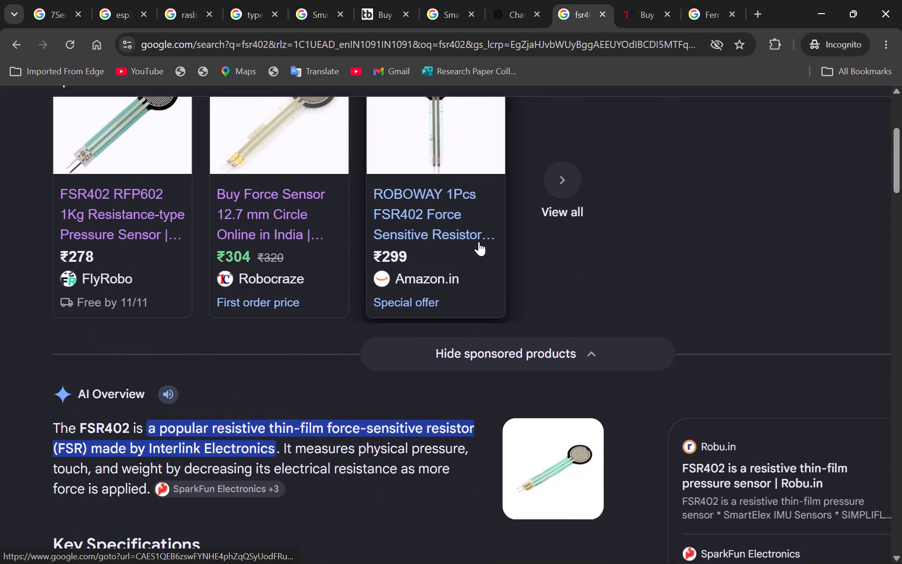
left_click(273, 195)
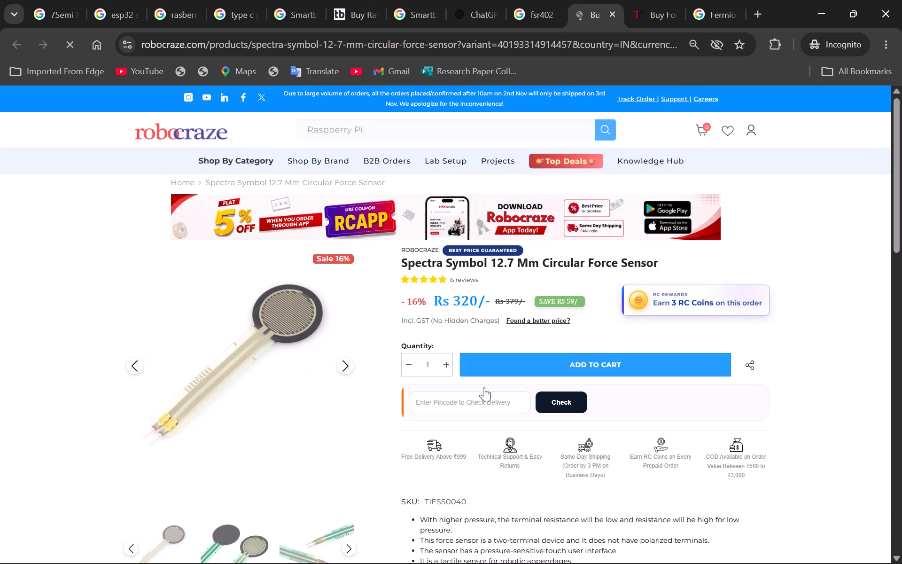
Copy the Spectra Symbol 12.7 mm Circular Force Sensor name from Robocraze into the Word budget list, priced "=400".
left_click_drag(660, 267, 445, 274)
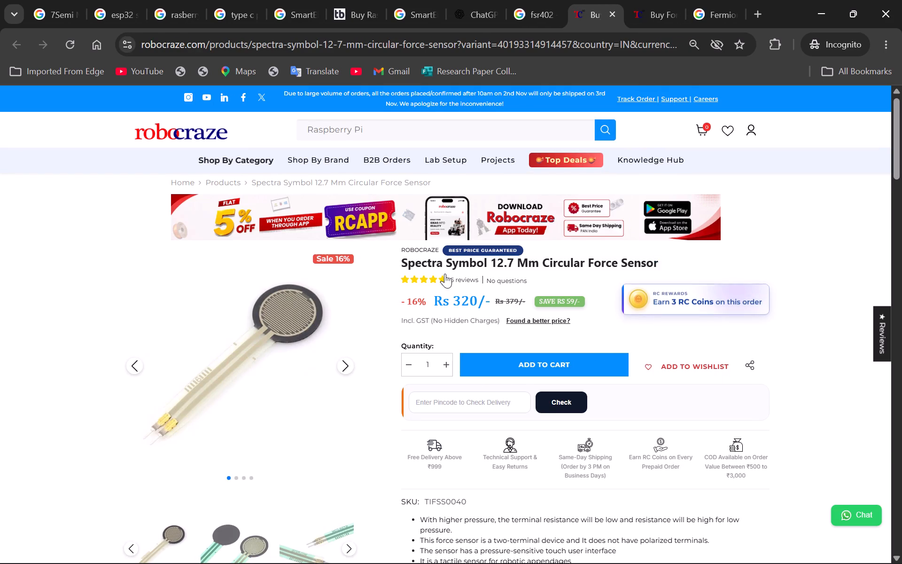
left_click_drag(445, 274, 401, 263)
key("ctrl+c")
left_click(425, 159)
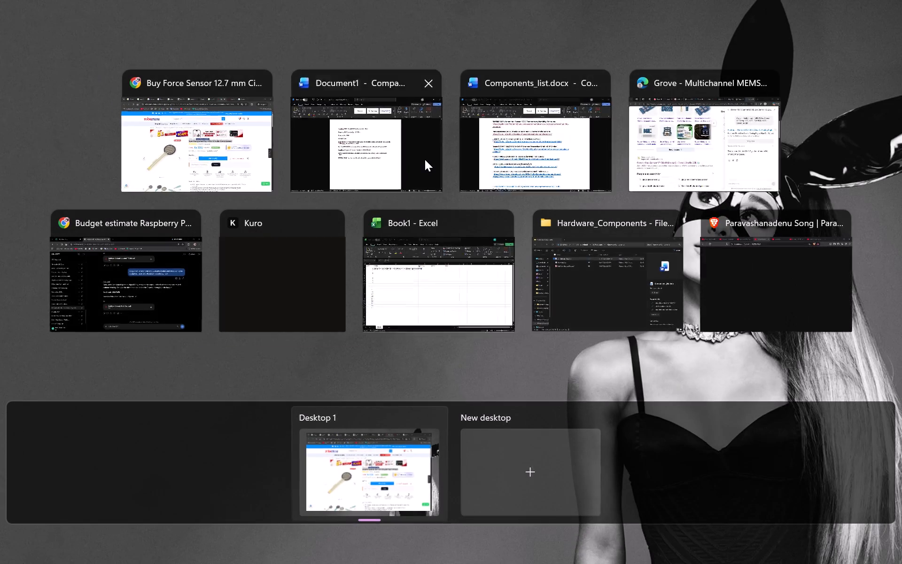
key("space")
key("ctrl+v")
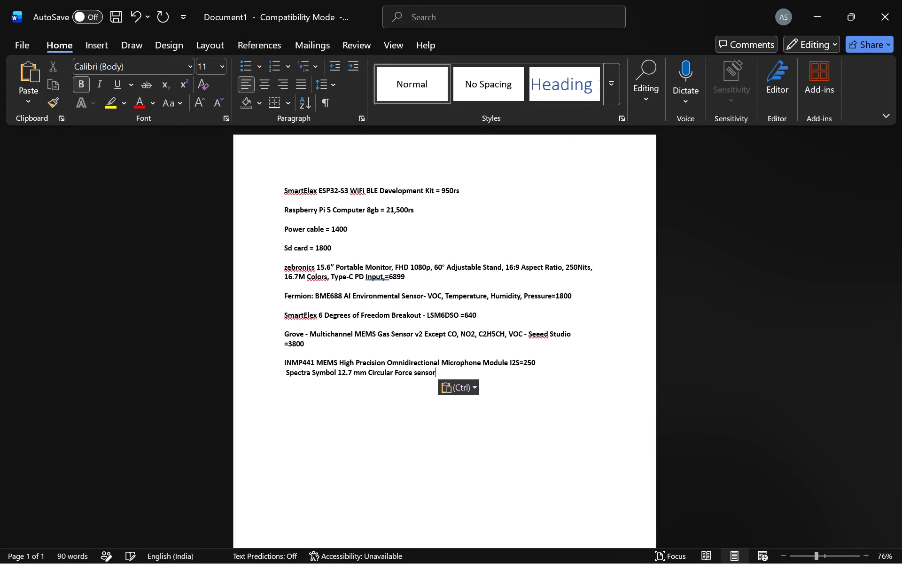
type("=400")
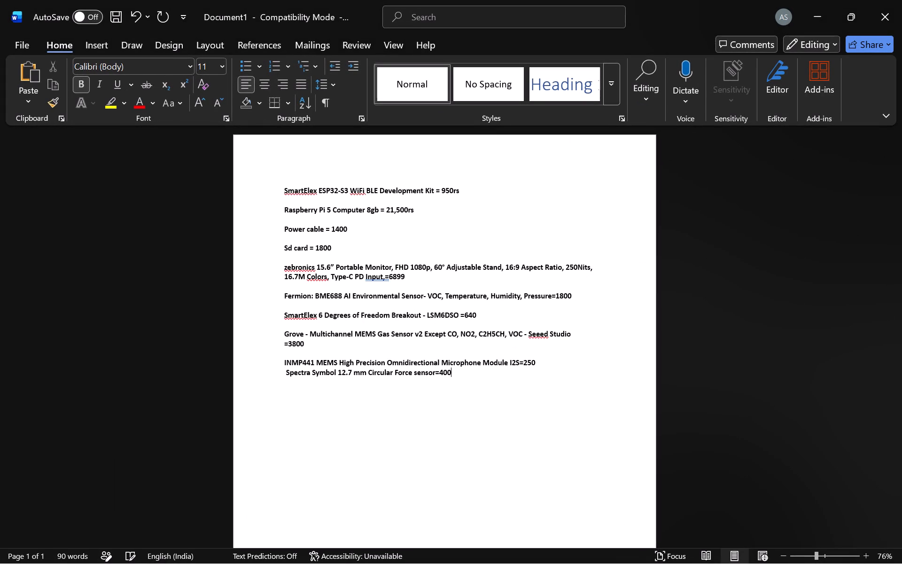
Separate the Spectra Symbol force sensor entry from the INMP441 microphone line, and start a new line below it.
key("Left")
key("Left")
key("Left")
key("Left")
key("Left")
key("Left")
key("Left")
key("Left")
key("Left")
key("Left")
key("Left")
key("Left")
key("Left")
key("Left")
key("Left")
key("Left")
key("Left")
key("Left")
key("Left")
key("Left")
key("Left")
key("Return")
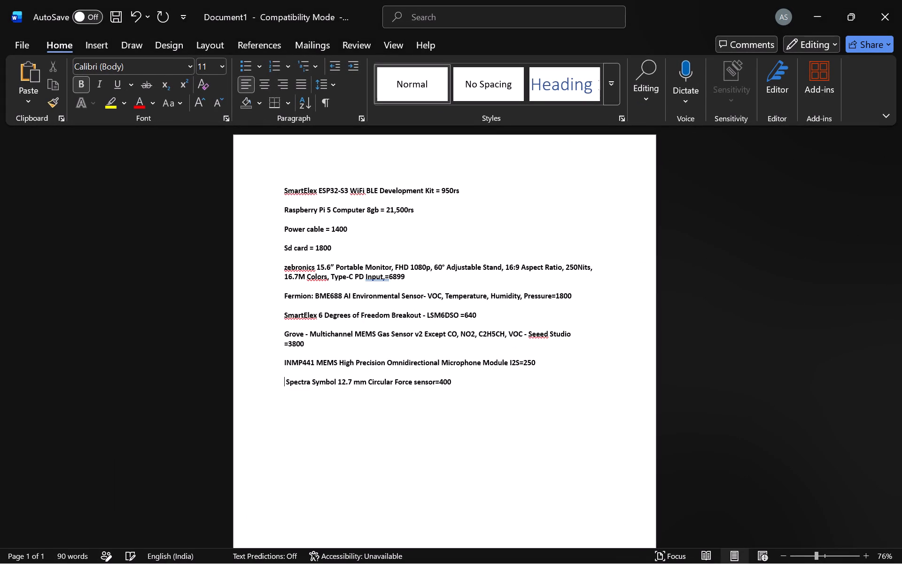
left_click(469, 384)
key("Return")
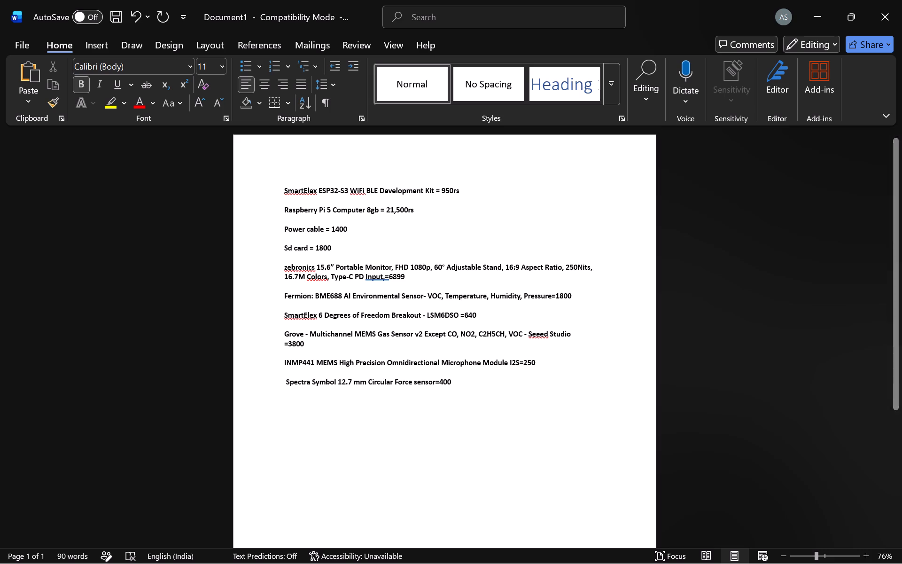
key("Return")
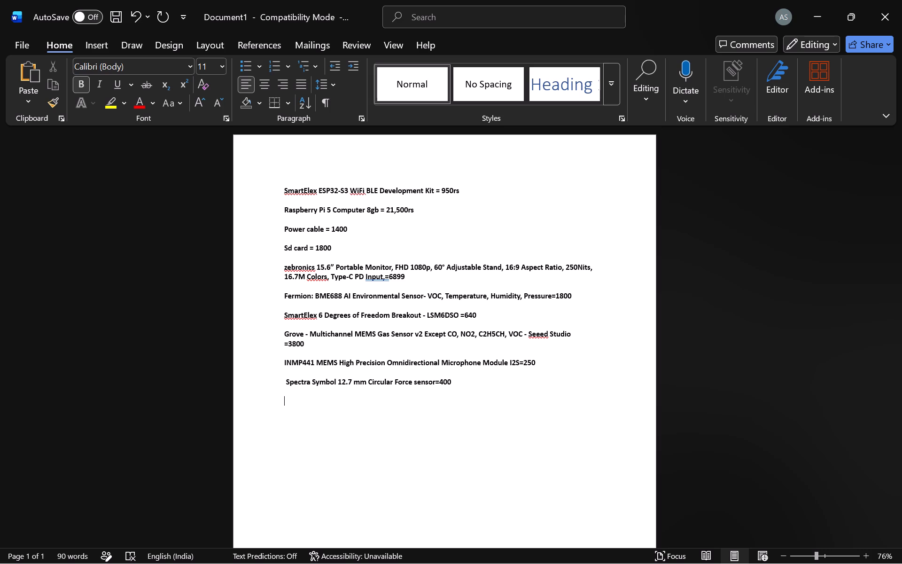
Back in Chrome, view the force sensor's enlarged product photo, and close the Robocraze listing to return to the fsr402 results.
left_click(333, 191)
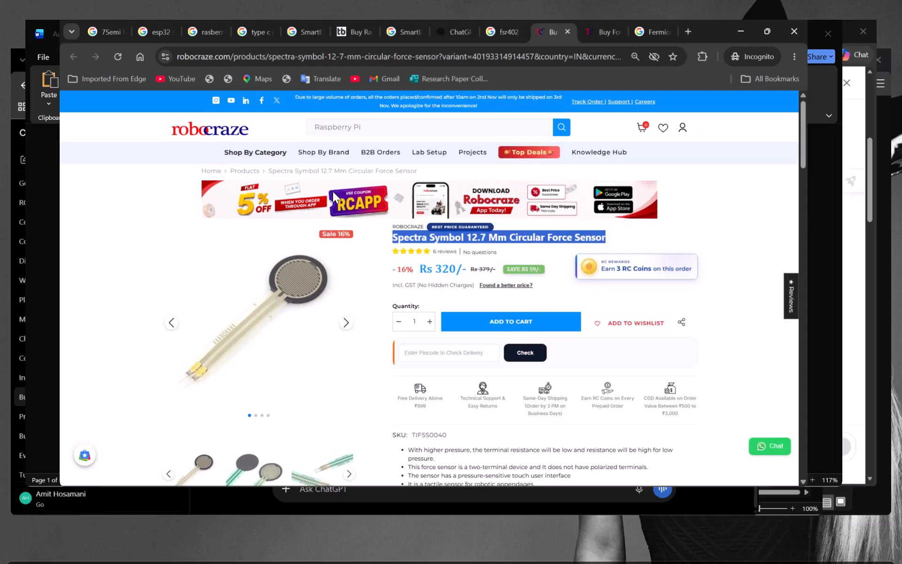
left_click(356, 357)
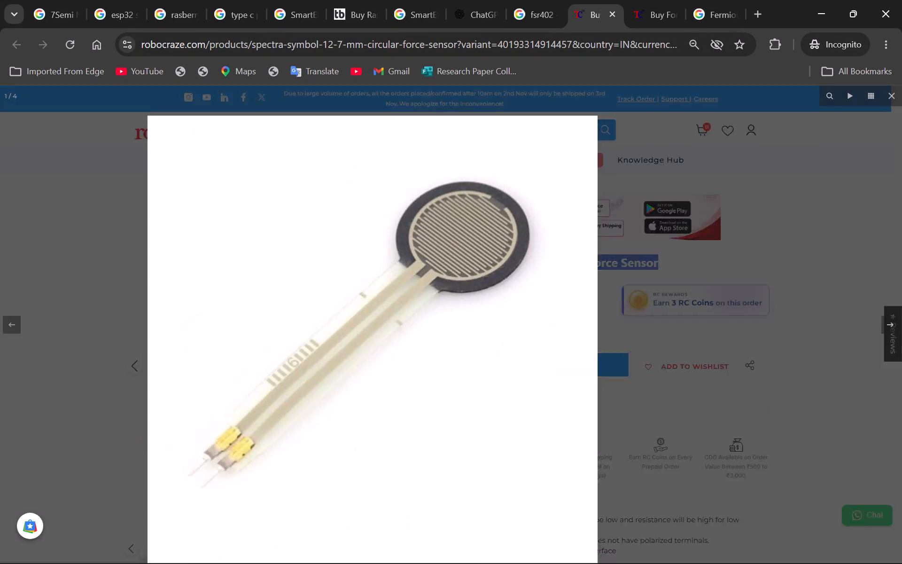
left_click(886, 97)
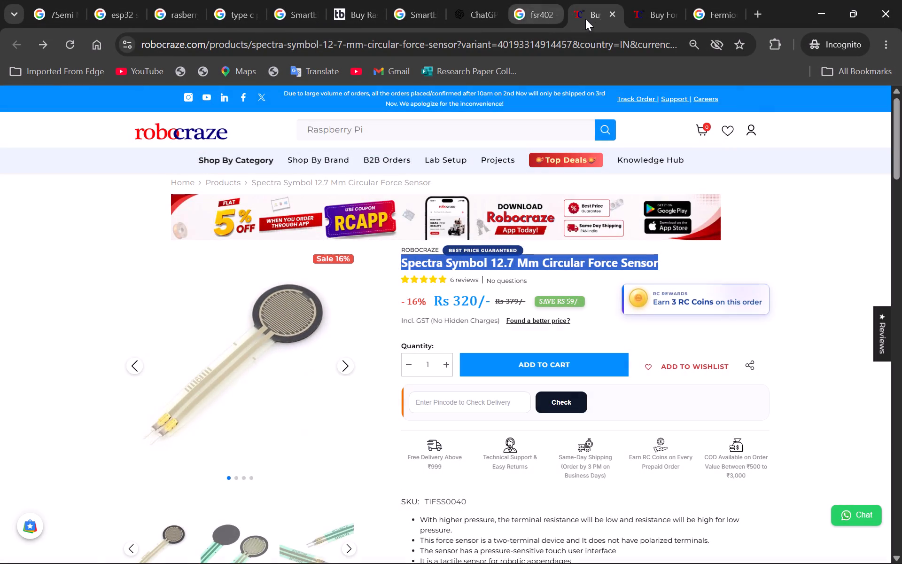
left_click(612, 16)
scroll(450, 226, "down", 3)
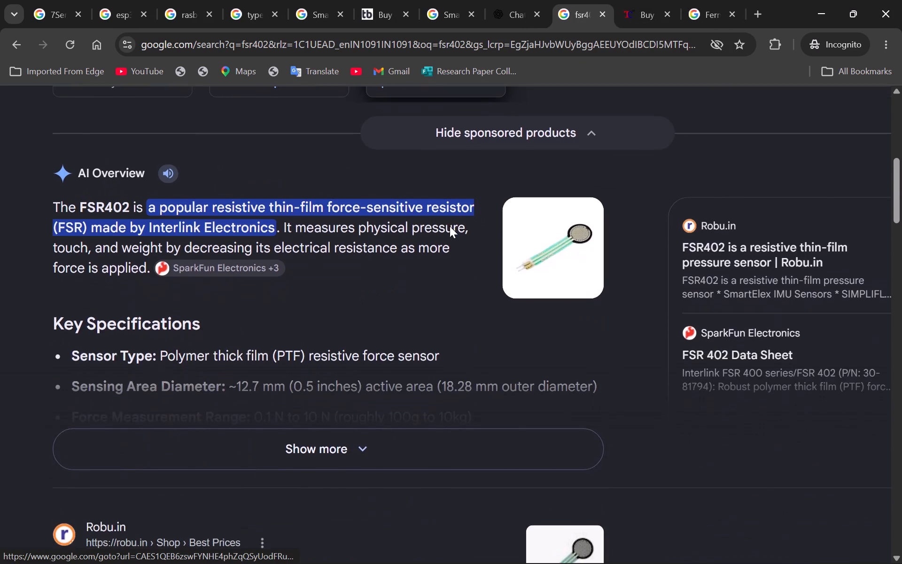
Switch back to the Word budget list and add another new line below the force sensor entry.
left_click(329, 133)
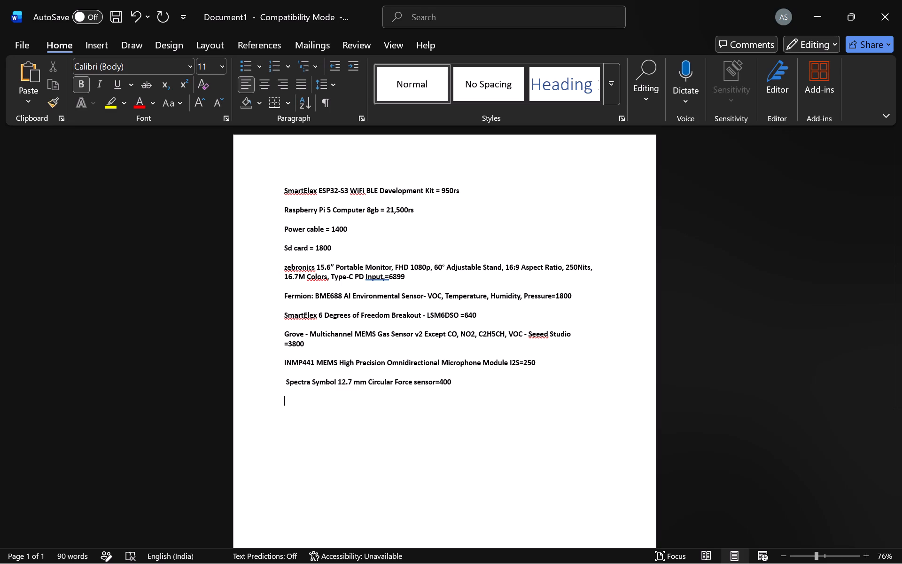
key("Return")
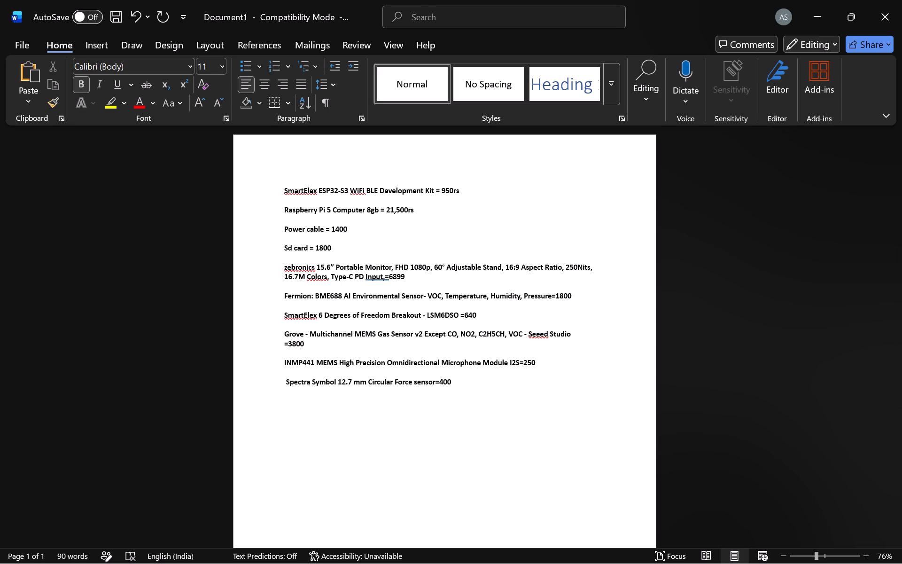
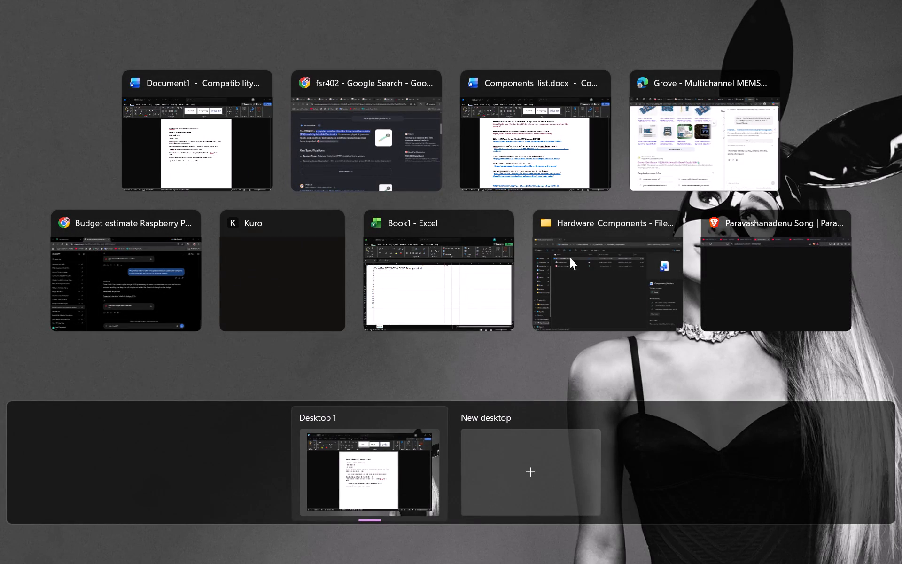
Switch to Edge to review the Components table in the SafeTrack budget PDF, and check it against the Word budget list.
scroll(382, 171, "down", 2)
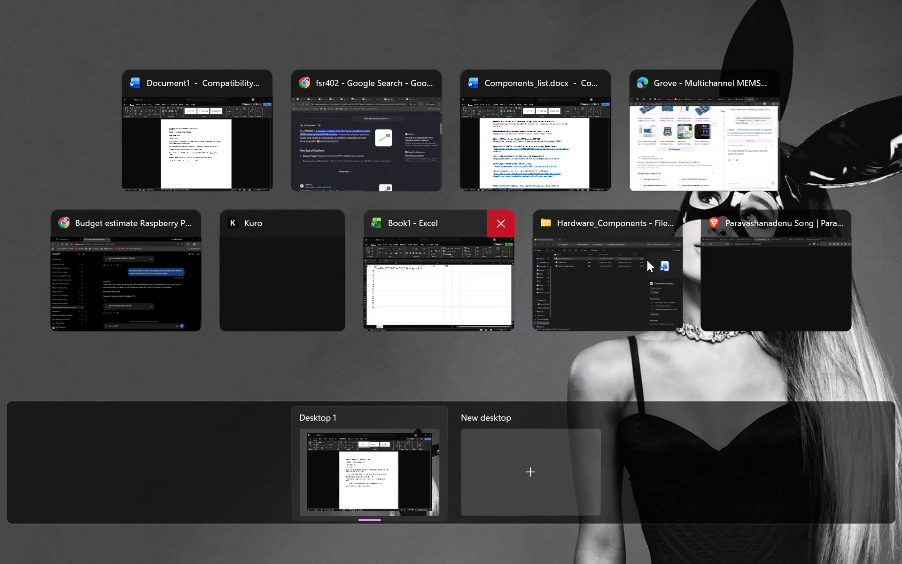
left_click(391, 137)
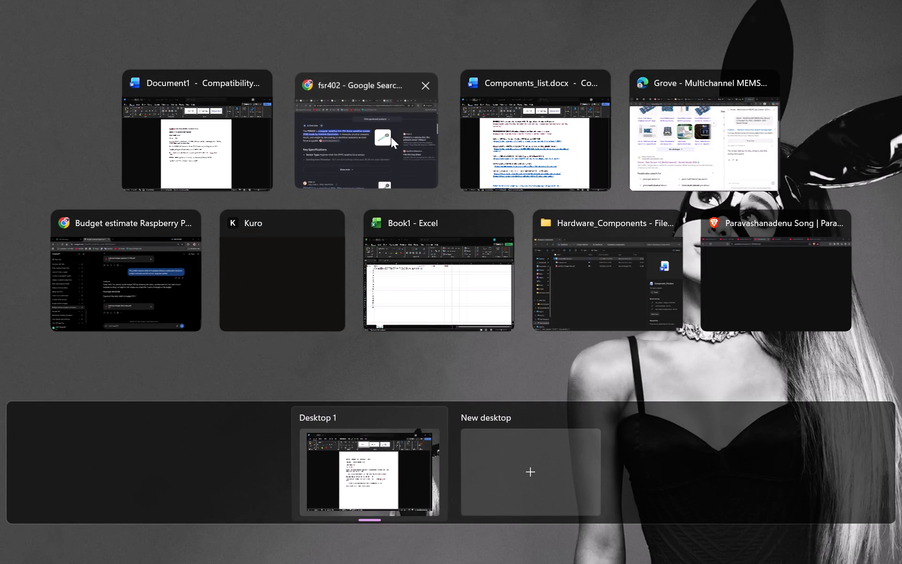
left_click(690, 123)
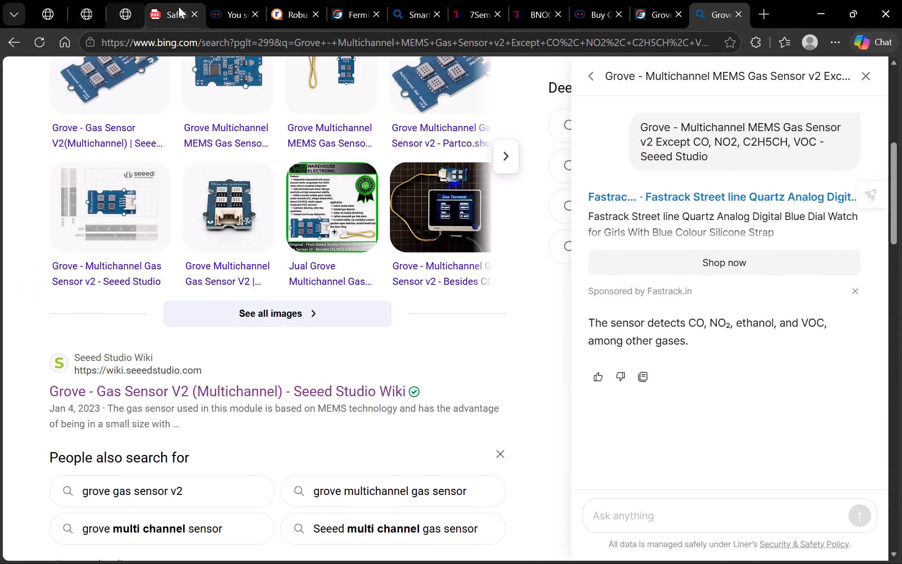
left_click(179, 6)
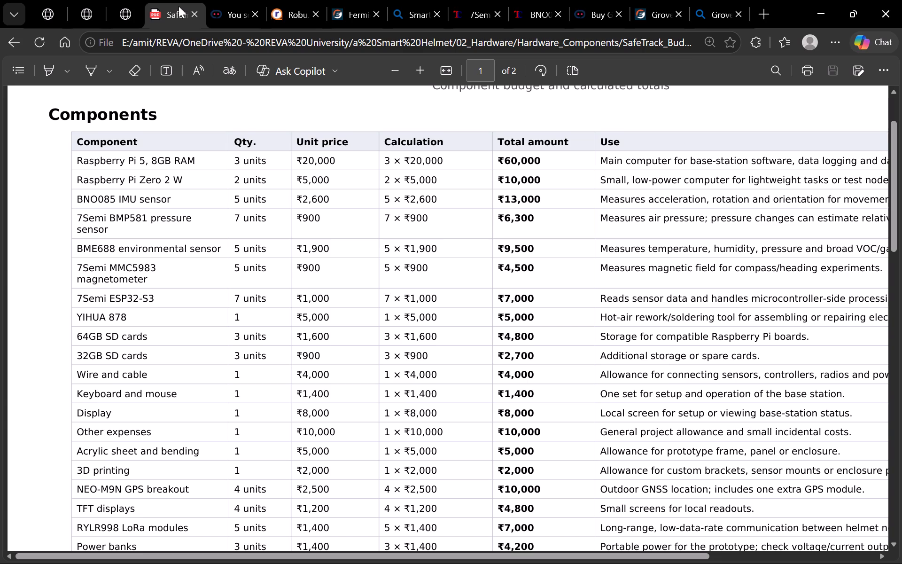
scroll(189, 151, "down", 1)
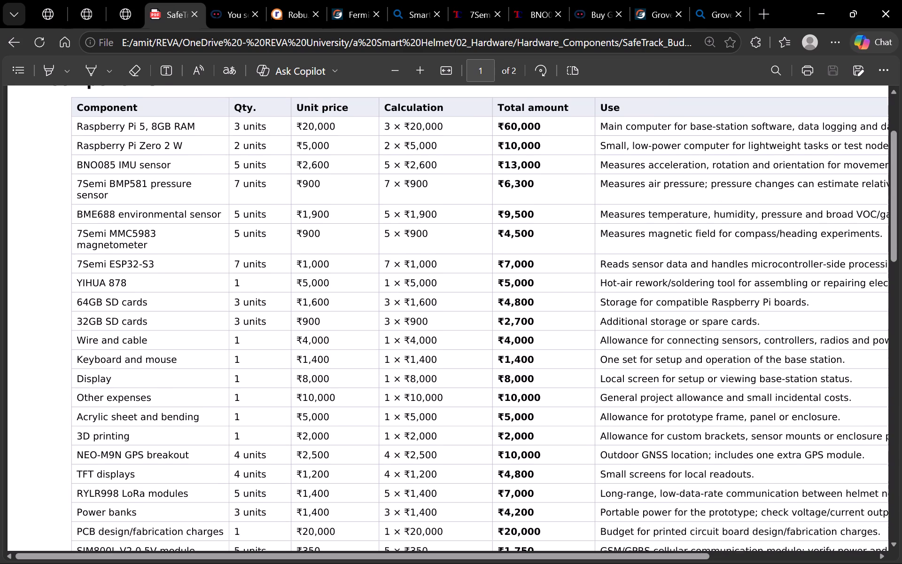
scroll(189, 151, "down", 1)
scroll(197, 256, "down", 1)
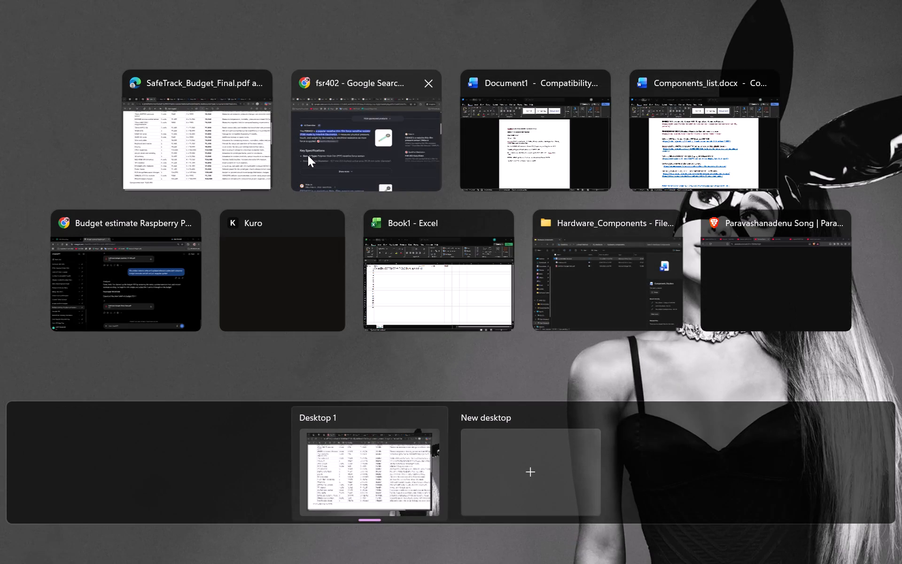
left_click(549, 118)
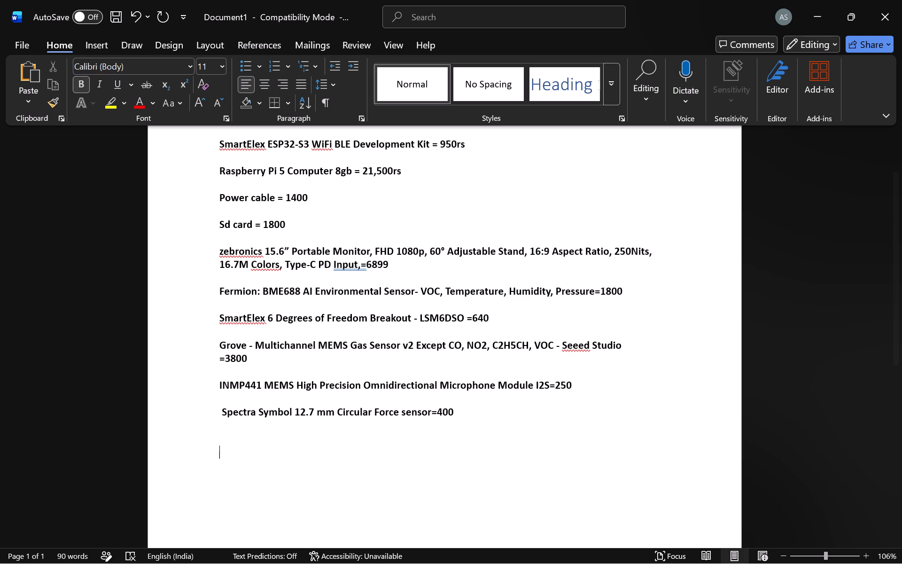
scroll(375, 311, "down", 2)
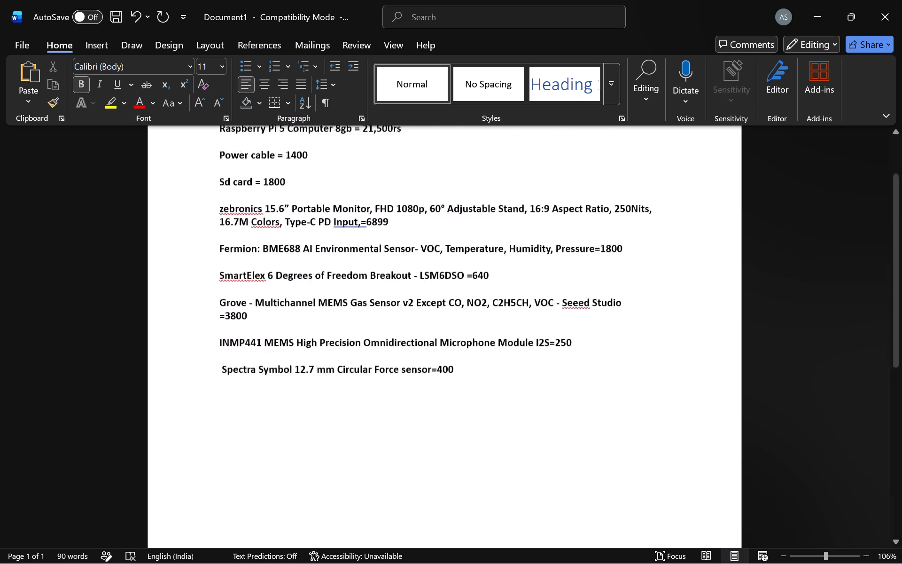
scroll(375, 311, "down", 2)
Back in Edge, close the seven sensor product and search tabs from the Fermion BME688 listing through the Grove gas sensor search.
left_click(395, 159)
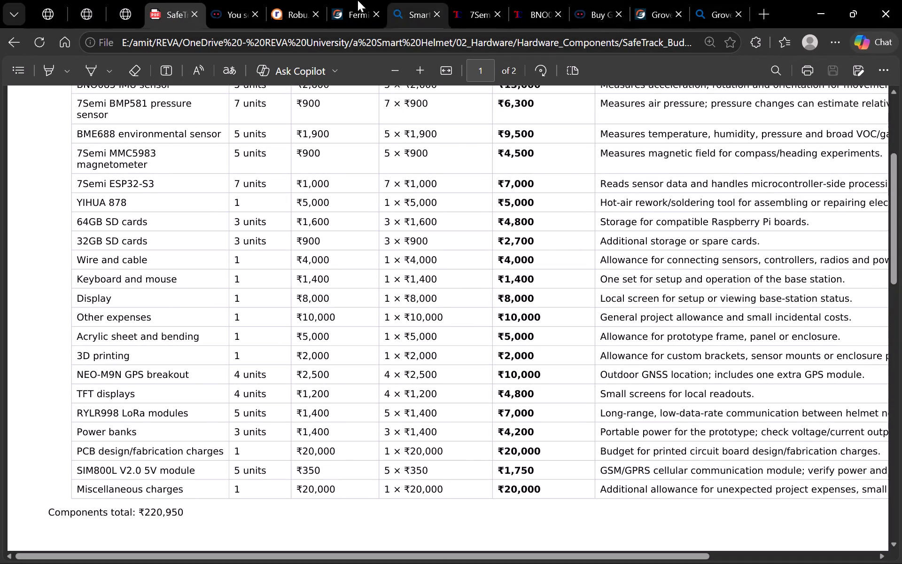
left_click(288, 8)
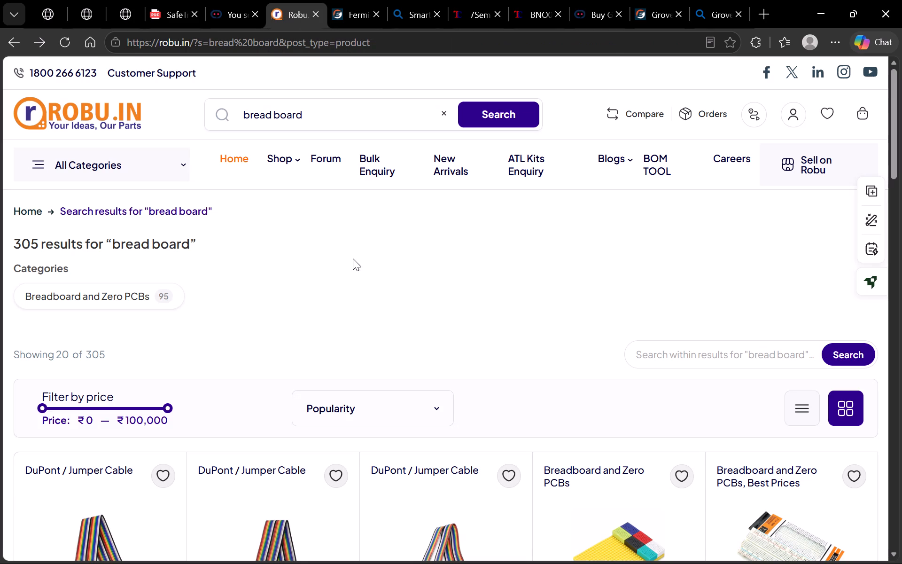
scroll(353, 258, "down", 4)
left_click(350, 14)
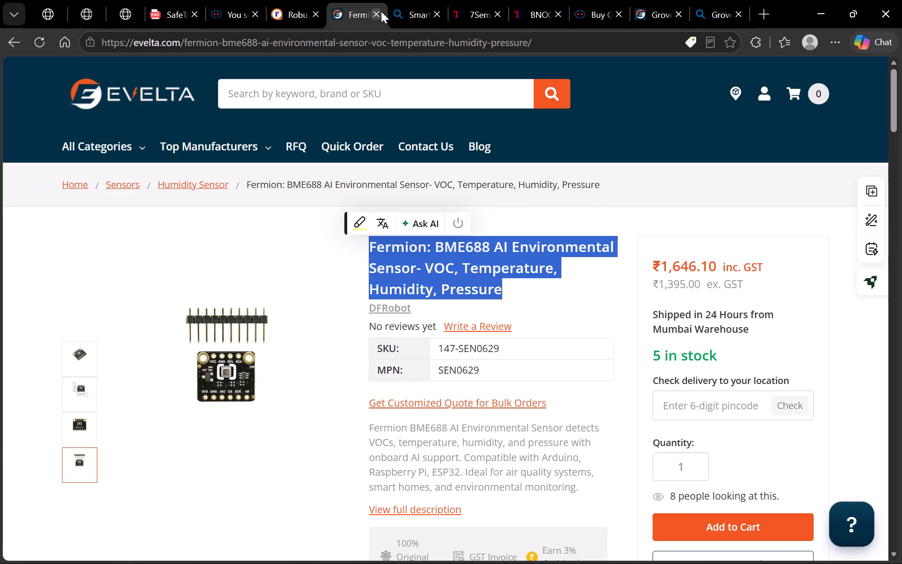
left_click(374, 13)
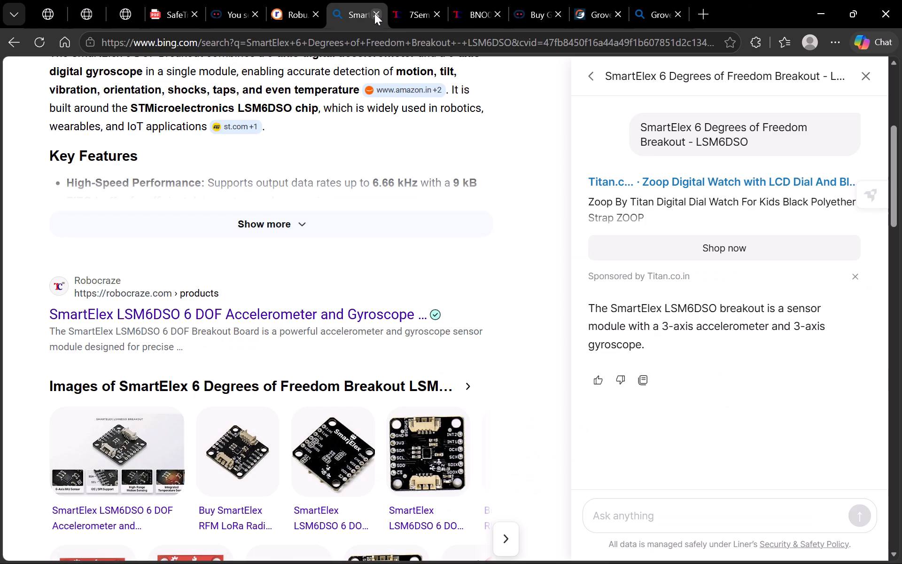
left_click(374, 13)
left_click(374, 13)
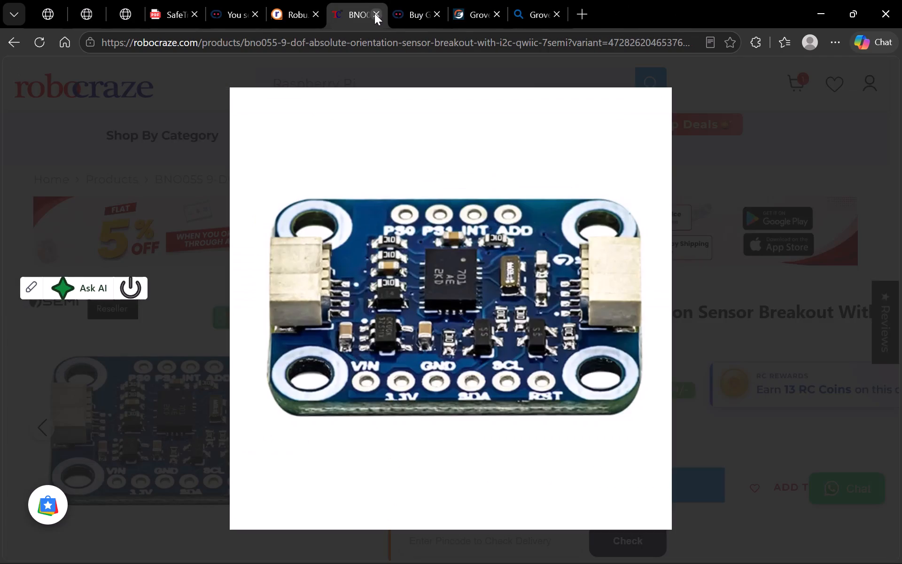
left_click(374, 13)
left_click(374, 13)
left_click(374, 13)
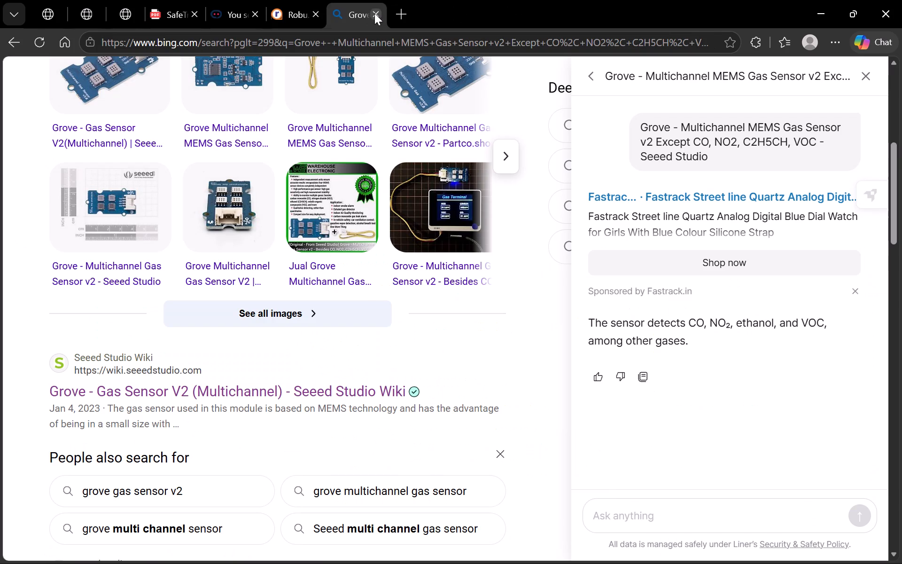
left_click(374, 13)
In the Word budget list, delete the Grove Multichannel MEMS Gas Sensor v2 entry with its price and a leftover blank line.
left_click(398, 141)
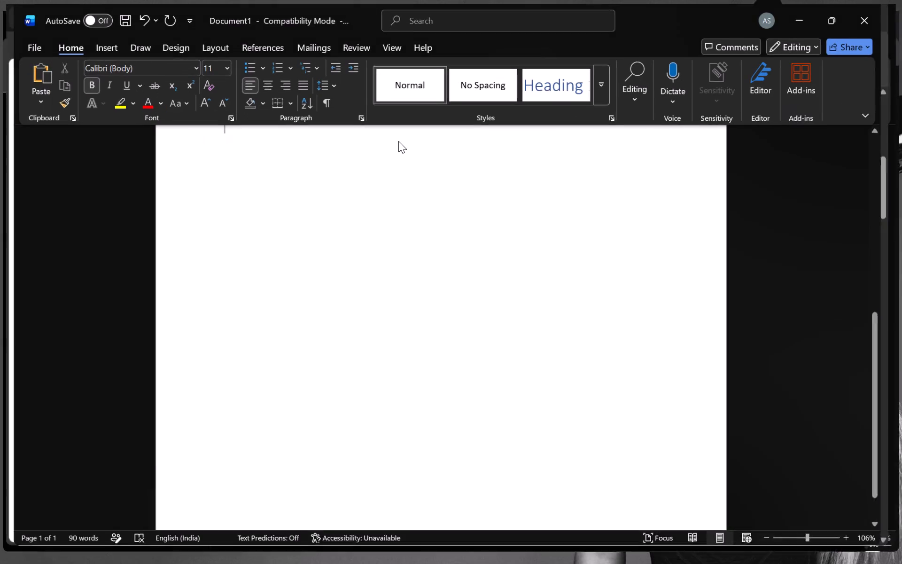
scroll(398, 141, "up", 3)
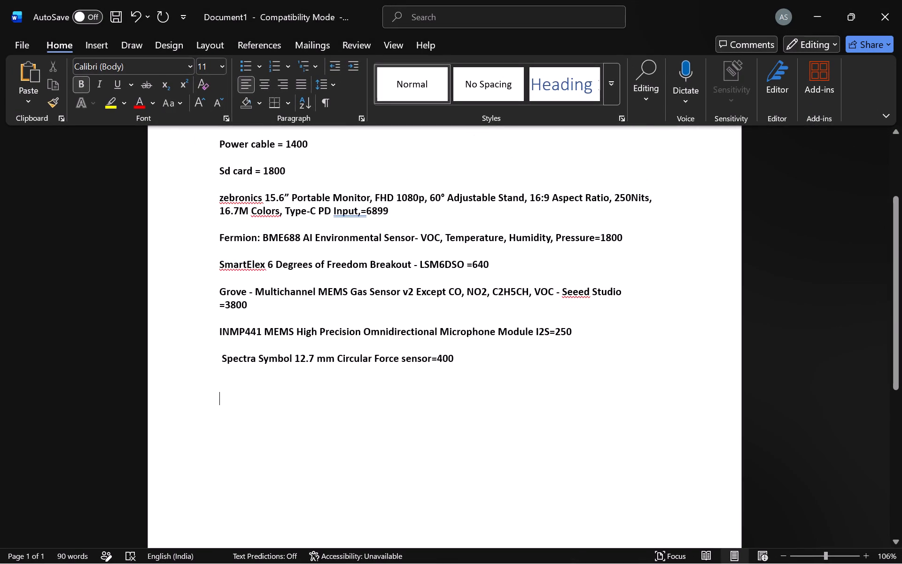
left_click_drag(247, 302, 214, 294)
key("BackSpace")
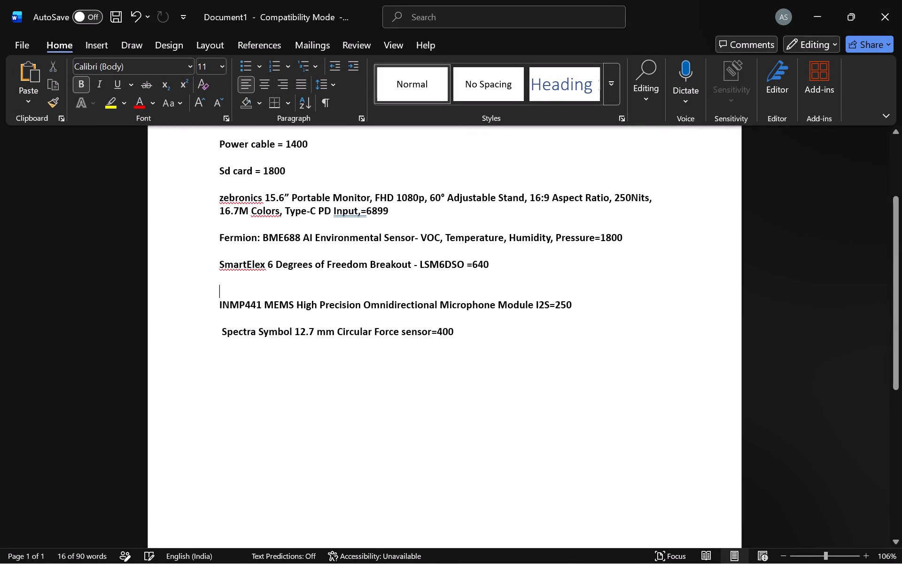
key("BackSpace")
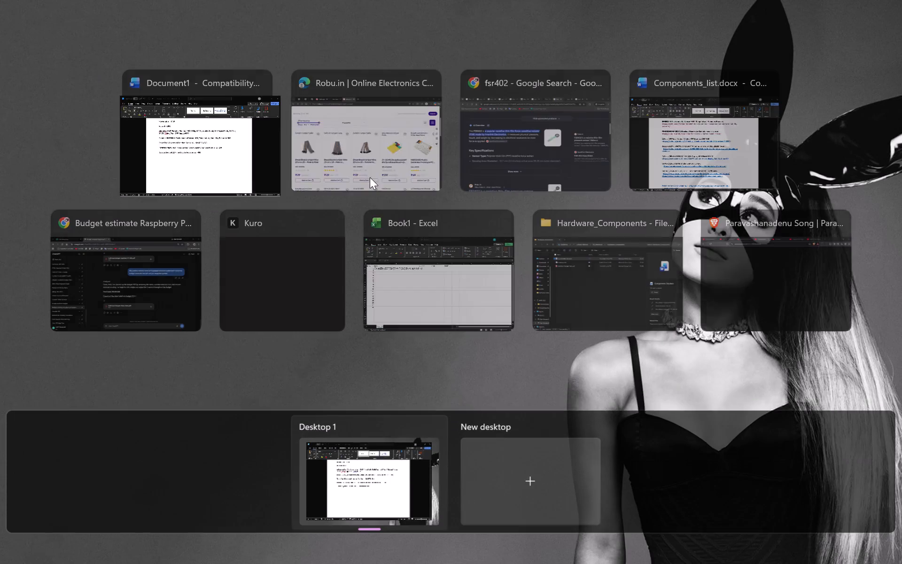
left_click(238, 159)
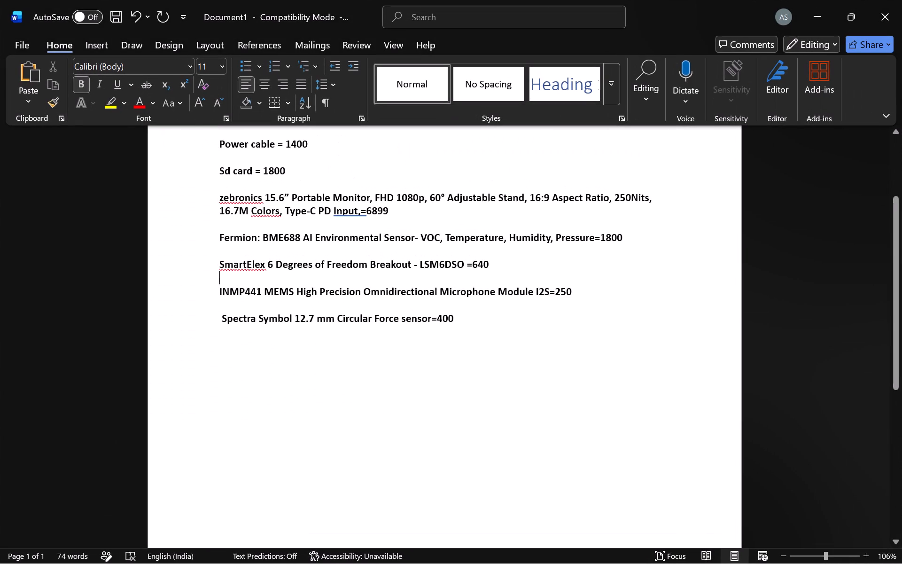
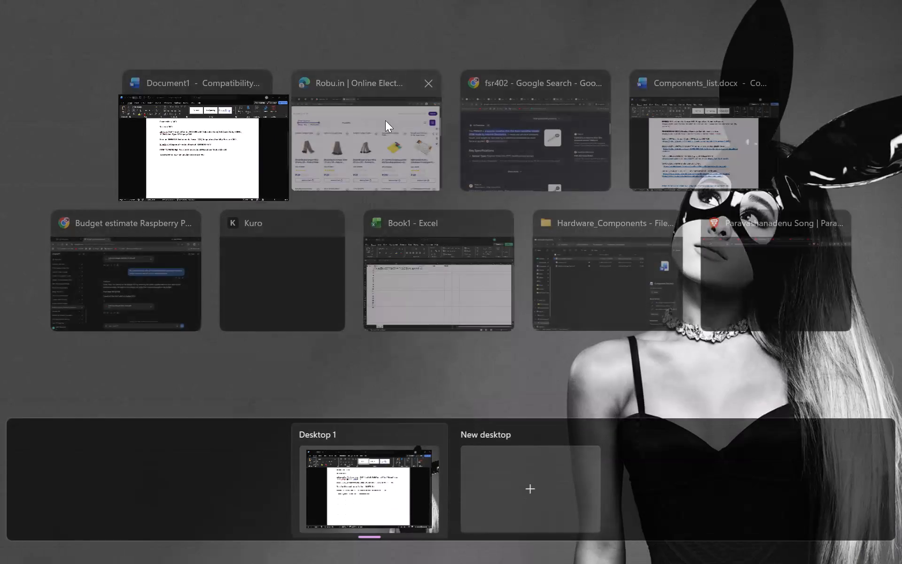
Switch to Chrome, search Google for mics5524 multi gas sensor, and open Robu.in's MICS-5524 gas sensor listing.
left_click(388, 121)
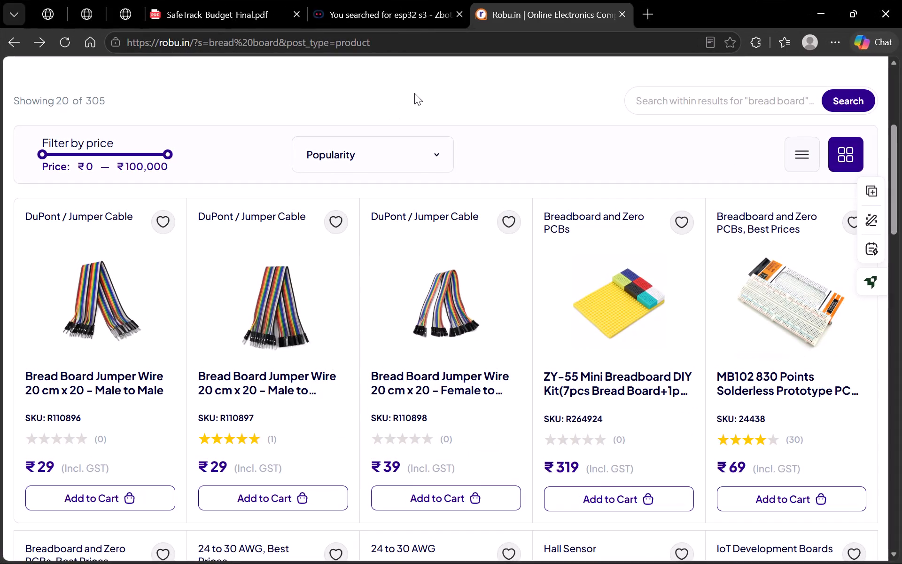
left_click(507, 133)
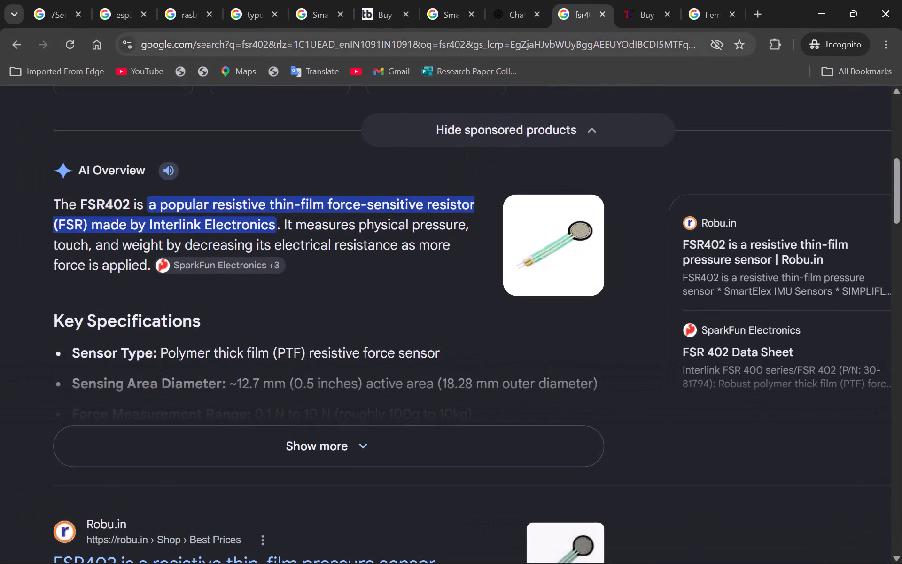
left_click(501, 47)
type("mic")
key("s")
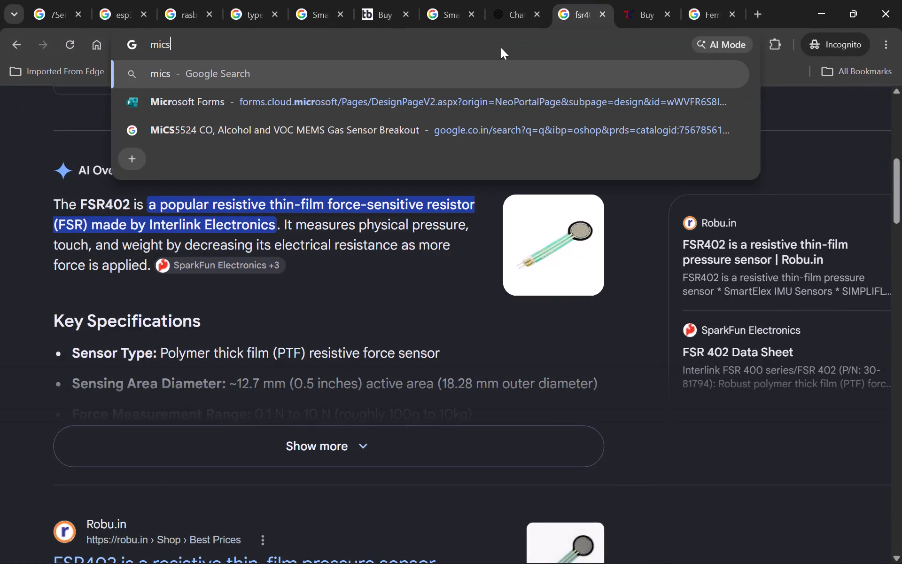
type("55")
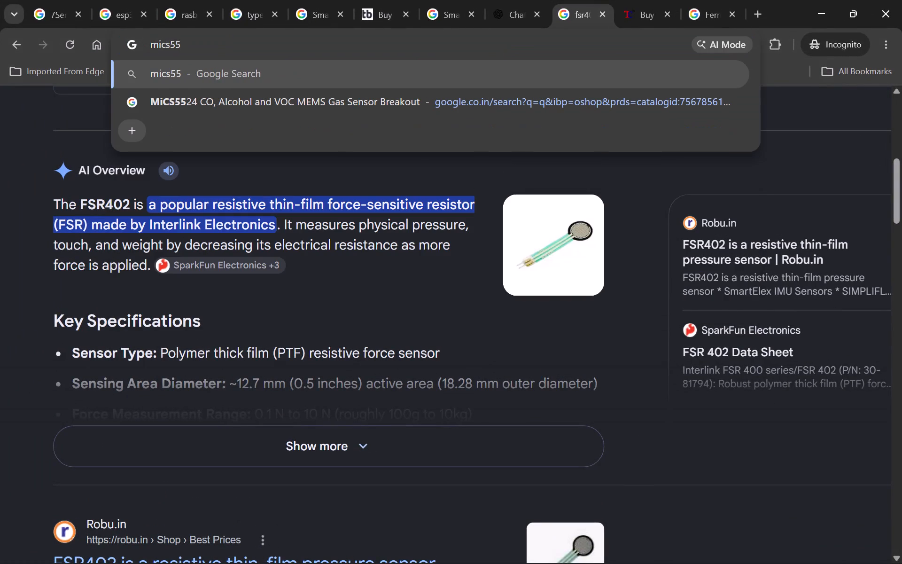
type("24")
key("space")
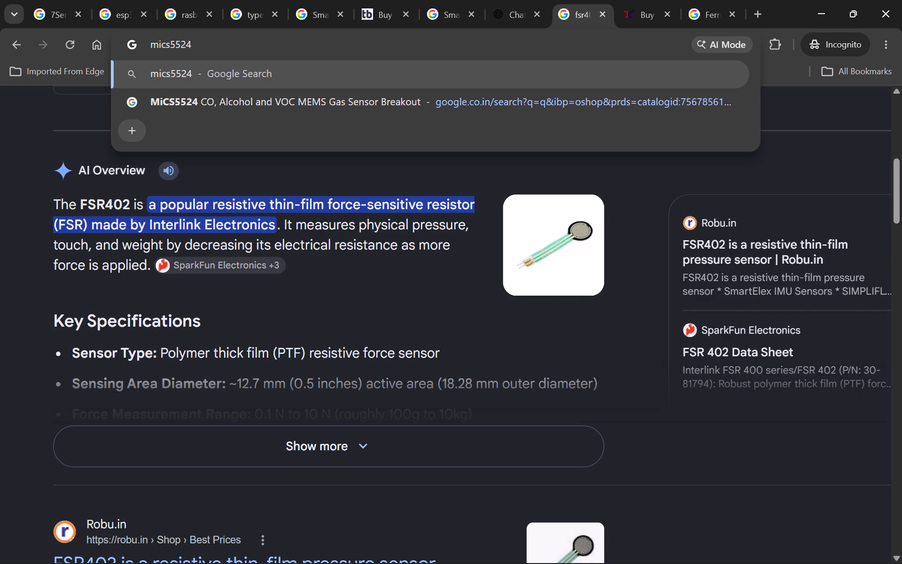
type("multi gas sensor")
key("Return")
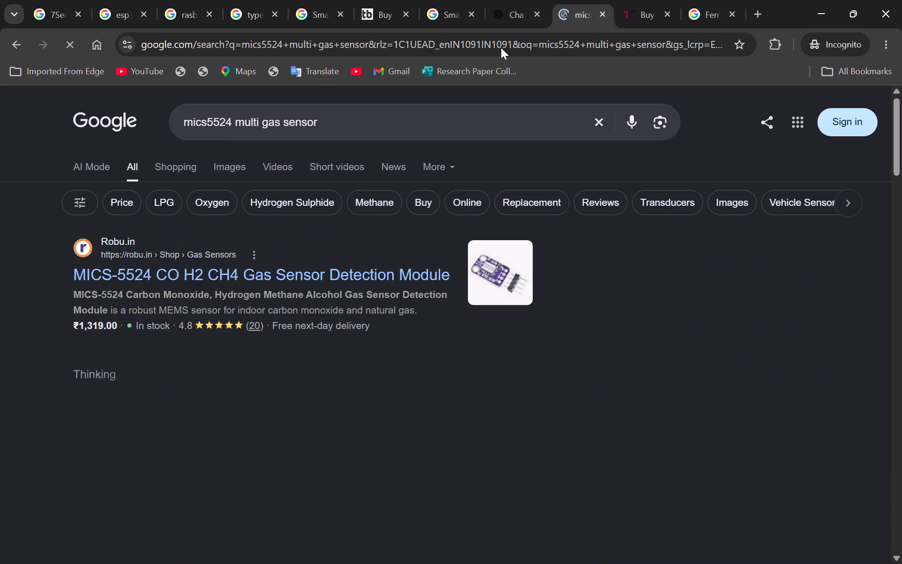
left_click(264, 265)
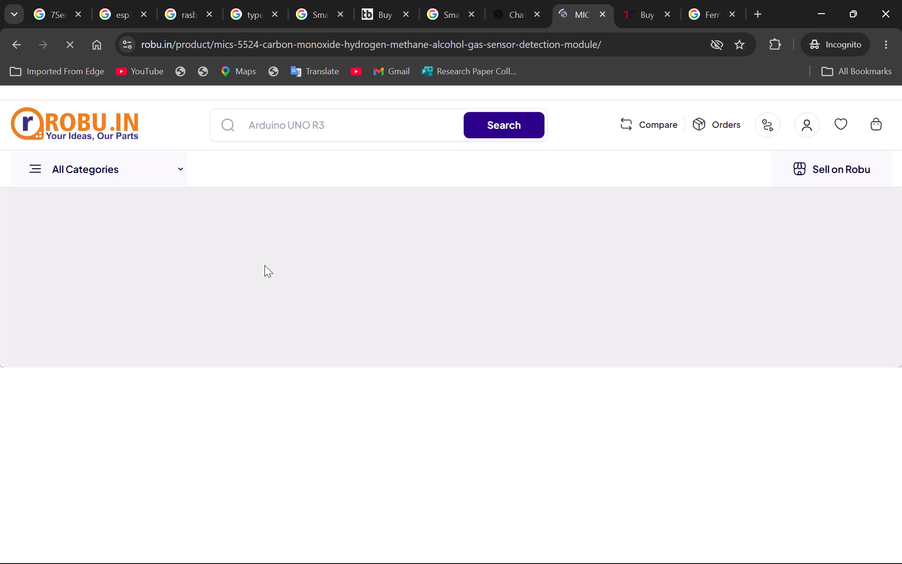
Copy the product title MICS-5524 CO H2 CH4 Gas Sensor Detection Module into the Word budget list below the force sensor, separated by a blank line.
scroll(472, 337, "down", 1)
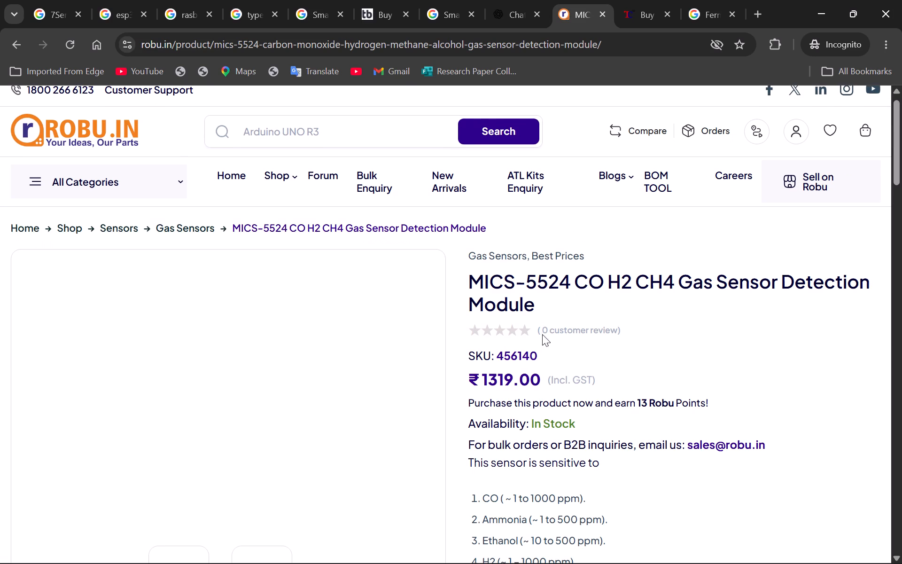
left_click_drag(535, 309, 463, 282)
key("ctrl+c")
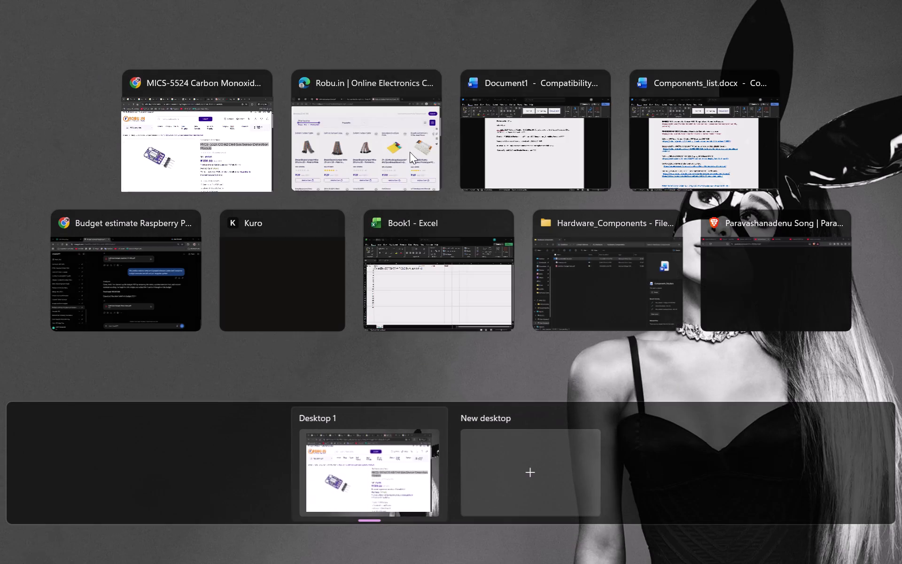
left_click(504, 139)
left_click(456, 330)
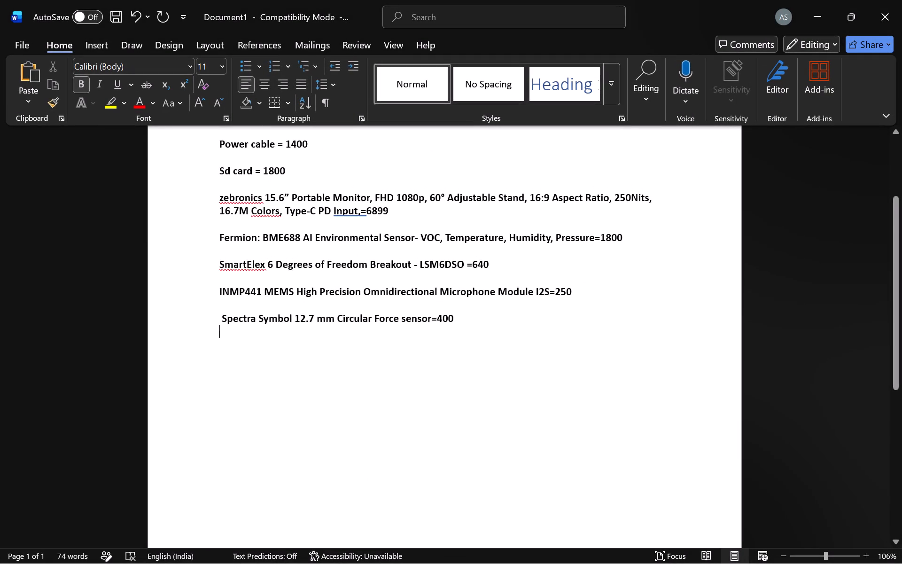
key("space")
key("ctrl+v")
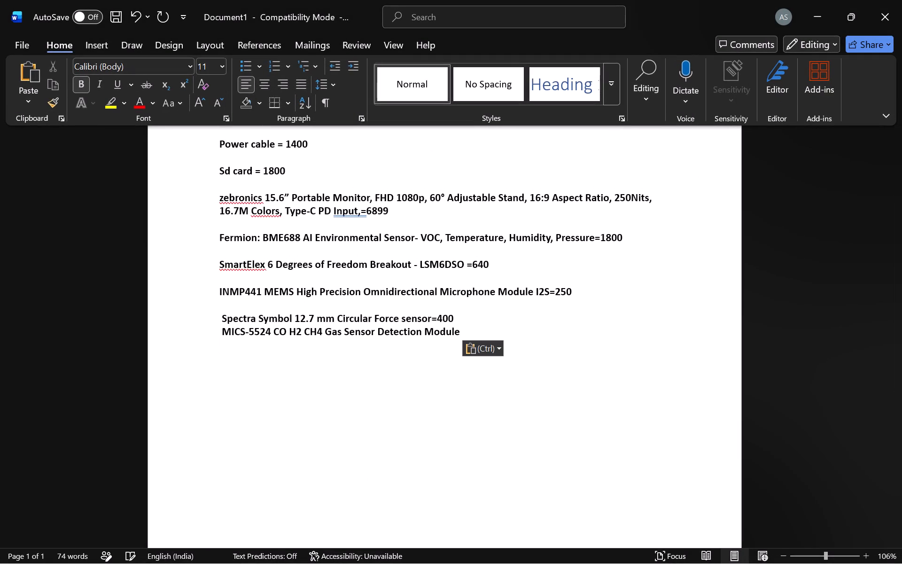
key("Up")
key("Return")
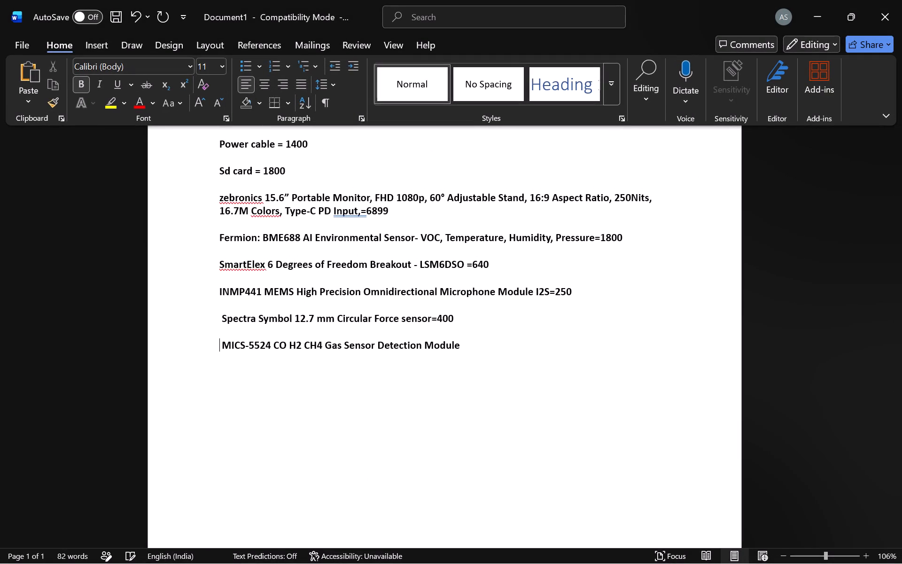
Append the price =1600 to the MICS-5524 gas sensor entry and start a new line.
key("shift+Right")
key("ctrl+Right")
key("ctrl+Right")
key("ctrl+Right")
key("ctrl+Right")
key("ctrl+Right")
key("ctrl+Right")
key("ctrl+Right")
key("ctrl+Right")
key("ctrl+Right")
key("ctrl+Right")
key("ctrl+Right")
key("ctrl+Right")
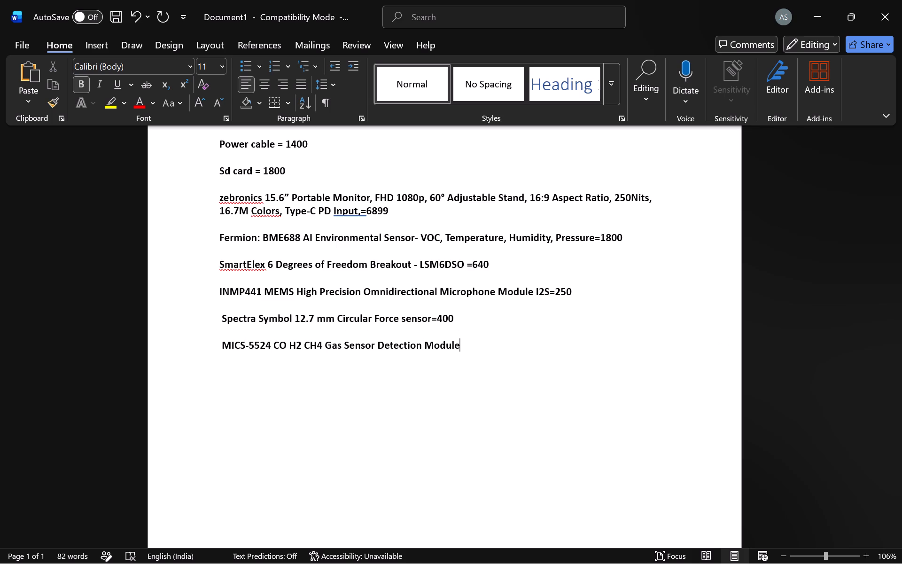
key("Left")
type("=1600")
key("Return")
Back in Chrome, examine the MICS-5524 listing's price, availability, detectable gases, specifications and related products.
left_click(386, 180)
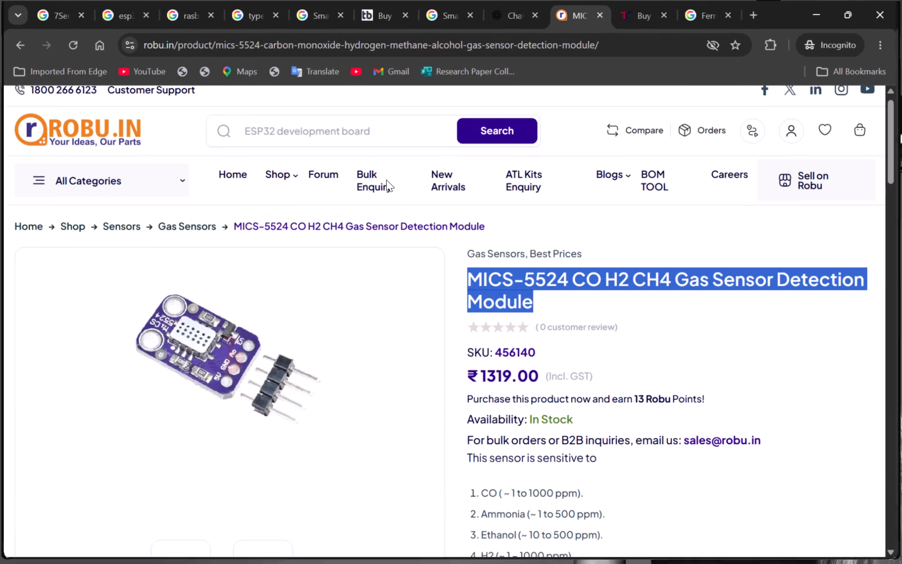
scroll(411, 313, "down", 6)
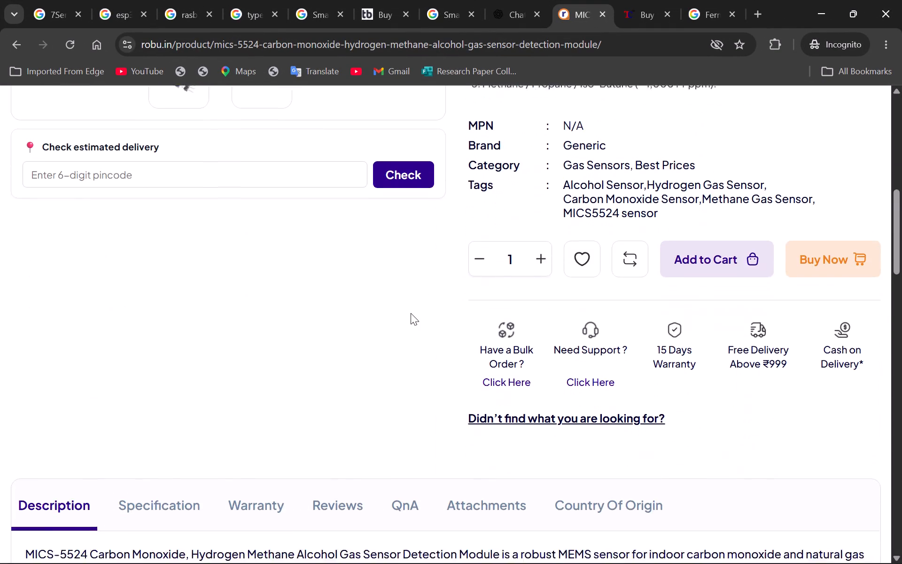
scroll(411, 313, "down", 4)
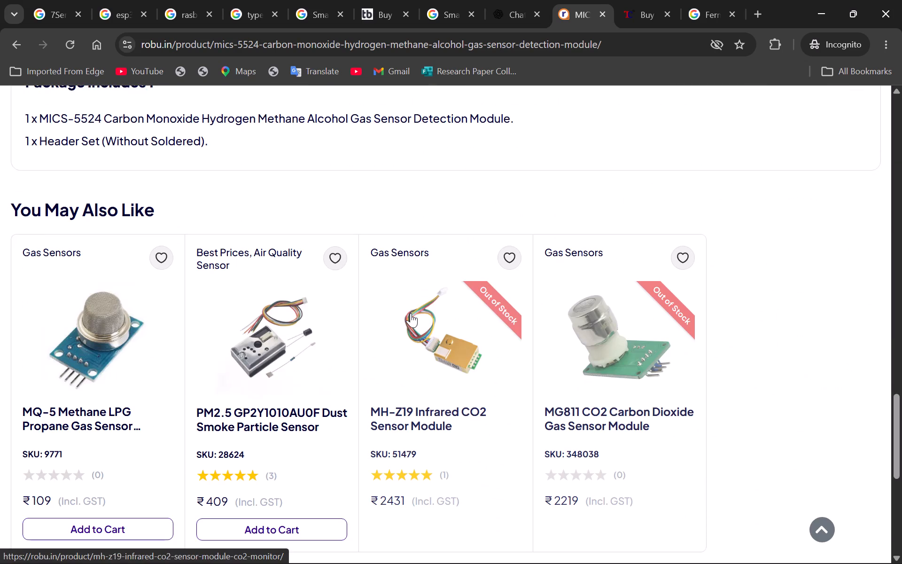
scroll(411, 313, "down", 3)
scroll(411, 313, "up", 7)
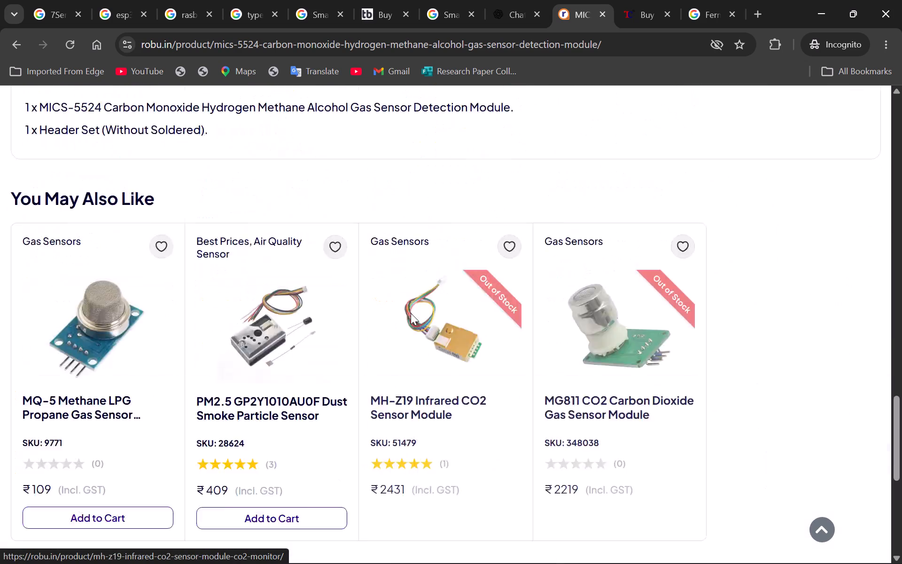
scroll(411, 313, "up", 3)
scroll(411, 313, "down", 8)
scroll(411, 313, "up", 1)
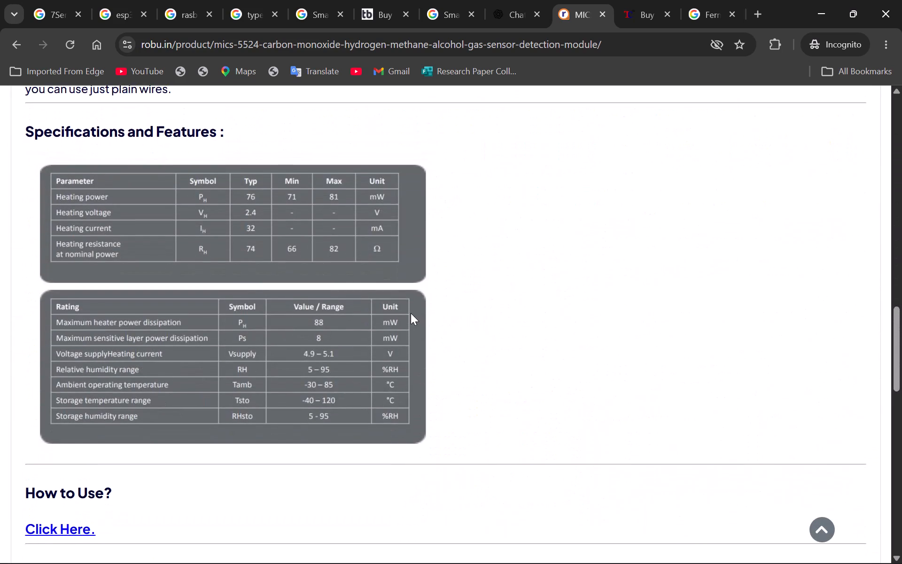
scroll(411, 313, "up", 1)
scroll(164, 237, "up", 11)
left_click(541, 287)
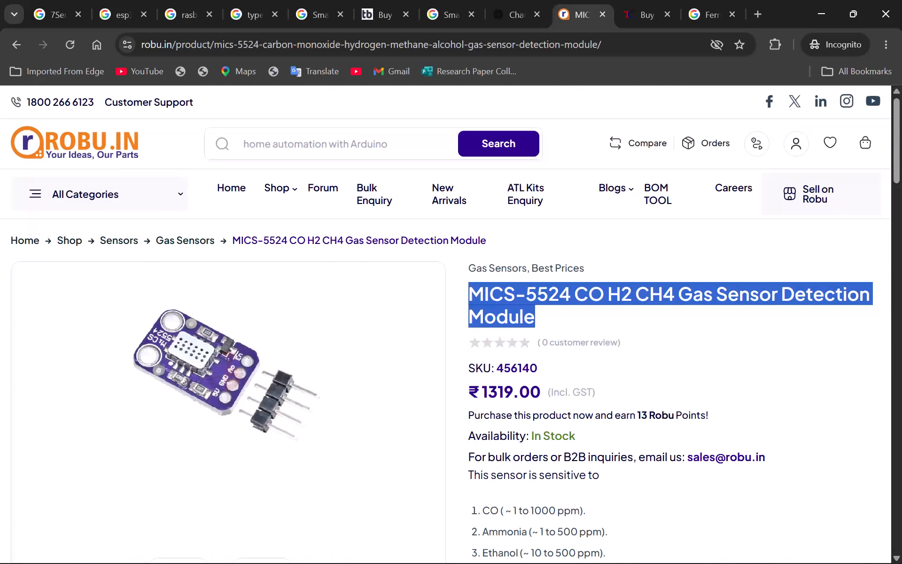
scroll(541, 287, "down", 2)
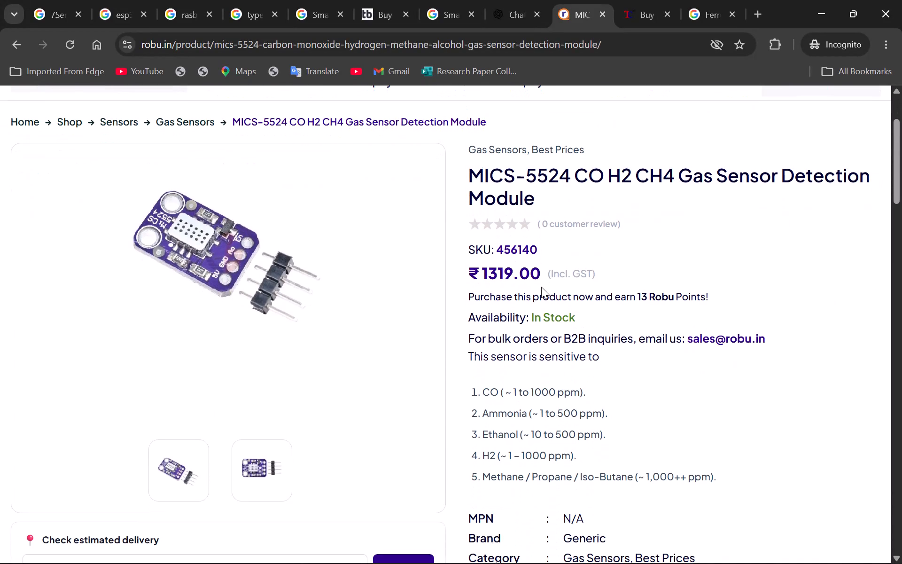
scroll(541, 287, "down", 3)
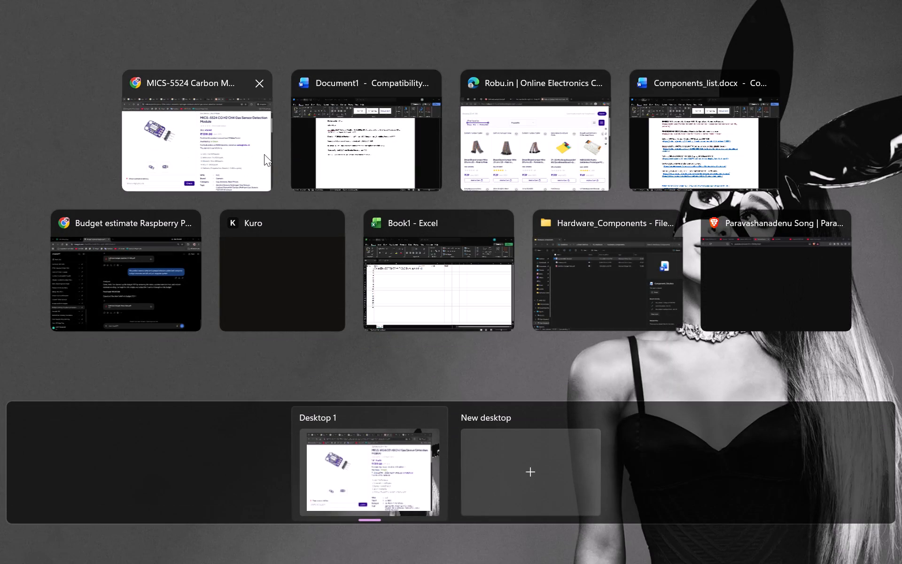
left_click(243, 158)
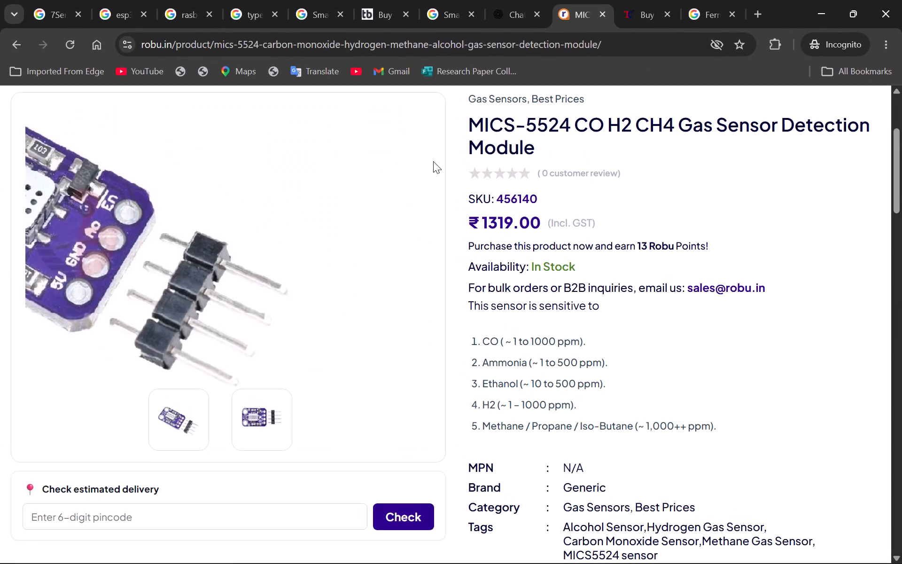
Return to the Word budget list and add another blank line below the MICS-5524 gas sensor entry.
left_click(389, 169)
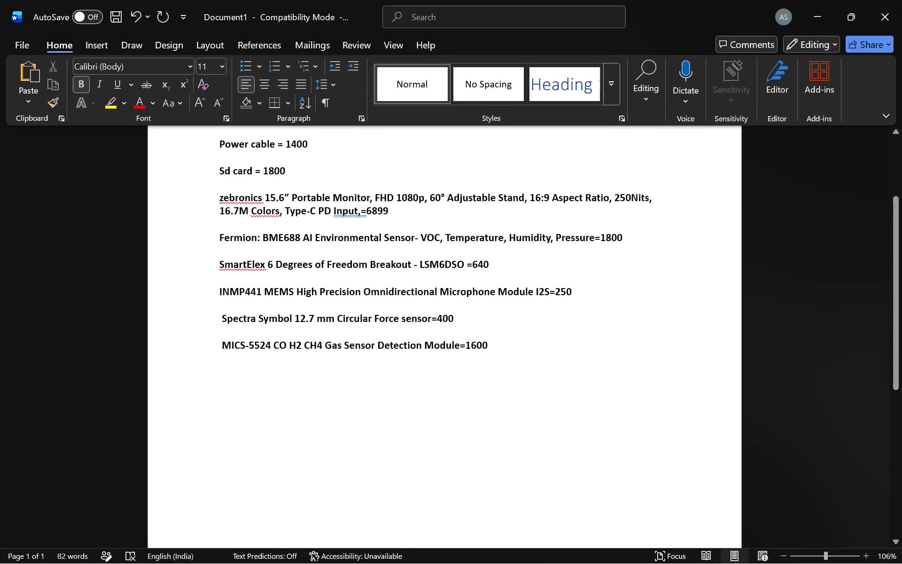
scroll(497, 351, "up", 1)
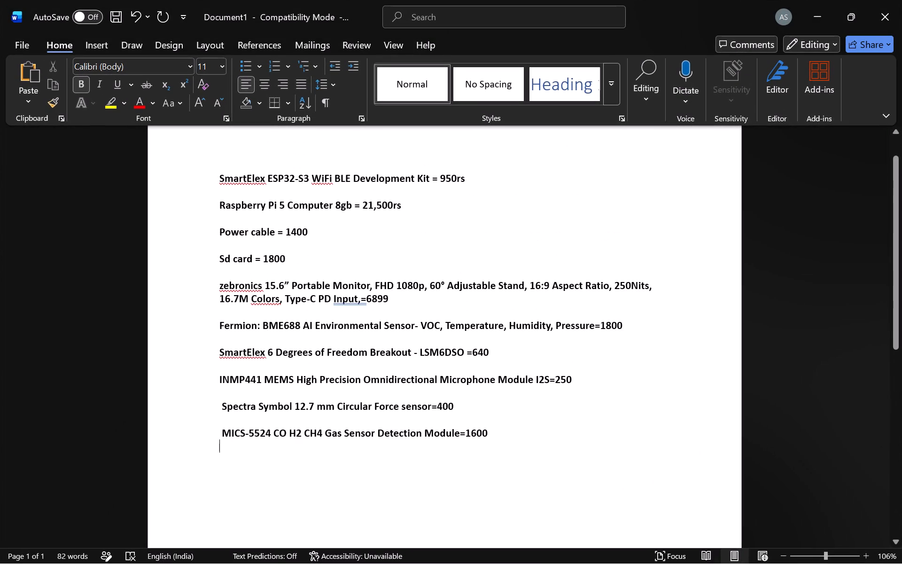
key("Return")
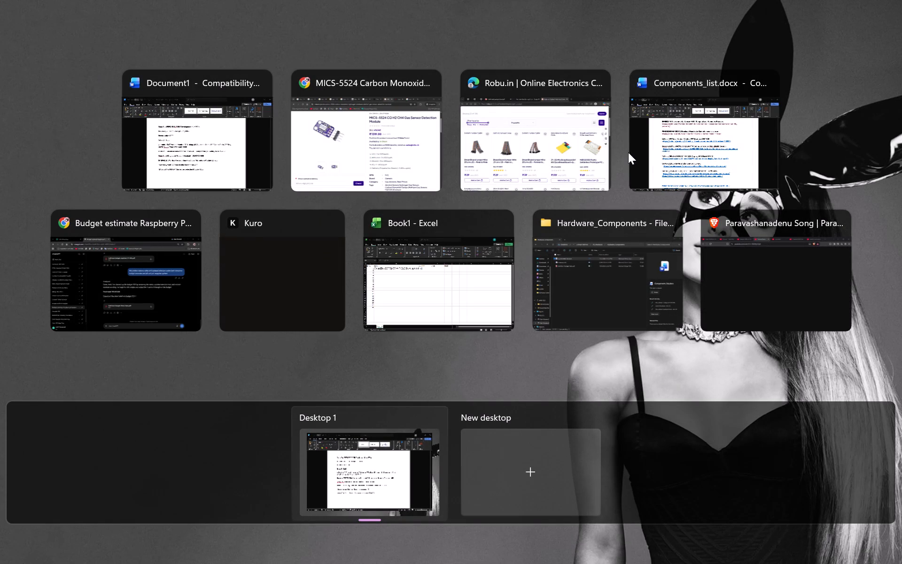
Switch to Components_list.docx and look through its component names and product links against the budget list.
left_click(635, 152)
scroll(489, 394, "down", 4)
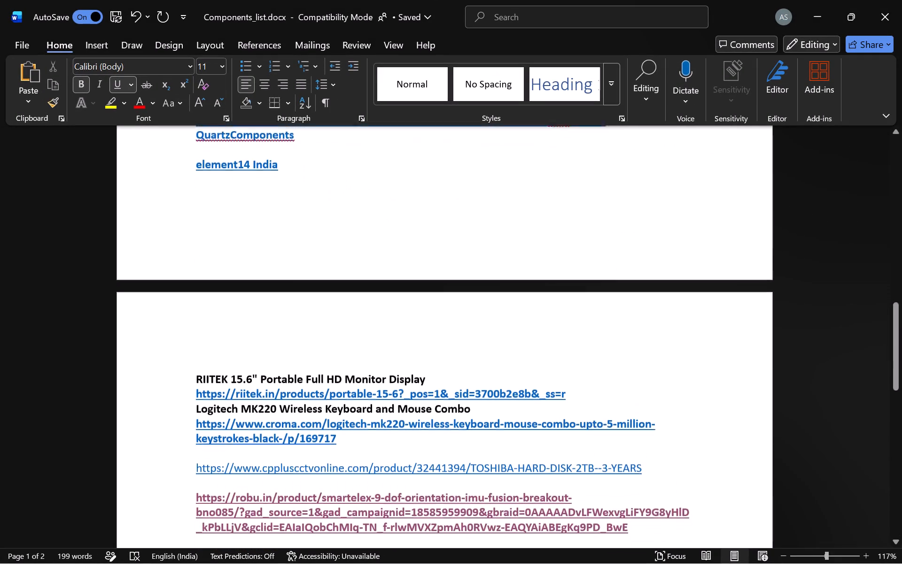
scroll(489, 394, "down", 3)
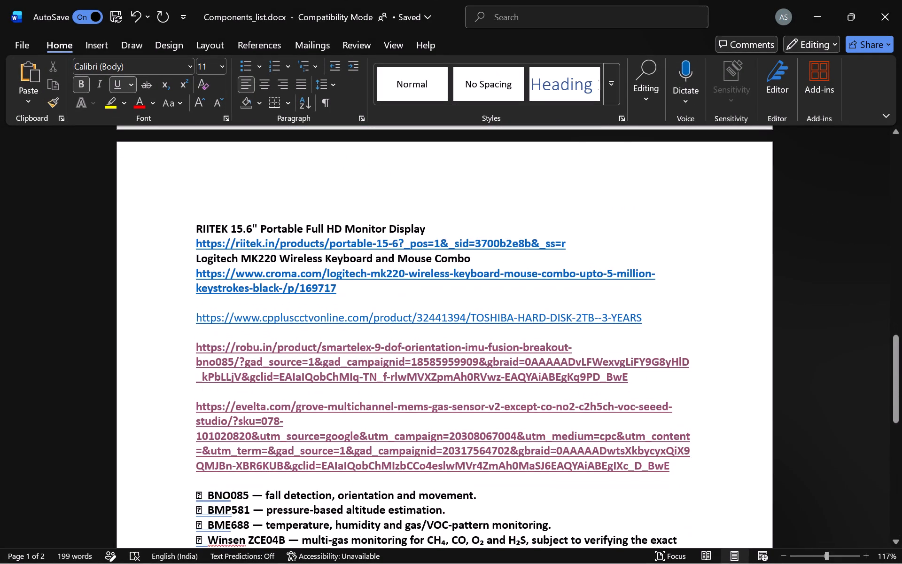
scroll(489, 394, "down", 2)
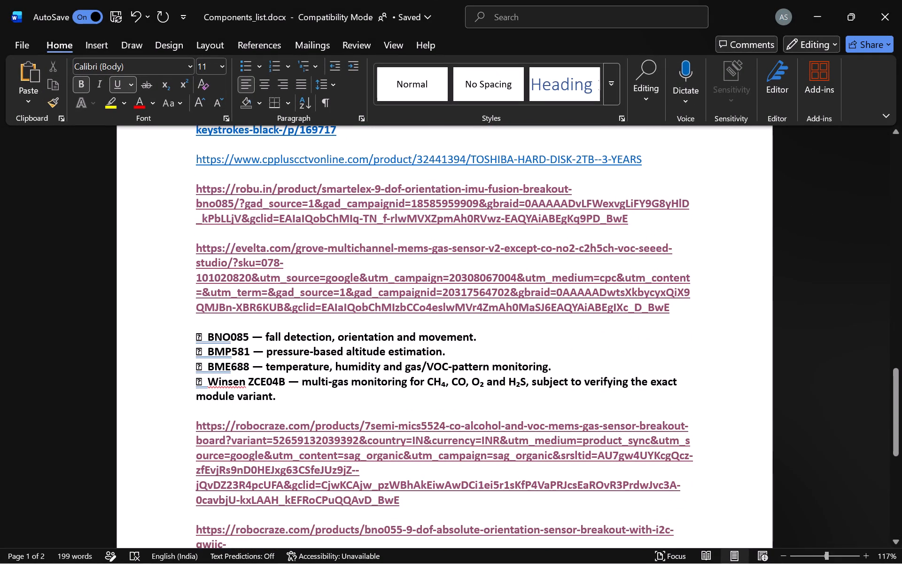
scroll(489, 394, "down", 1)
scroll(489, 394, "up", 3)
scroll(489, 394, "down", 1)
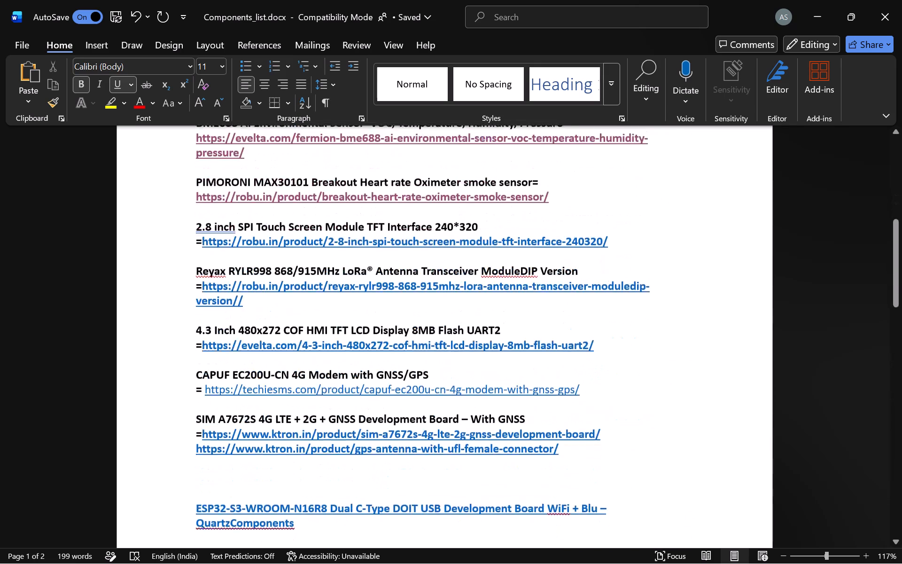
scroll(489, 394, "down", 2)
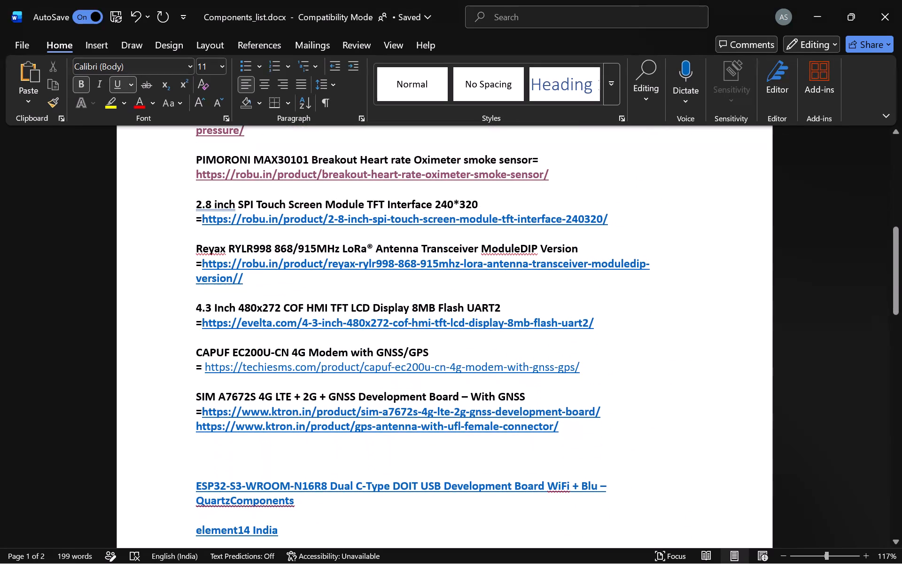
Open the KTRON GPS antenna with UFL female connector link, check the product page, close it, and return to Components_list.docx.
left_click(365, 425, "ctrl")
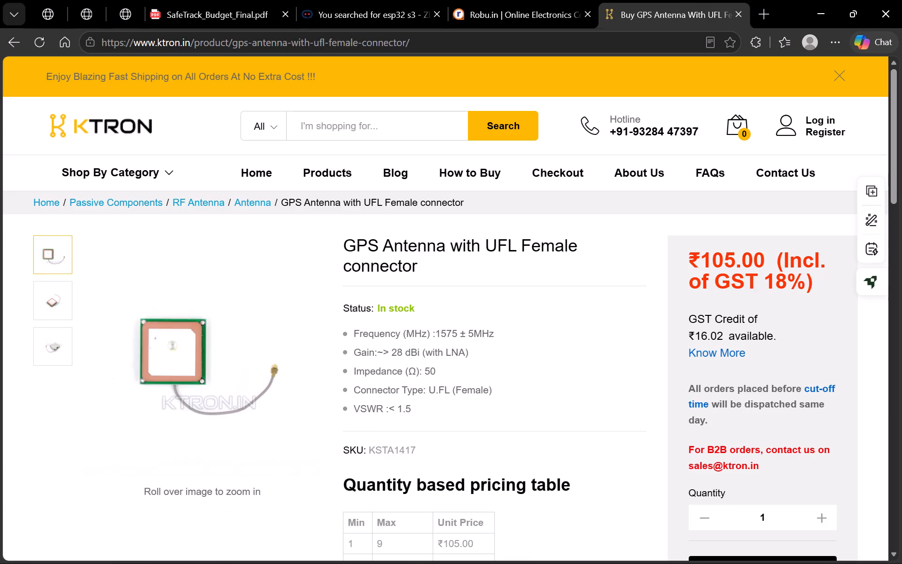
left_click(742, 16)
left_click(418, 132)
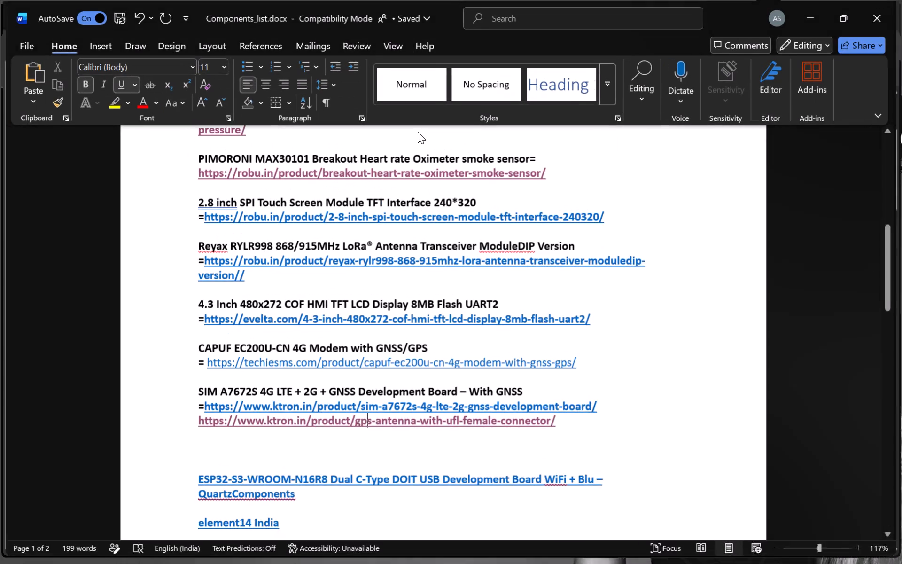
Look through the remaining entries of Components_list.docx, from the GPS antenna link to the Zebronics portable monitor link on the last page.
scroll(340, 408, "down", 2)
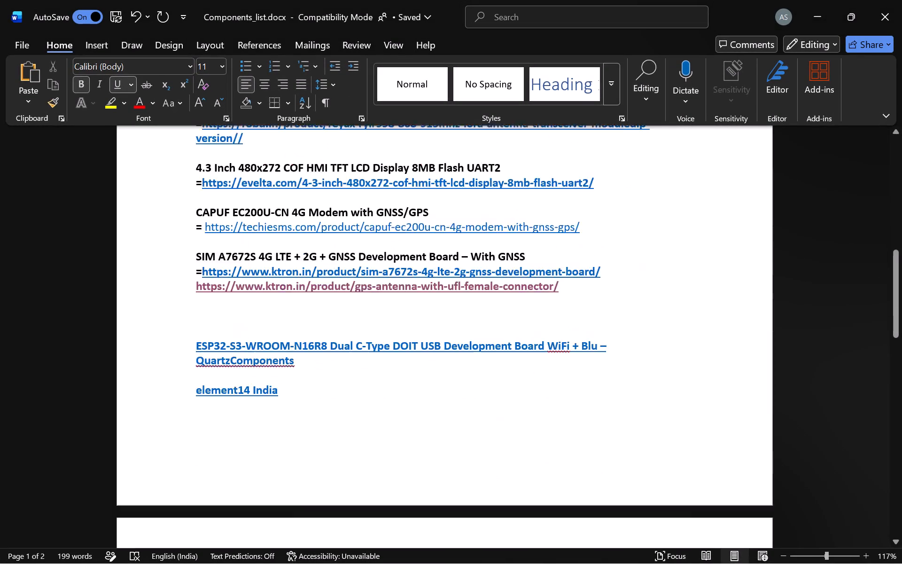
scroll(334, 297, "down", 2)
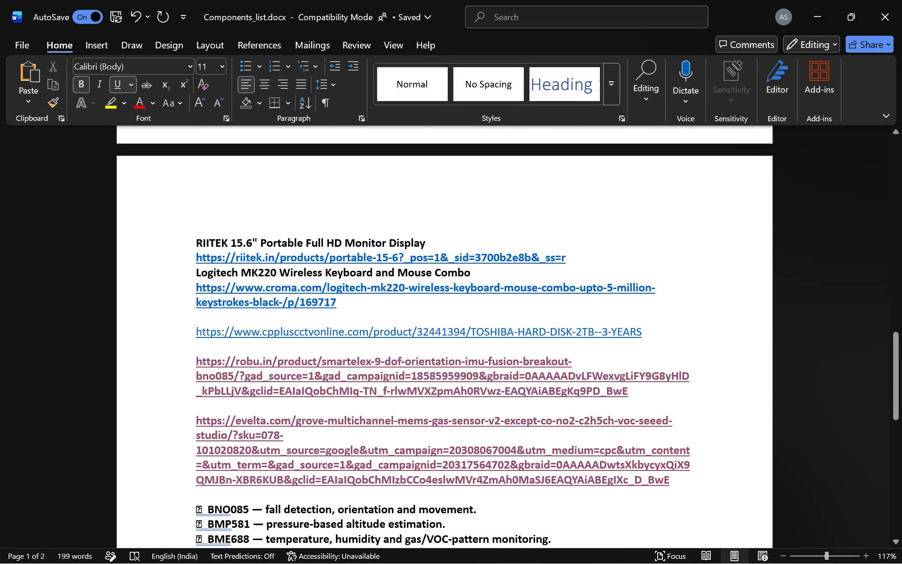
scroll(302, 364, "down", 2)
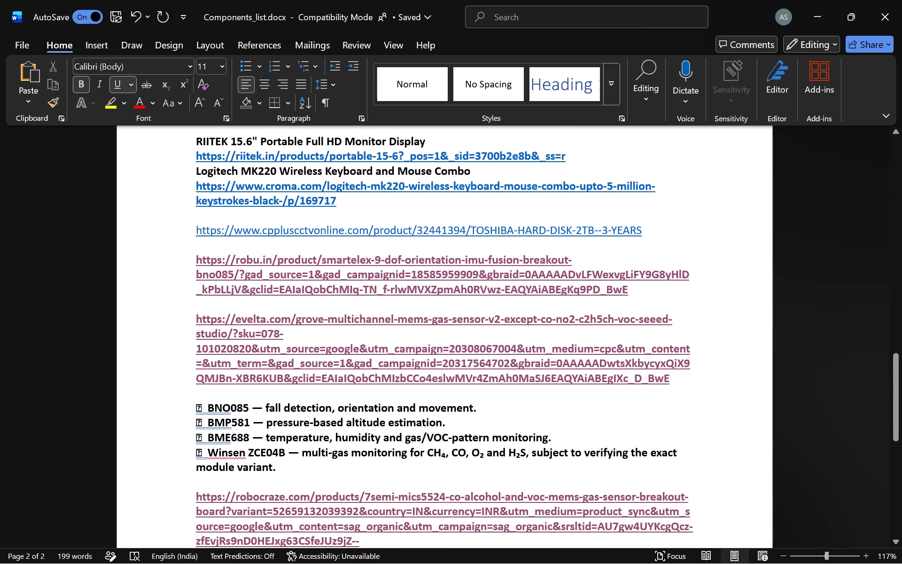
scroll(385, 376, "down", 1)
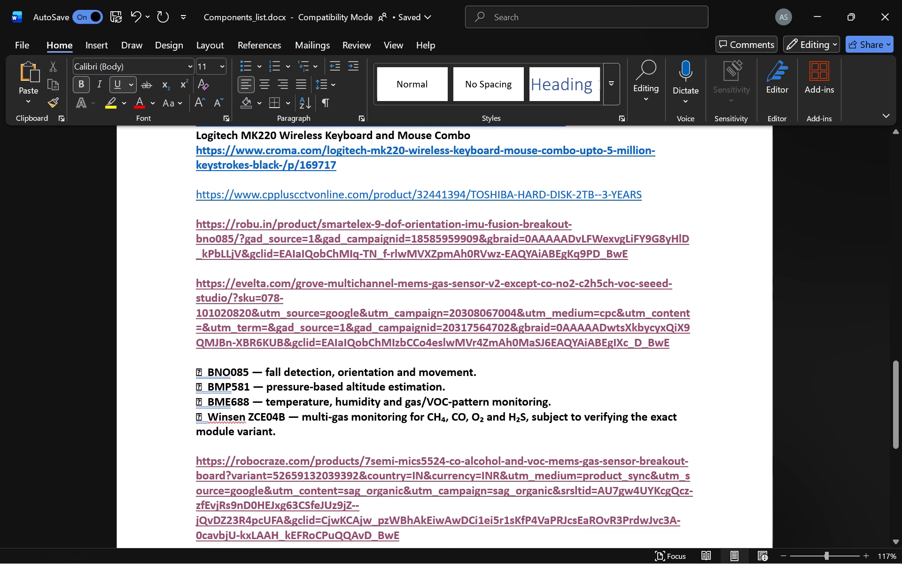
scroll(333, 358, "down", 1)
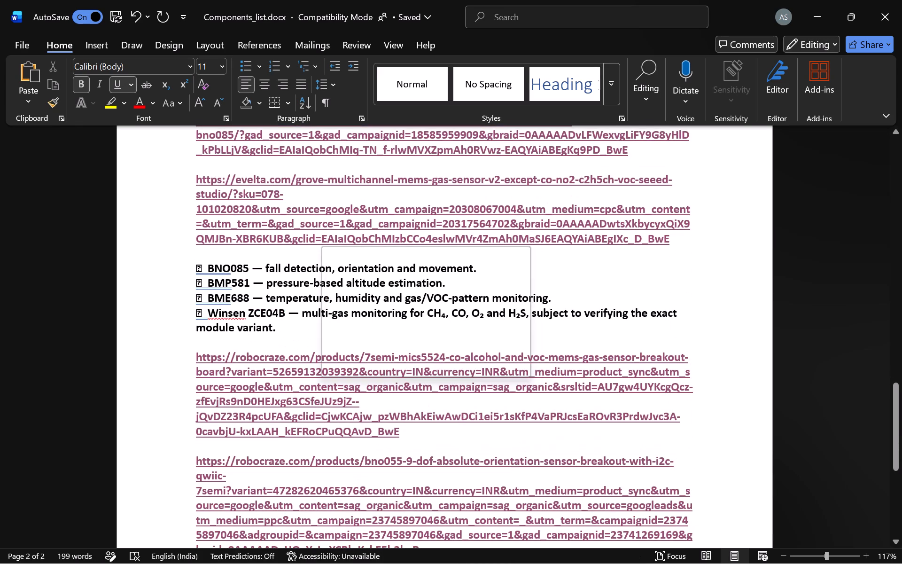
scroll(233, 409, "down", 1)
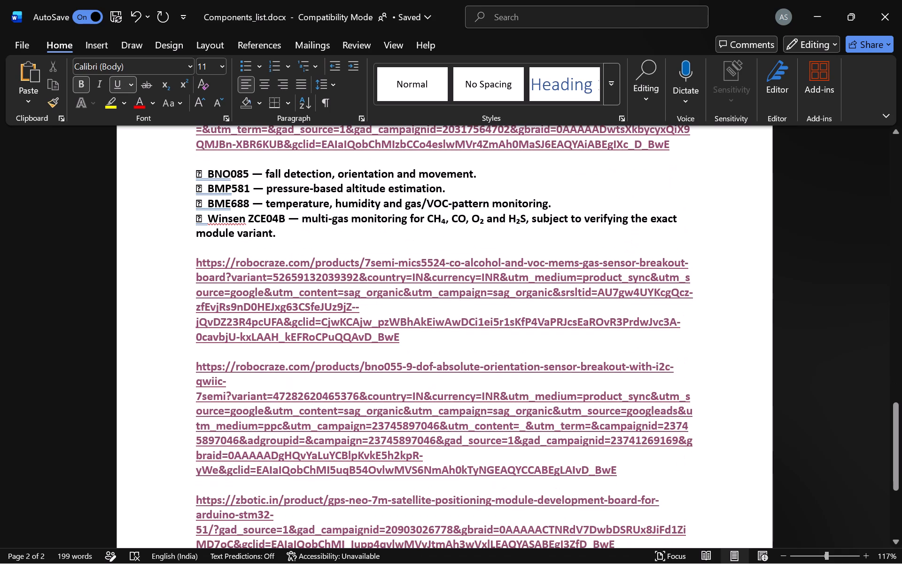
left_click(171, 398)
scroll(171, 398, "down", 2)
scroll(171, 398, "up", 1)
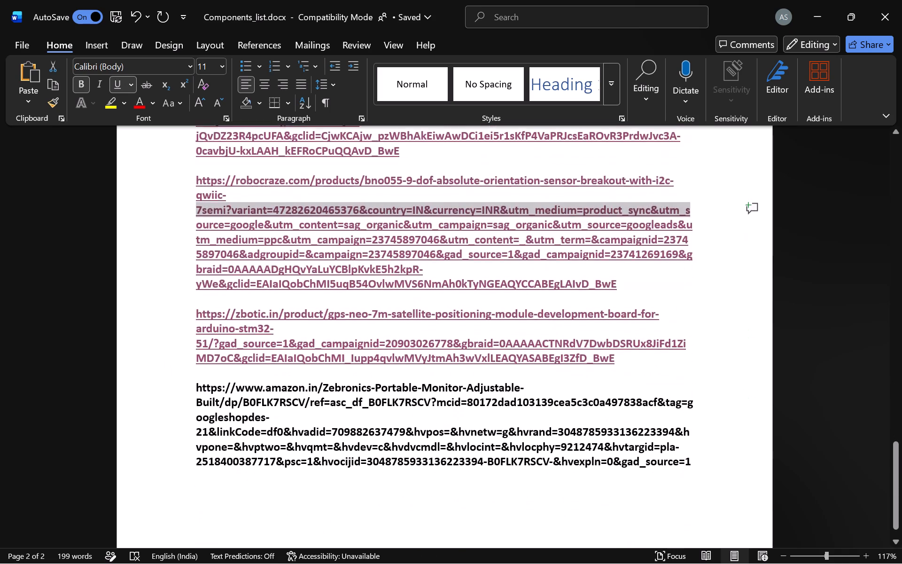
scroll(171, 398, "up", 2)
scroll(171, 398, "down", 2)
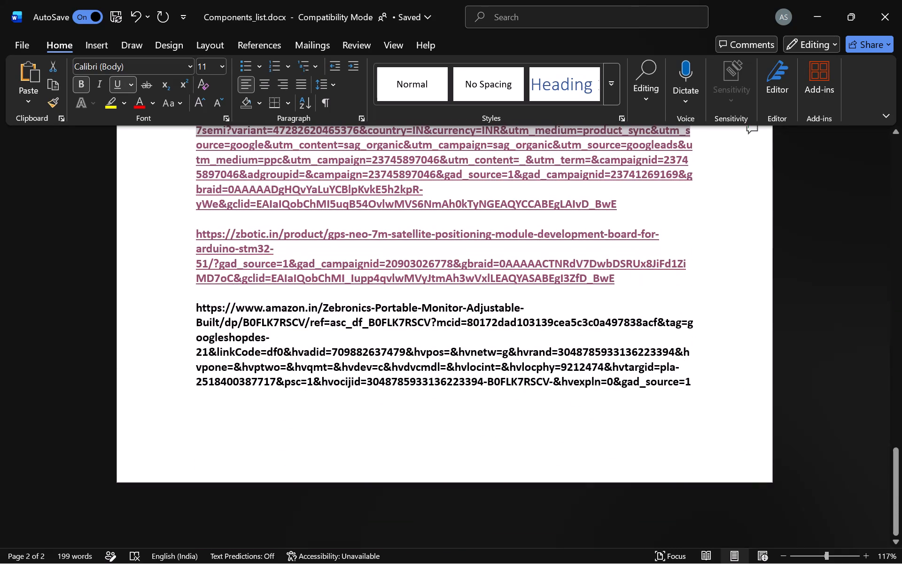
Open the zbotic.in GPS NEO-7M link in Edge and copy the product title "GPS NEO-7M Satellite Positioning Module Development Board for Arduino STM32 51".
left_click(274, 313, "ctrl")
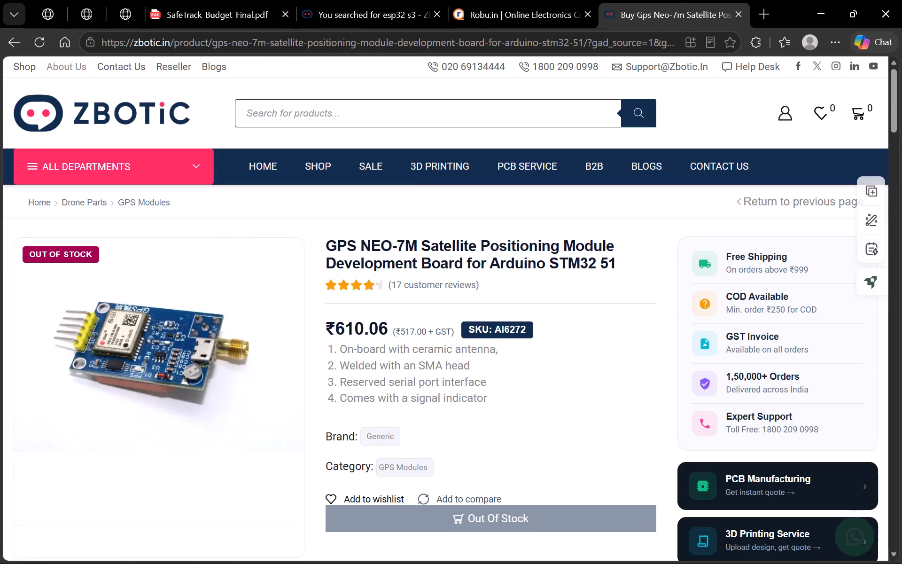
left_click_drag(618, 266, 327, 245)
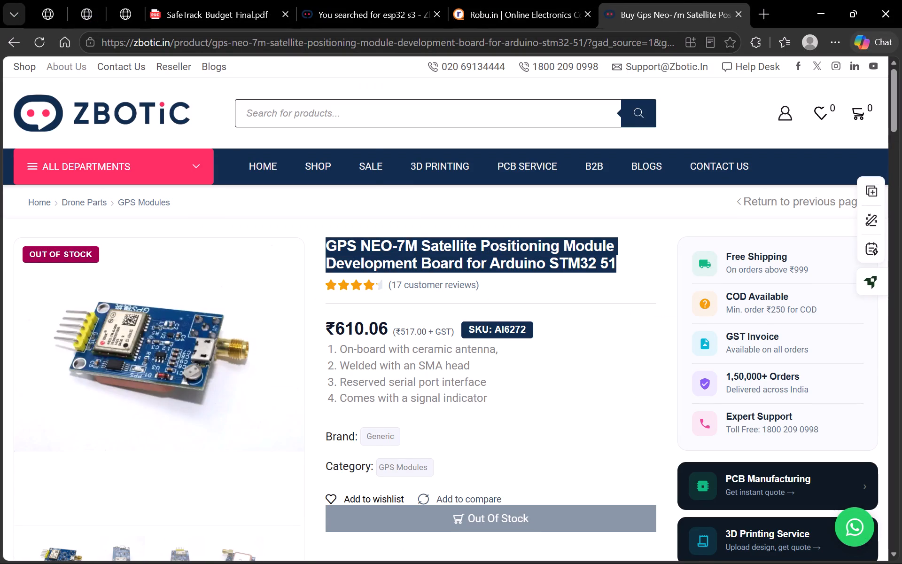
left_click_drag(327, 245, 326, 245)
key("ctrl+c")
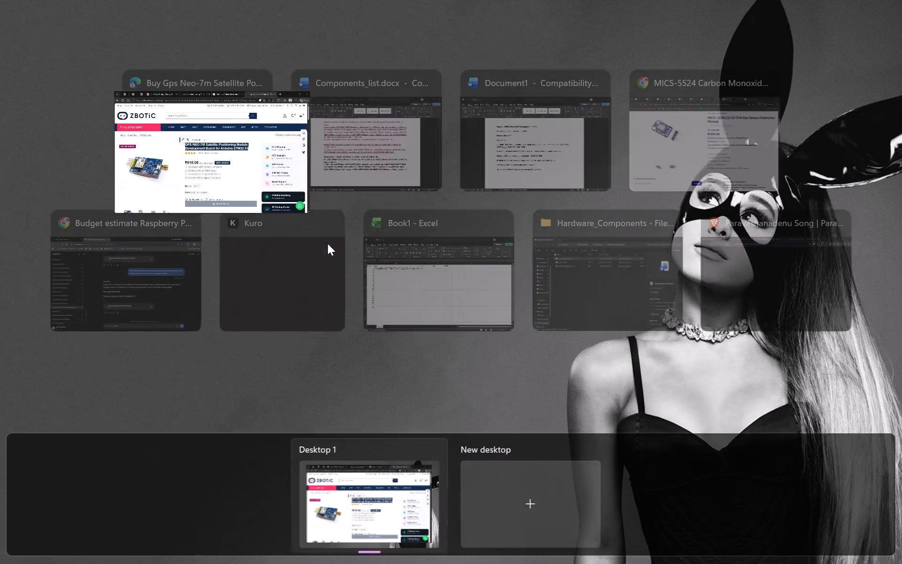
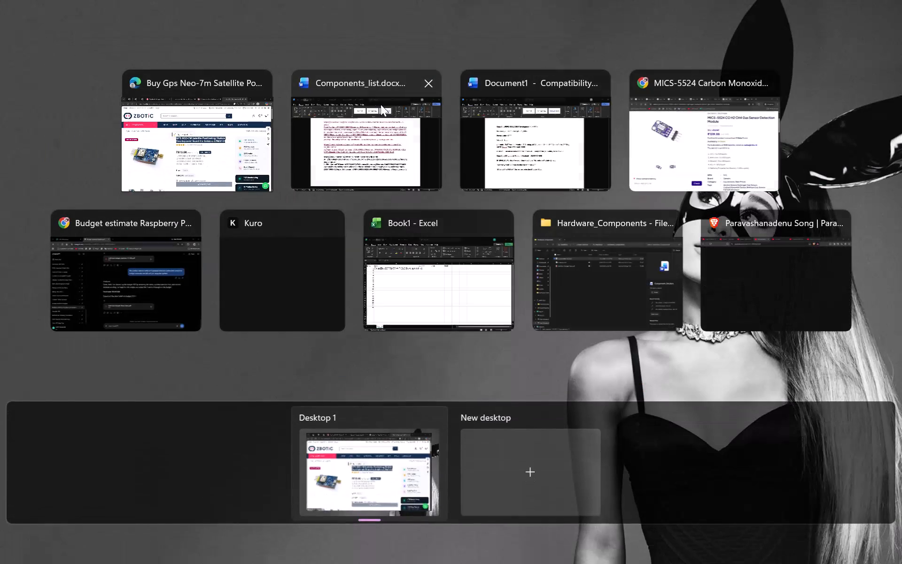
Add the entry "GPS NEO-7M Satellite Positioning Module Development Board for Arduino STM32 51=700" at the end of the budget list in Document1.
left_click(554, 161)
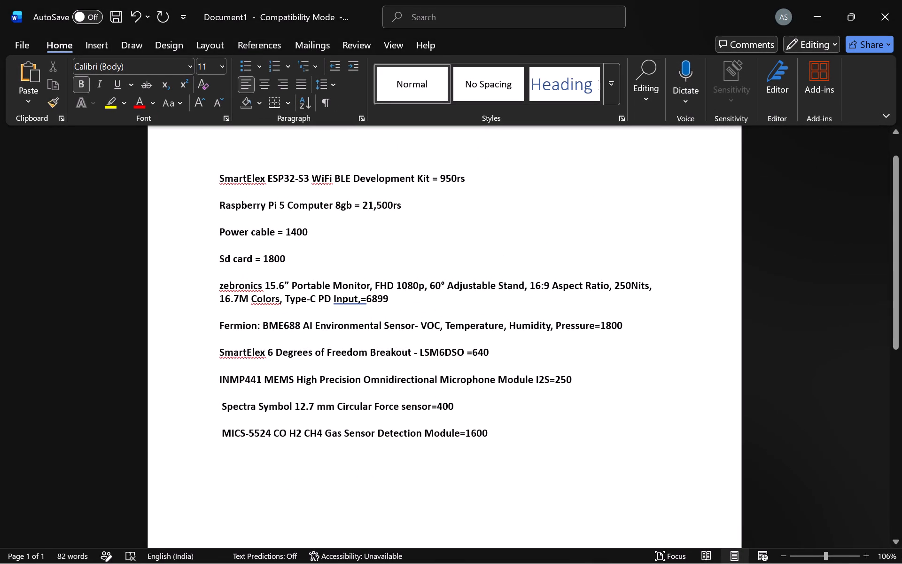
key("space")
key("Return")
key("BackSpace")
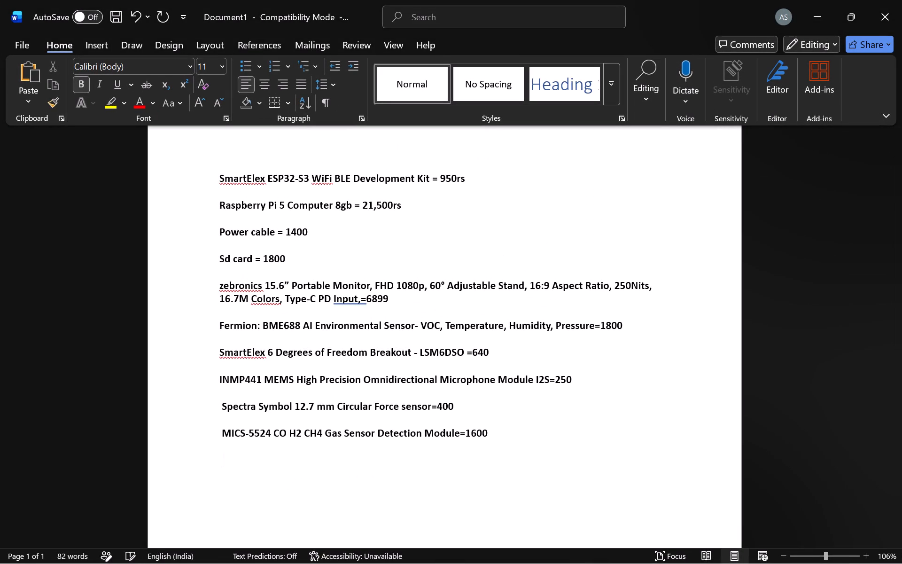
key("ctrl+v")
key("BackSpace")
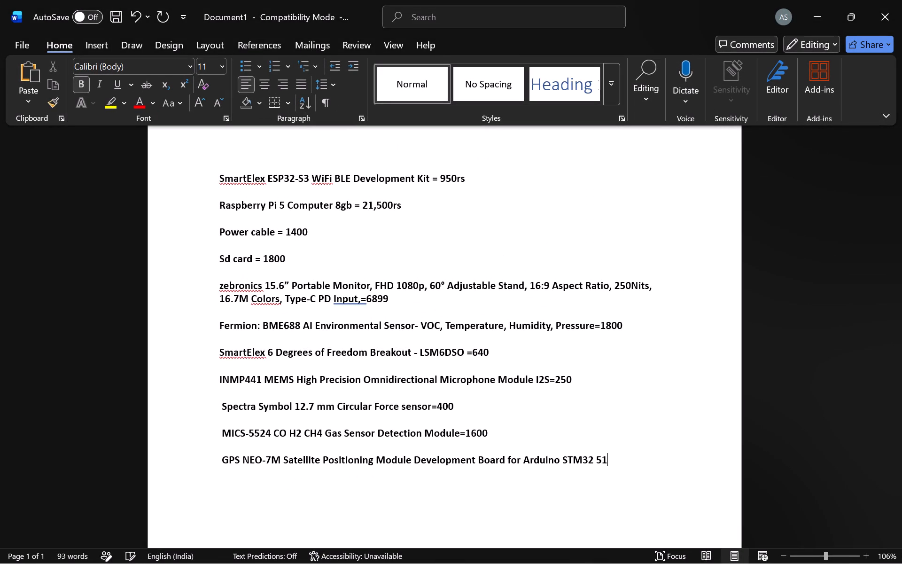
key("equal")
type("700")
key("Return")
key("Return")
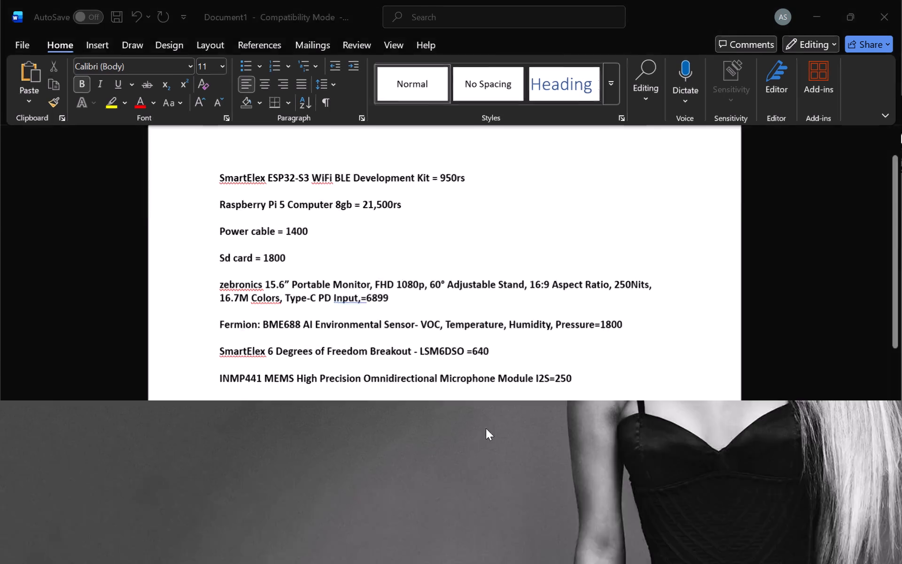
Copy the robu.in MICS-5524 gas sensor page link from Chrome and add it below the Zebronics monitor link in Components_list.docx.
left_click(392, 115)
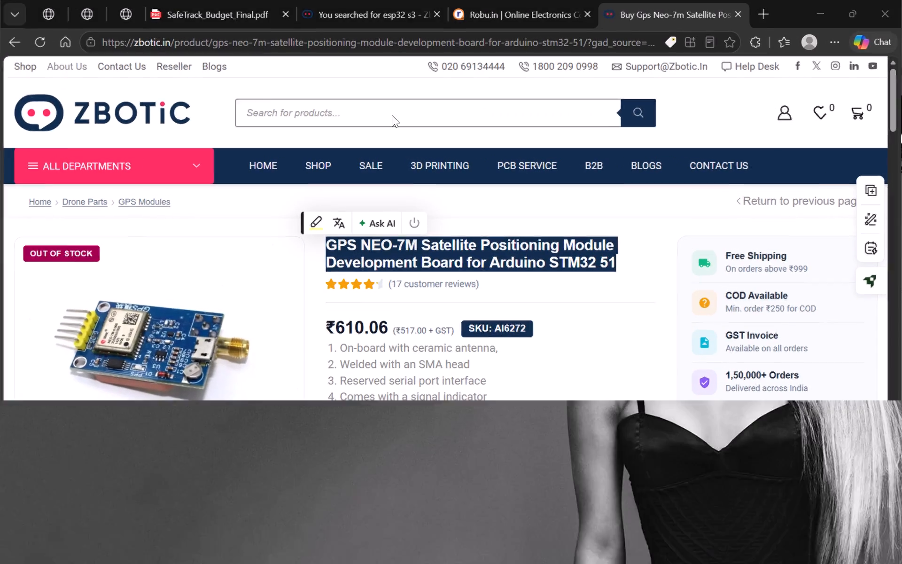
left_click(666, 130)
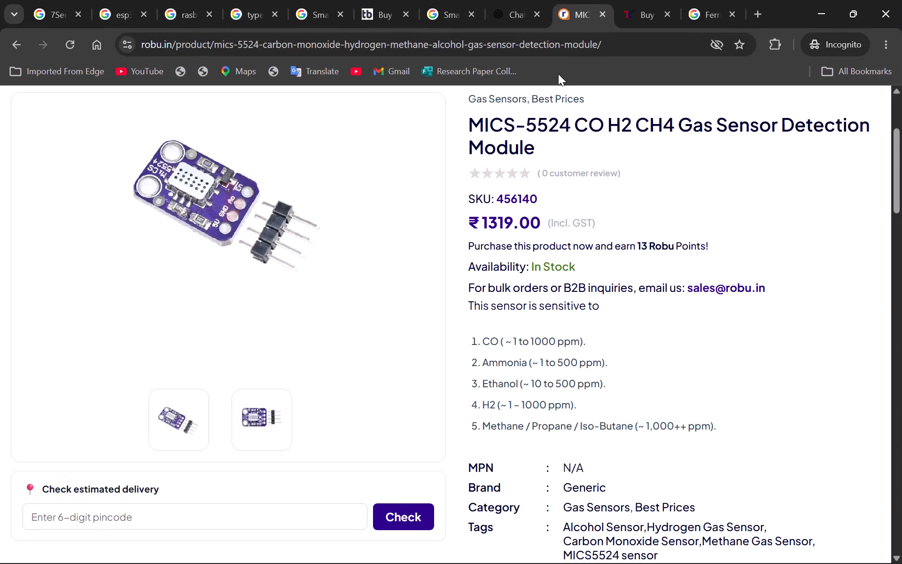
scroll(479, 172, "up", 1)
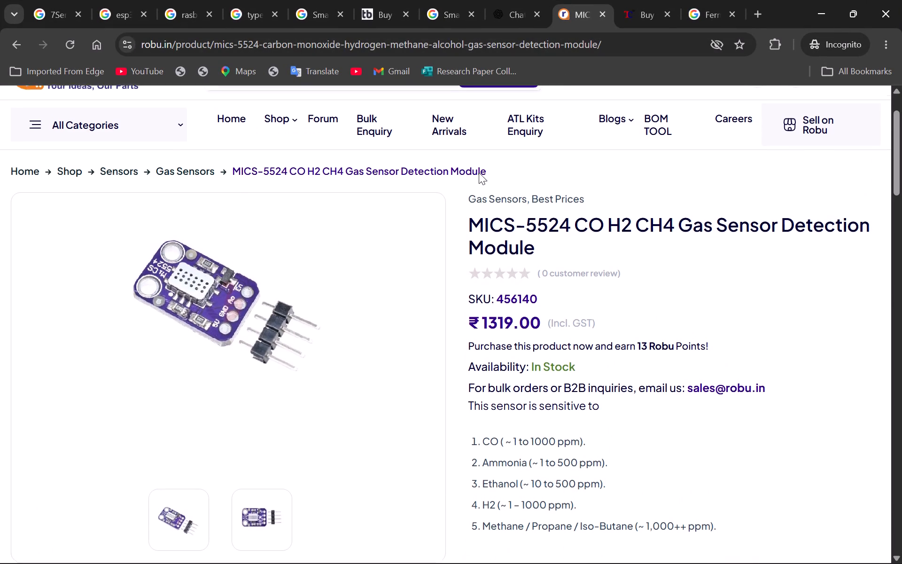
left_click(441, 50)
key("ctrl+c")
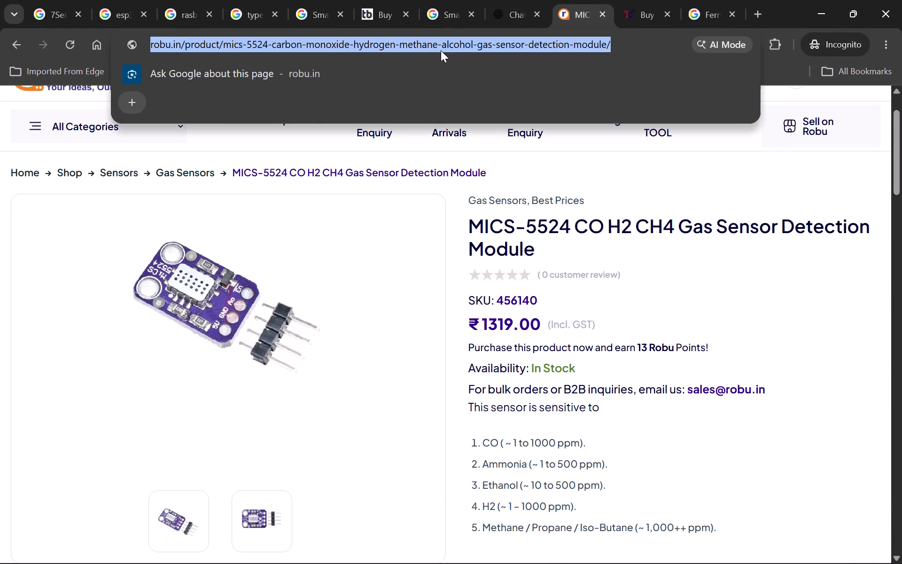
left_click(660, 172)
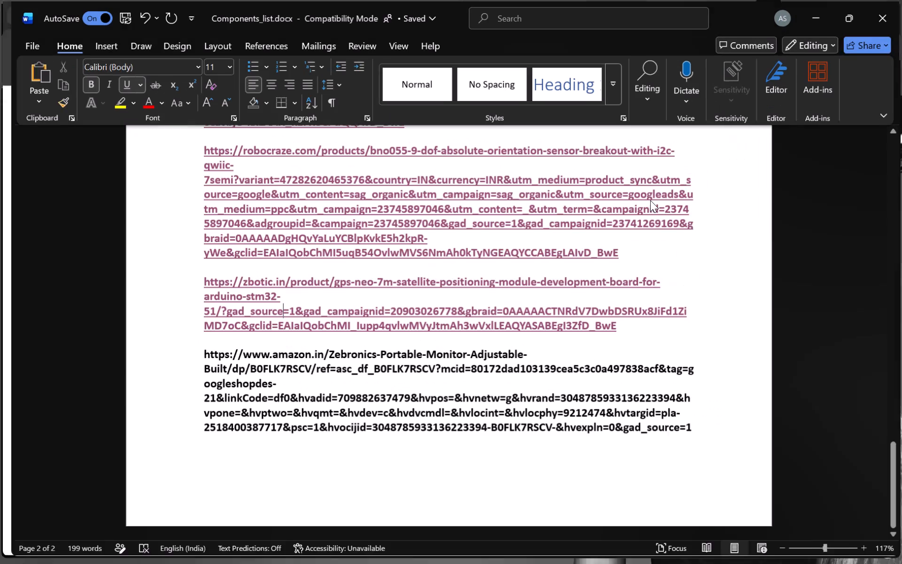
left_click(715, 445)
key("Return")
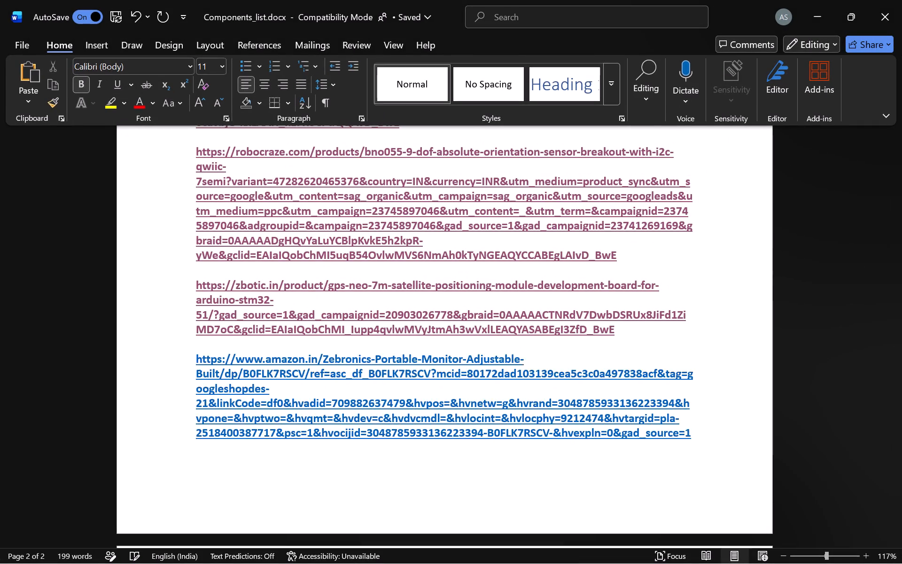
key("Return")
key("ctrl+v")
key("Return")
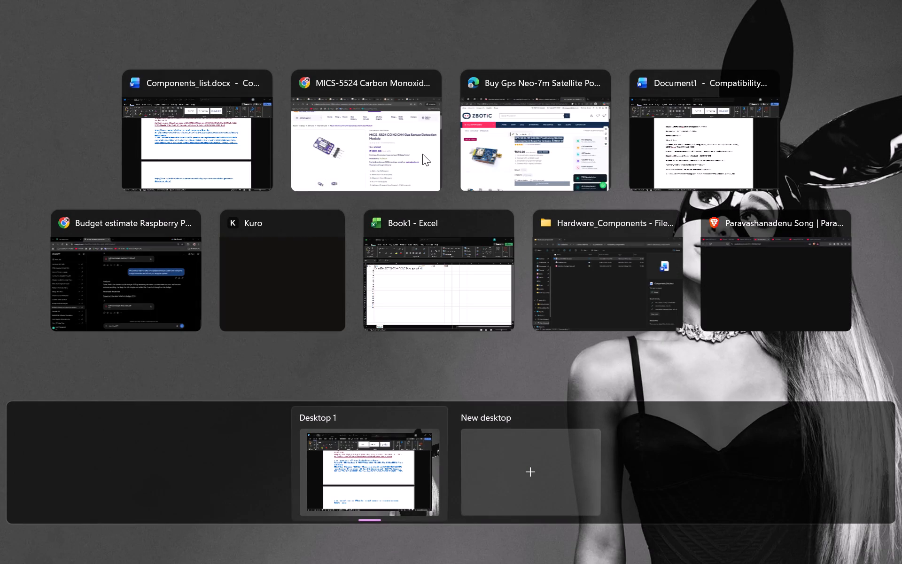
Switch to Chrome, search Google for "mmc5983ma", and look through the sponsored products and results.
left_click(422, 154)
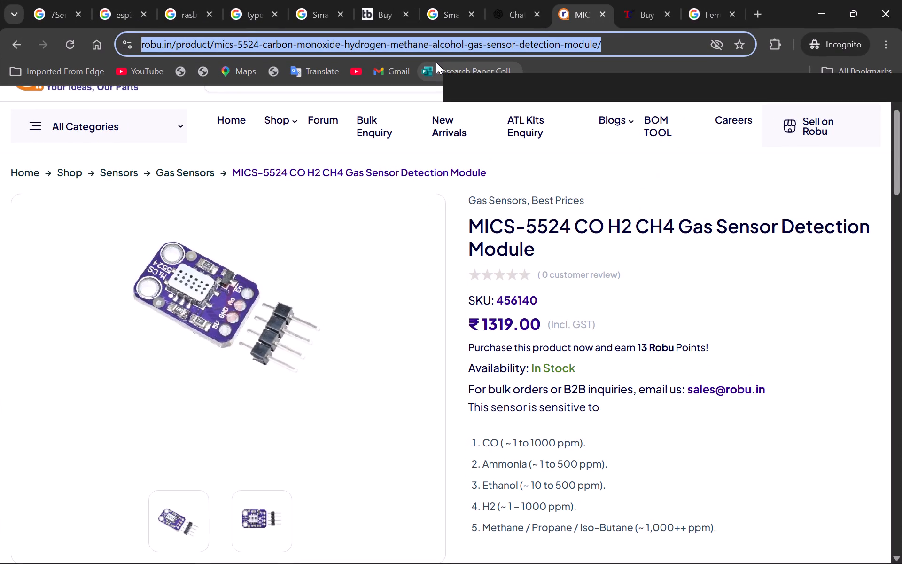
type("mmc")
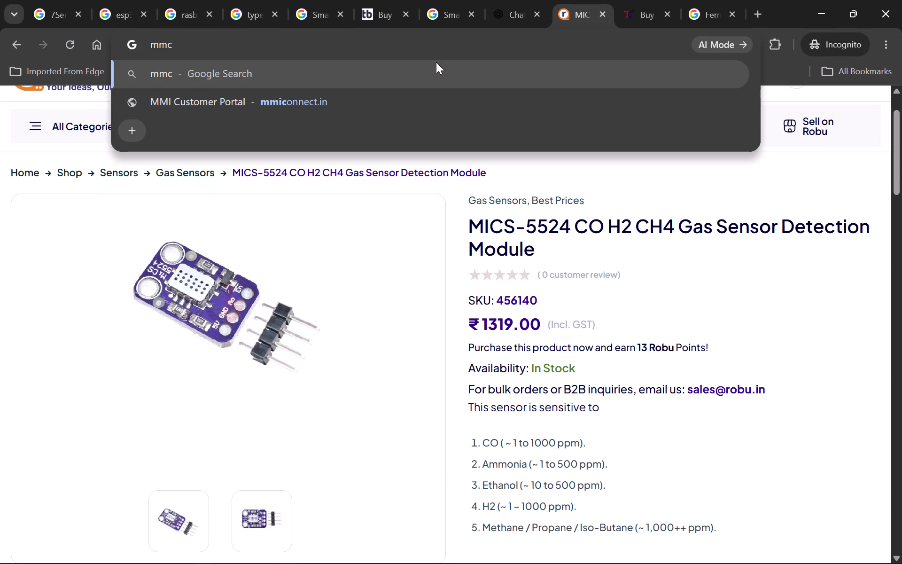
type("59")
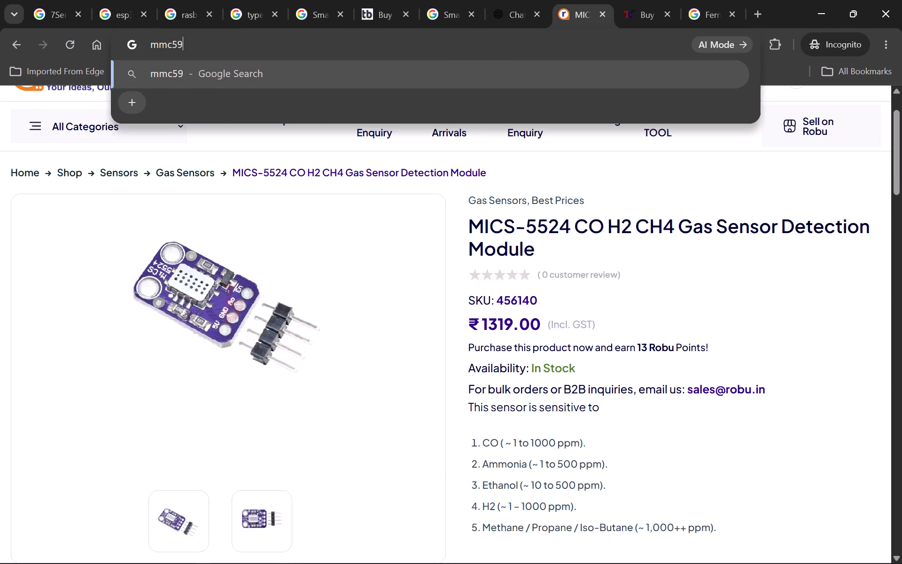
type("83")
type("ma")
key("Return")
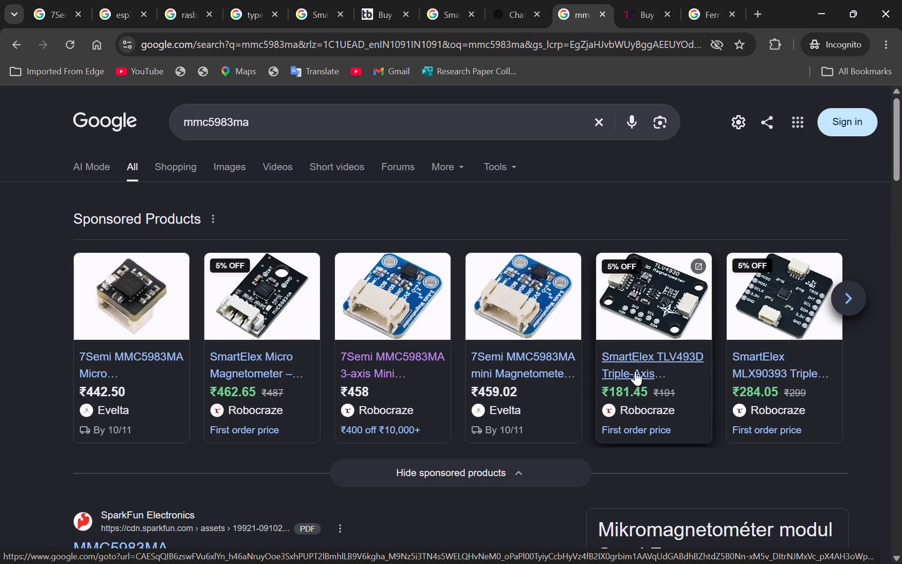
scroll(635, 371, "left", 1)
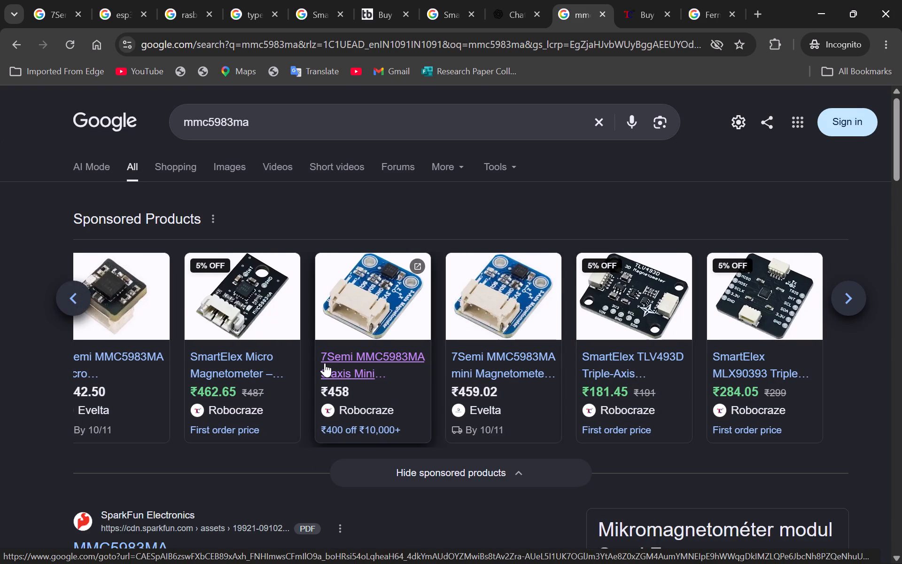
scroll(325, 363, "left", 3)
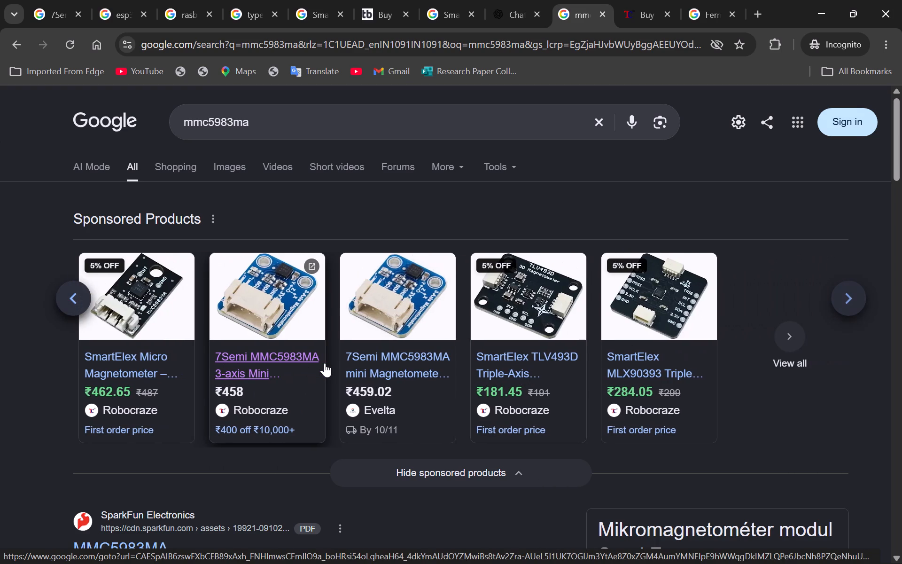
scroll(325, 363, "down", 1)
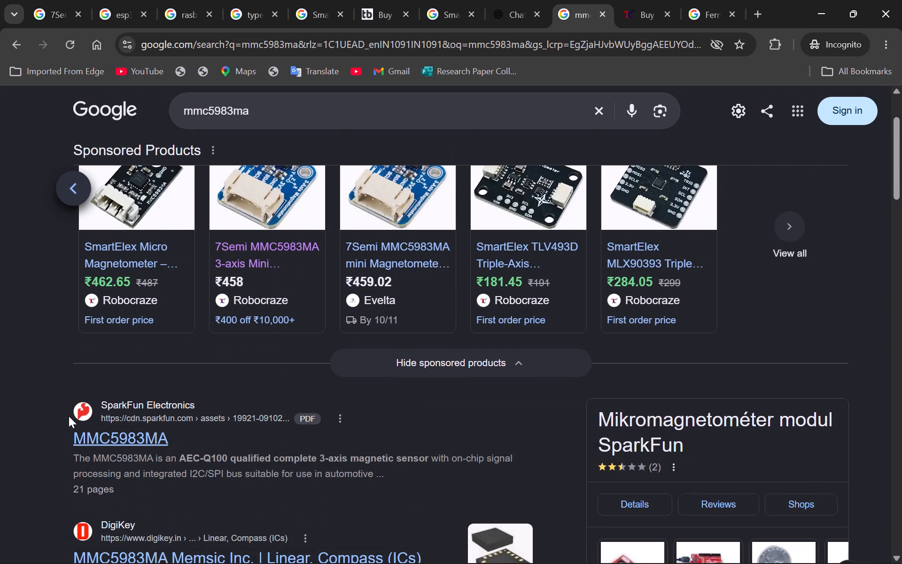
scroll(69, 416, "down", 2)
scroll(69, 416, "up", 3)
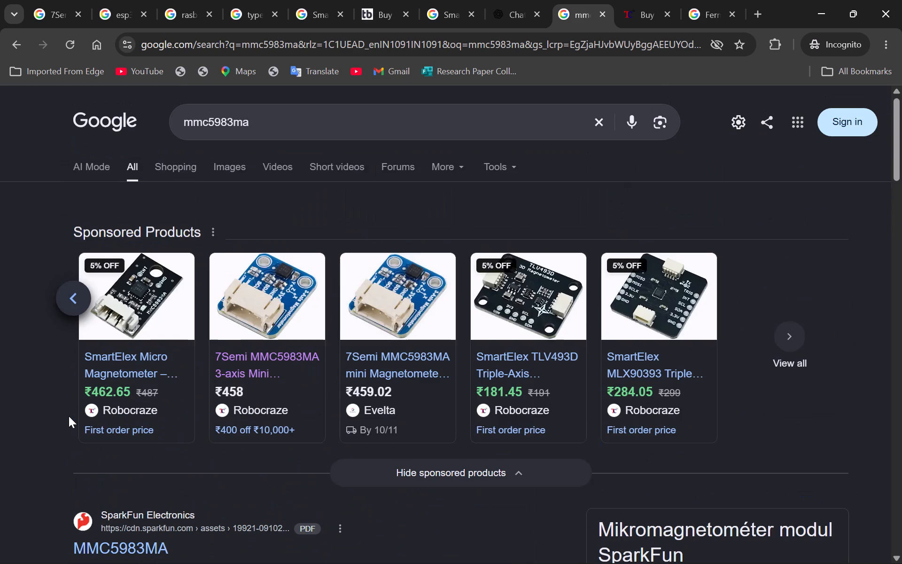
Open the SmartElex MLX90393 Triple Axis Magnetometer product on Robocraze and look through its photos.
left_click(643, 364)
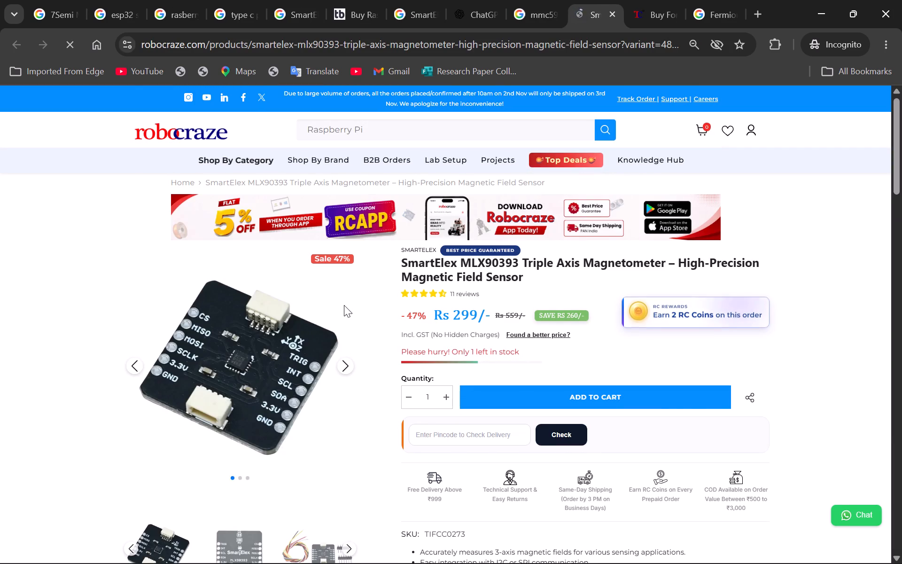
left_click(352, 368)
left_click(352, 368)
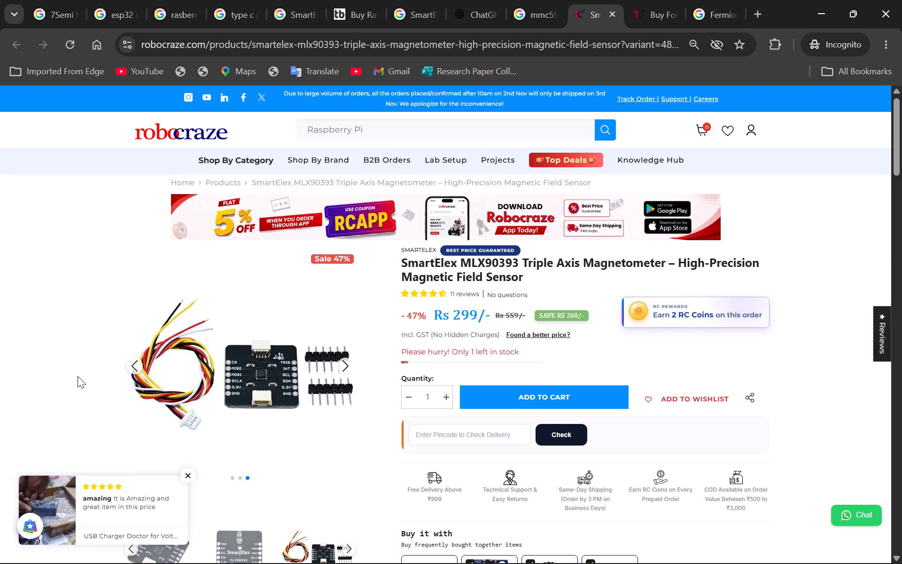
scroll(30, 391, "right", 7)
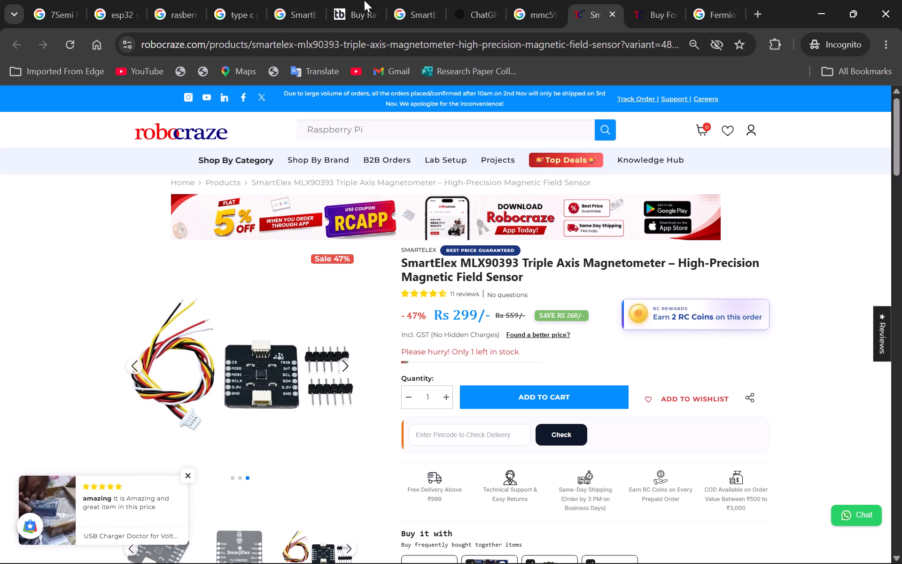
Return to the mmc5983ma results, open the SmartElex TLV493D Triple-Axis Magnetometer product, and look through its photos.
left_click(561, 0)
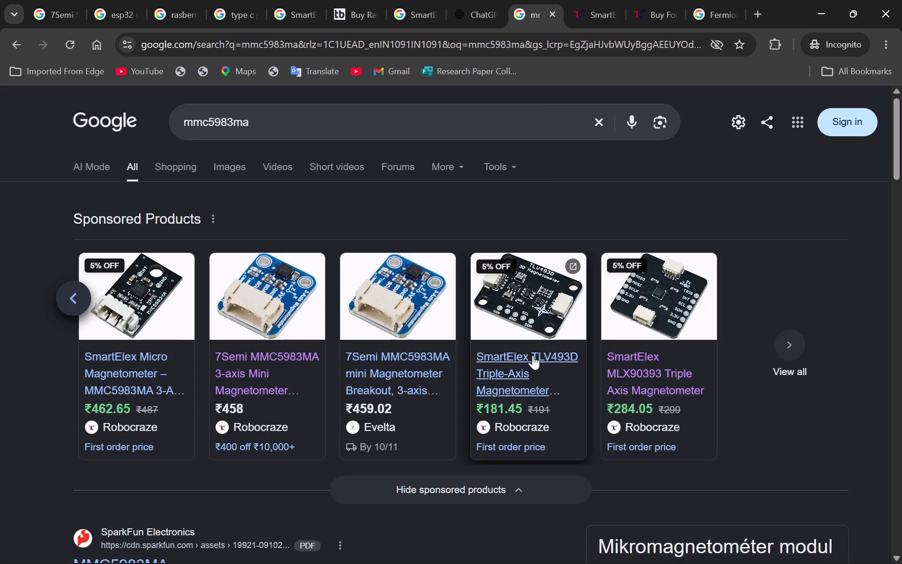
left_click(531, 357)
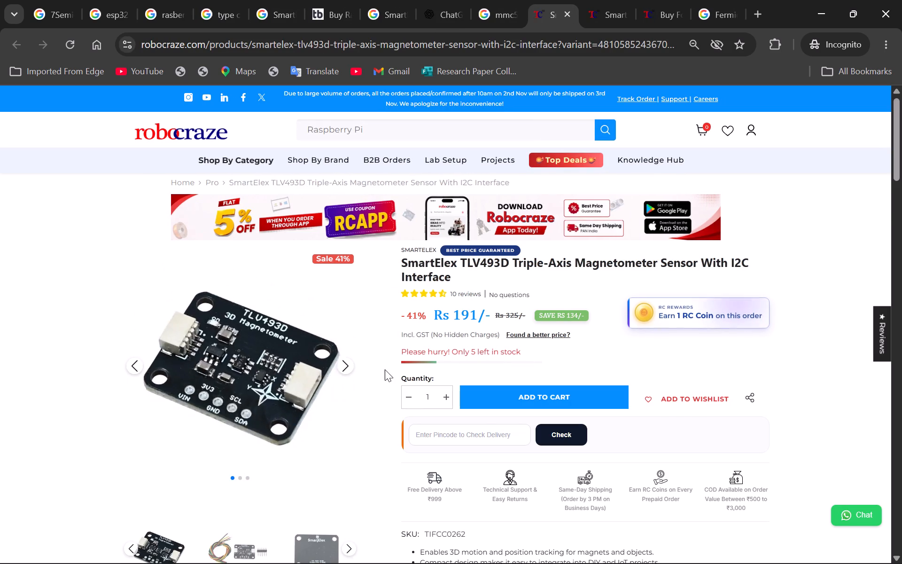
left_click(351, 368)
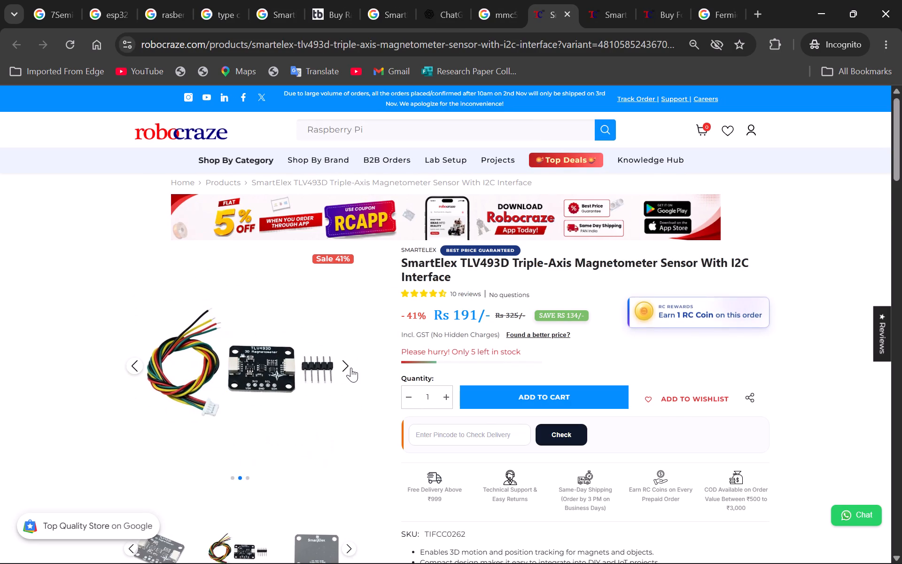
left_click(351, 368)
left_click(351, 368)
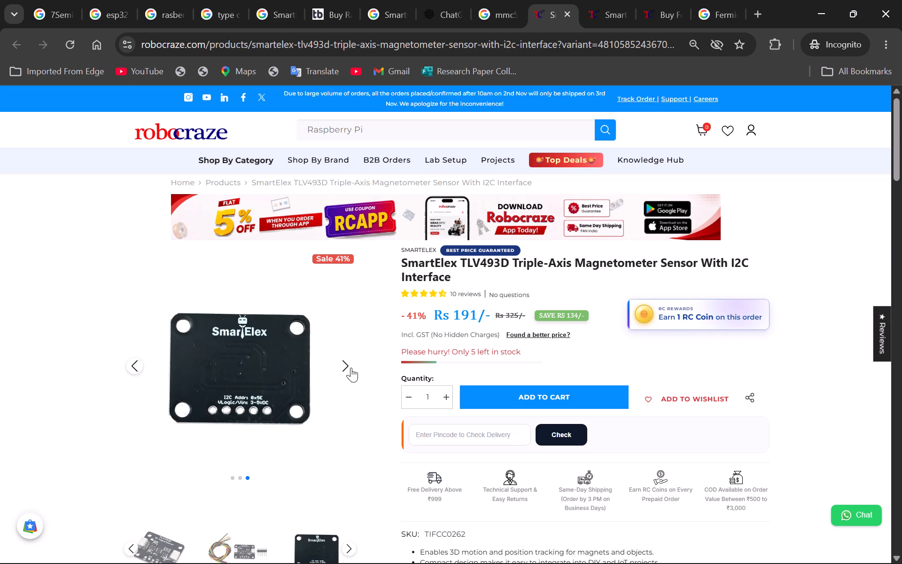
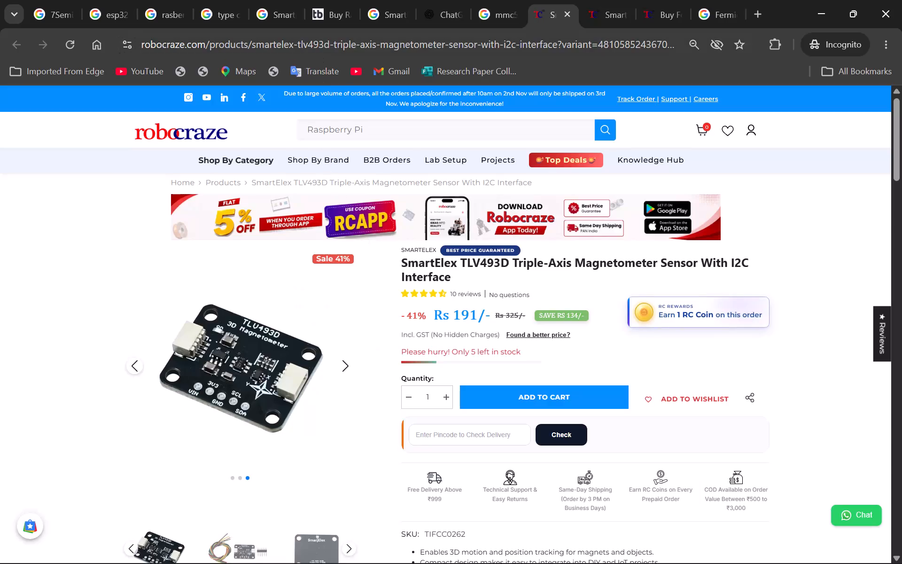
Search Google for "7semi mmc5983" and open the 7Semi MMC5983MA 3-axis mini magnetometer product on Robocraze.
left_click(319, 47)
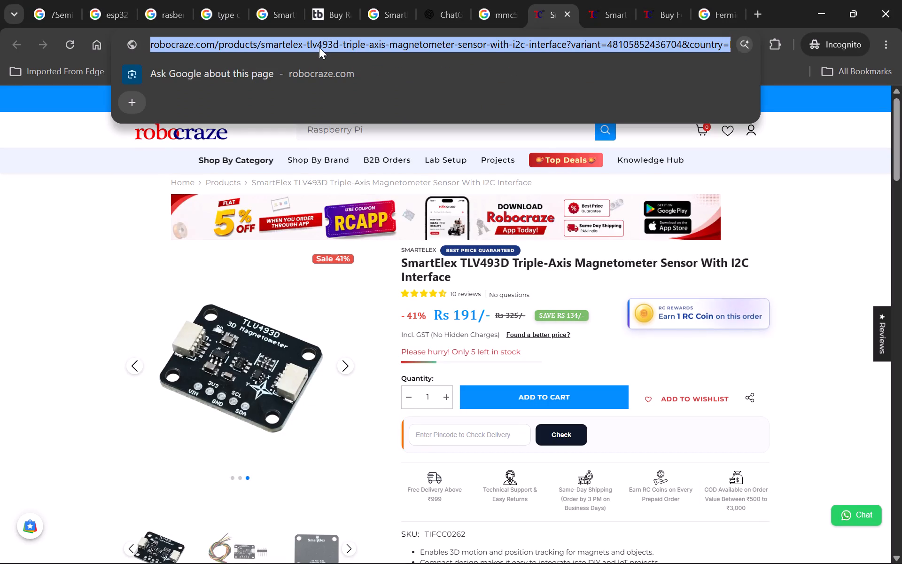
key("7")
type("semi mmc")
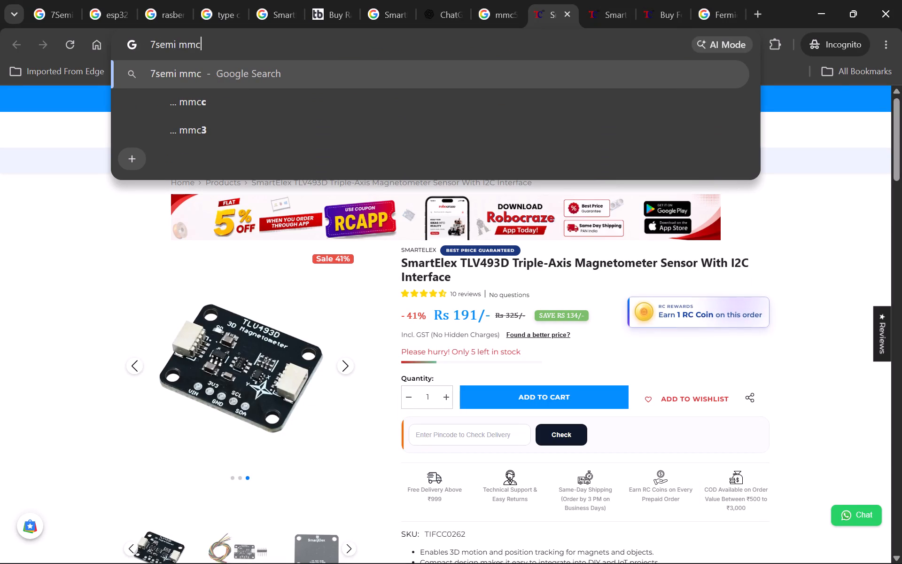
key("5")
key("9")
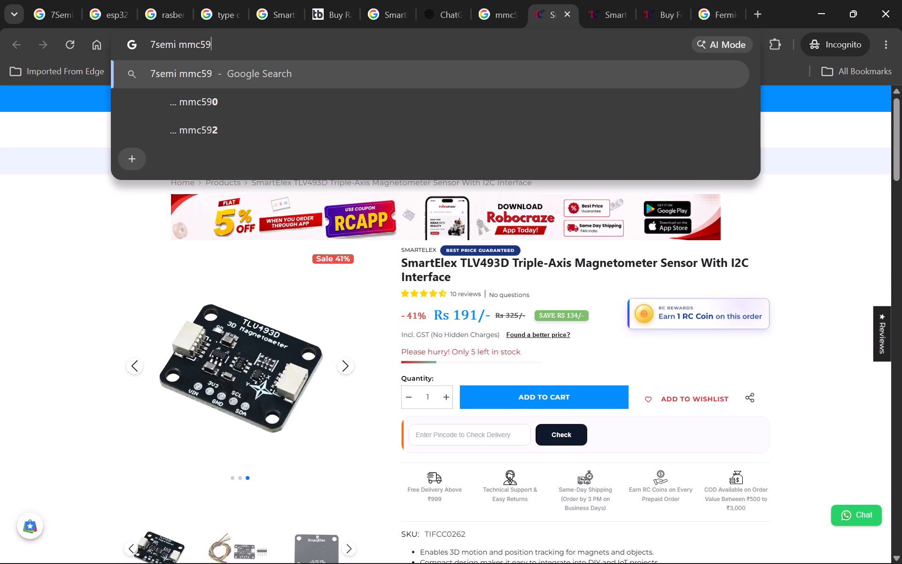
type("83")
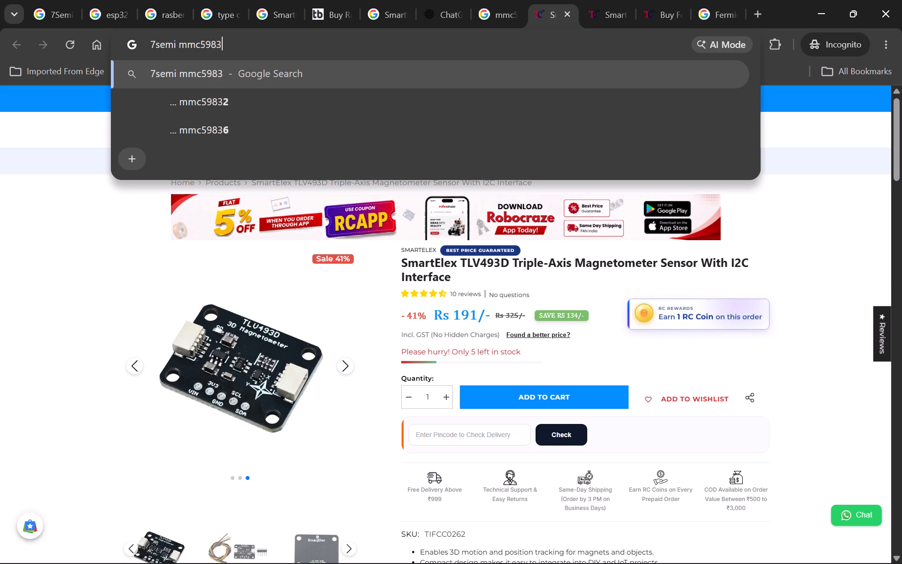
key("Return")
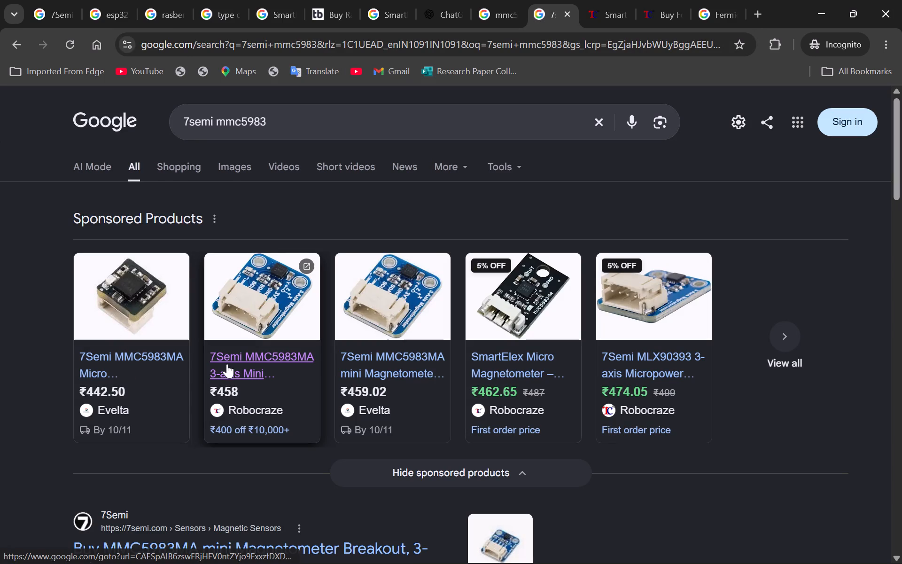
left_click(266, 355)
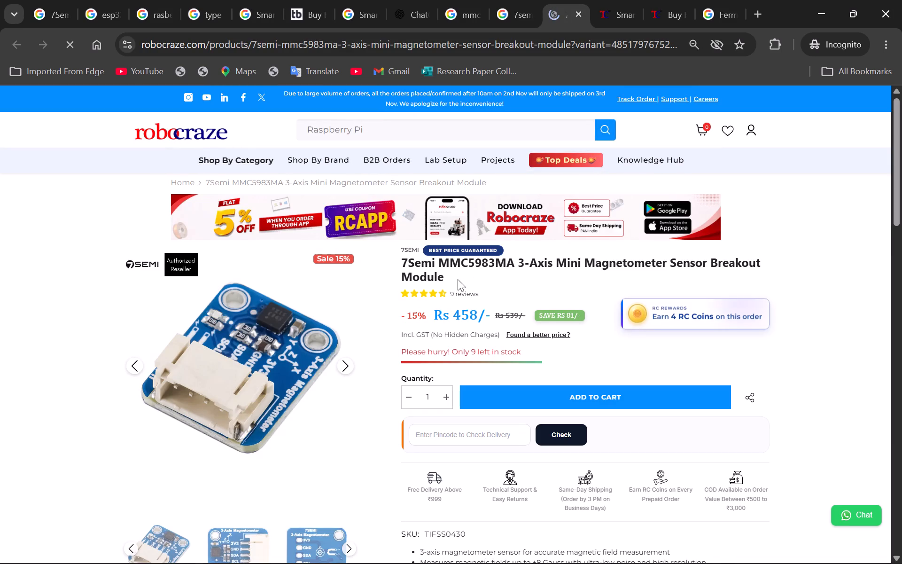
Copy the 7Semi MMC5983MA magnetometer's product title and add it to the Document1 budget list in Word with "=550", below the GPS NEO-7M entry.
left_click_drag(447, 277, 401, 266)
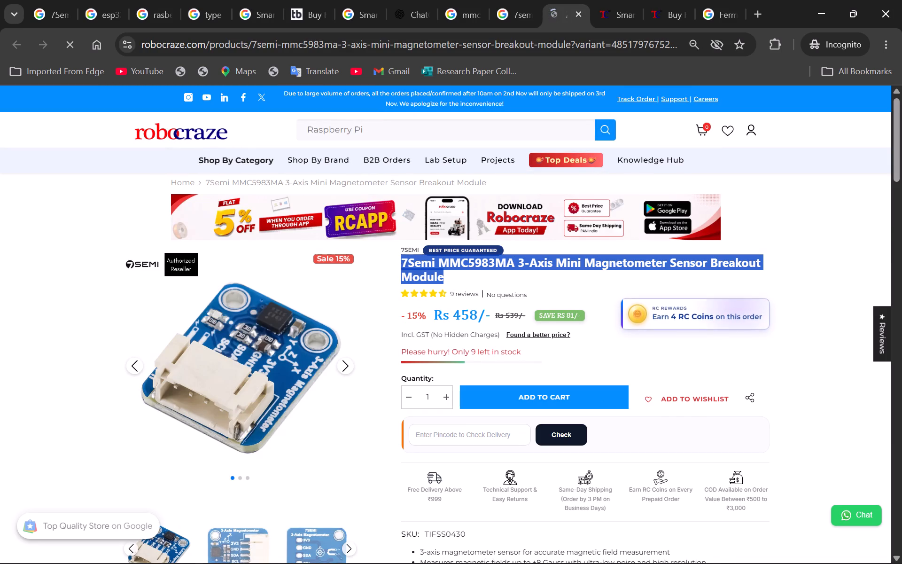
left_click_drag(401, 266, 398, 267)
left_click(342, 368)
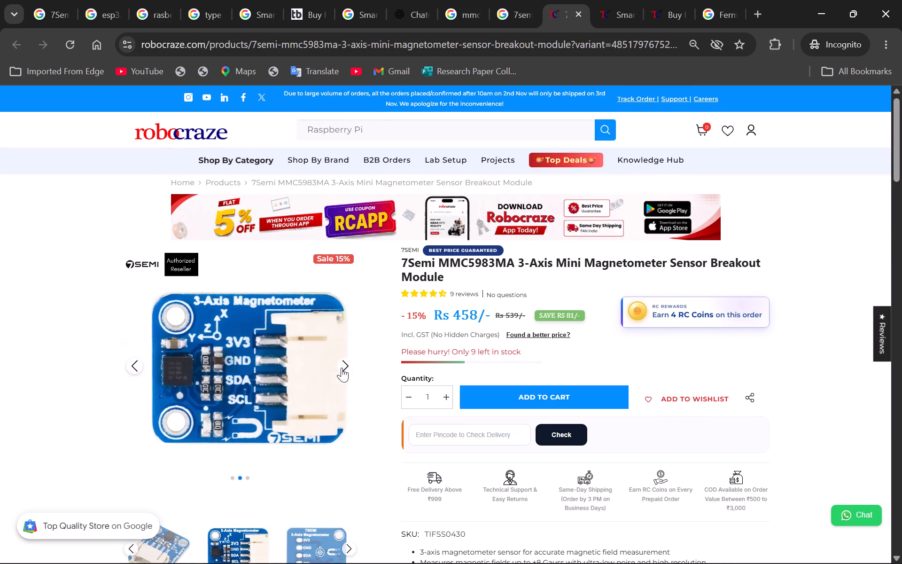
left_click_drag(442, 279, 406, 271)
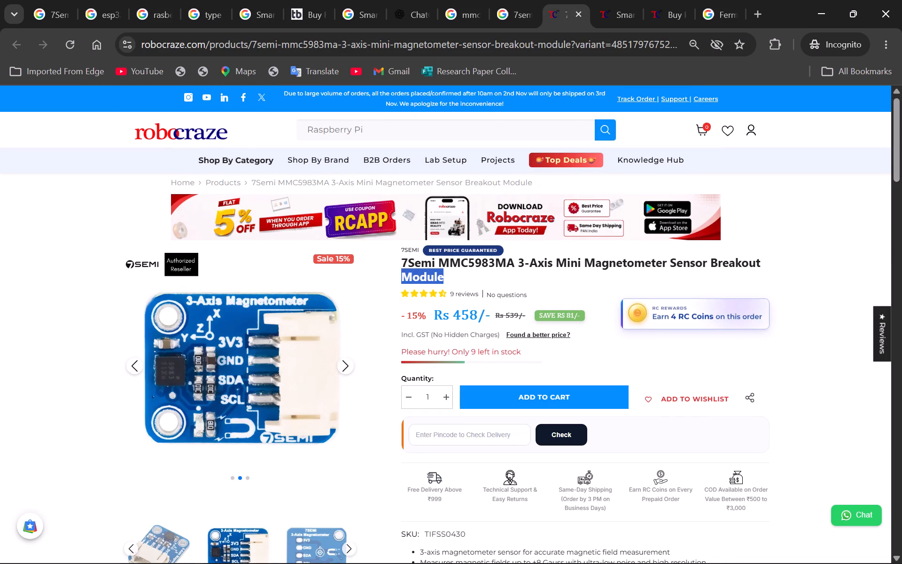
left_click_drag(406, 271, 395, 267)
key("ctrl+c")
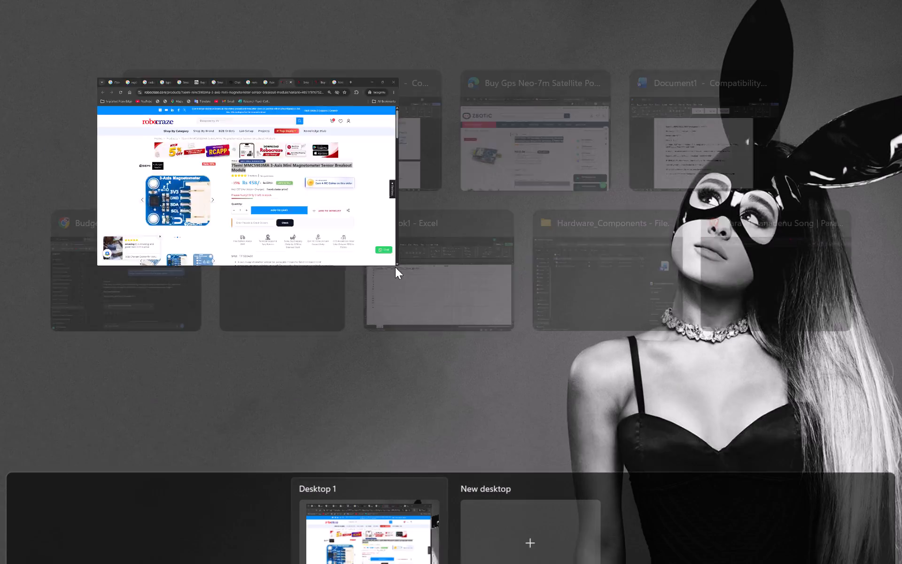
left_click(688, 137)
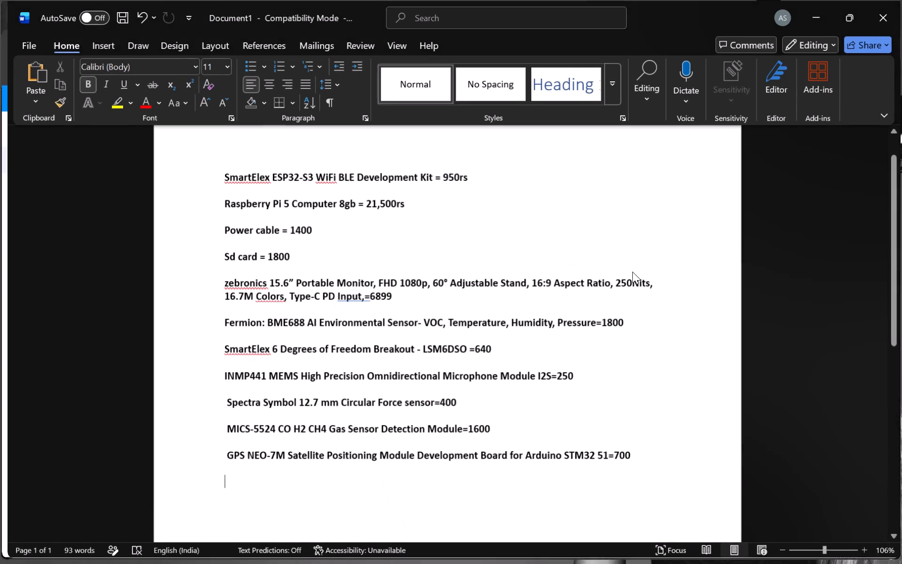
key("ctrl+v")
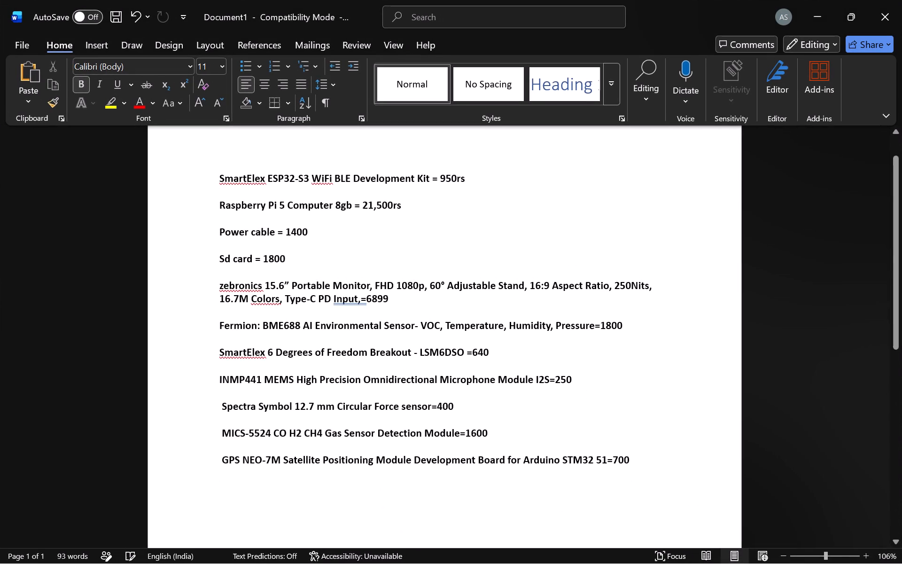
key("equal")
type("550")
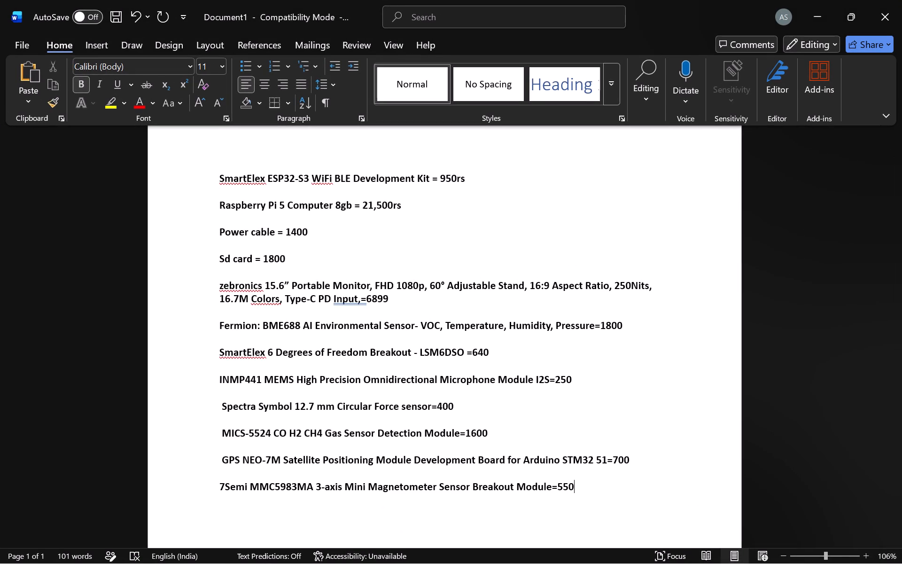
key("Return")
scroll(476, 413, "down", 1)
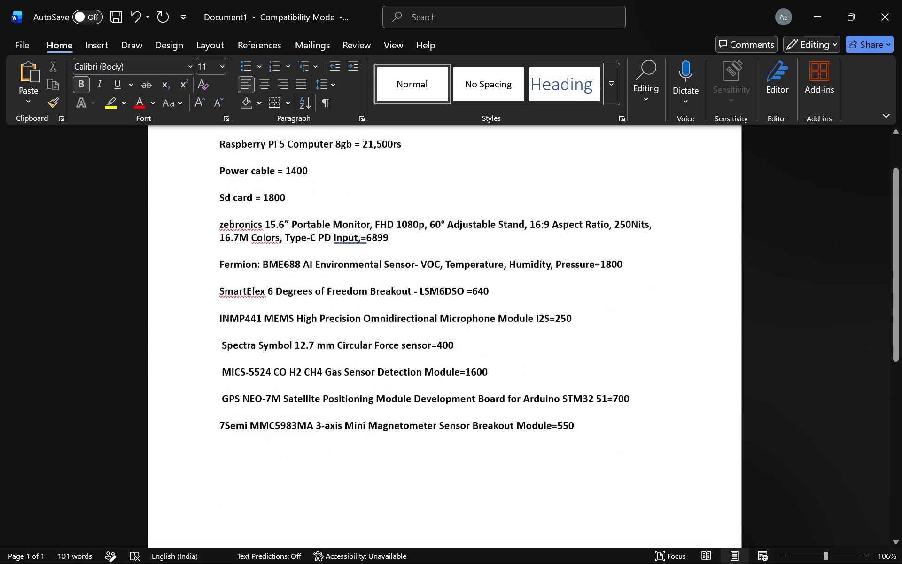
scroll(476, 413, "down", 1)
key("Return")
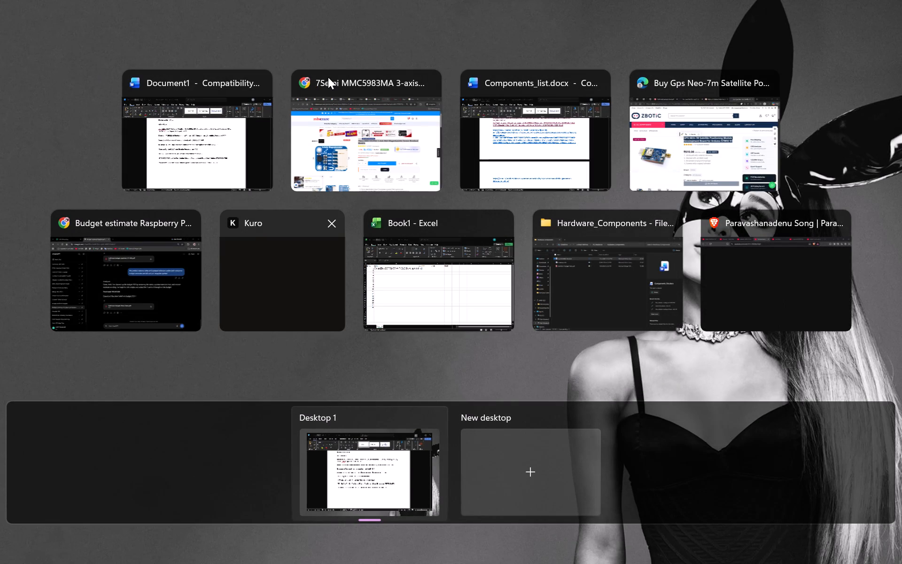
Switch to Edge and copy the component name "RYLR998 LoRa modules" from the table in SafeTrack_Budget_Final.pdf.
left_click(637, 133)
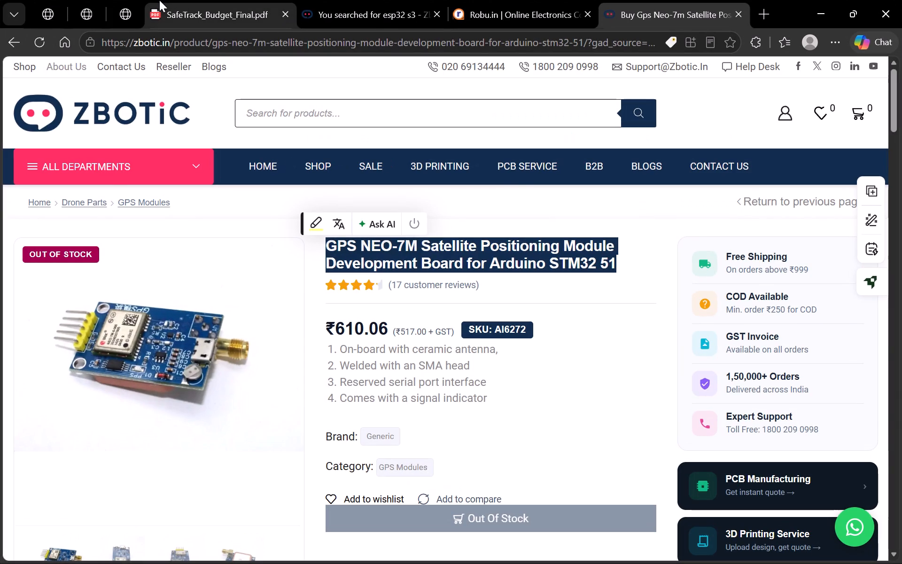
left_click(159, 0)
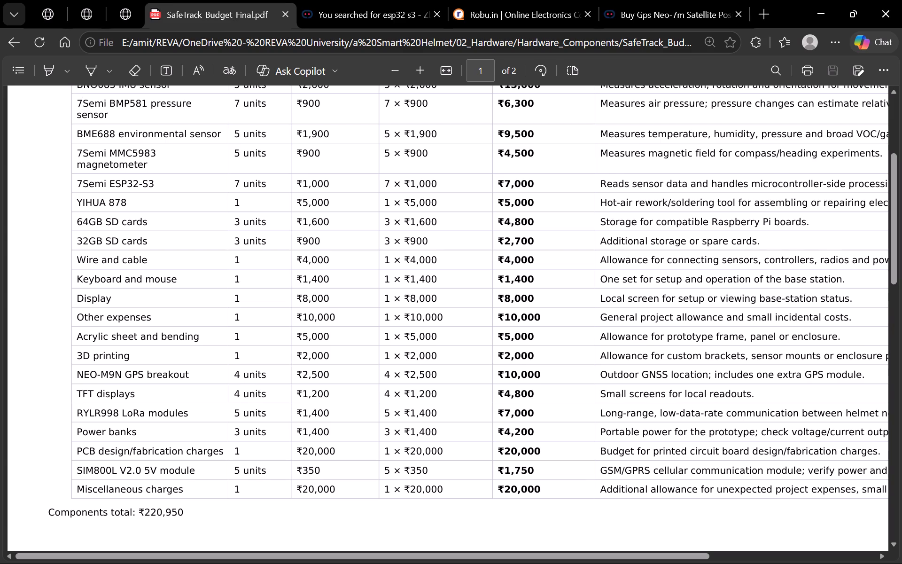
scroll(113, 349, "down", 1)
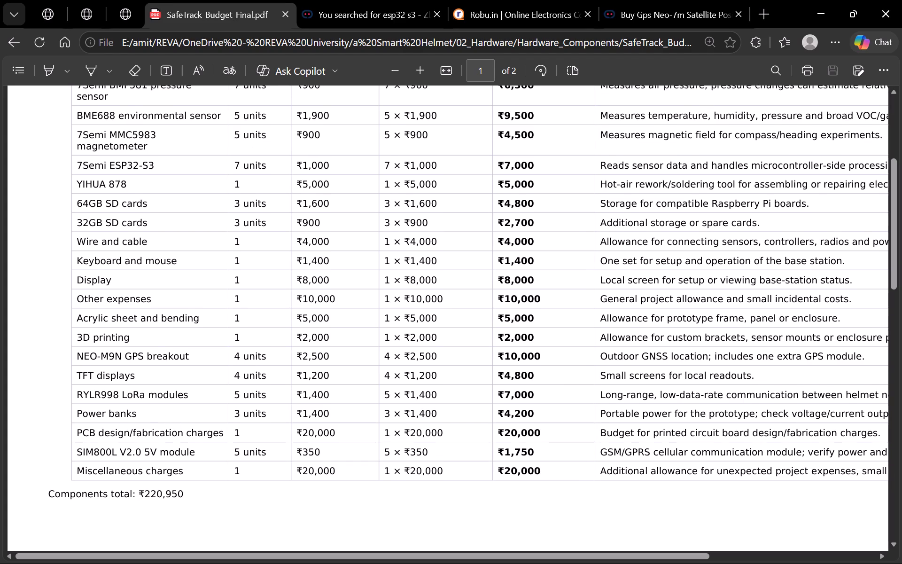
left_click_drag(188, 394, 61, 407)
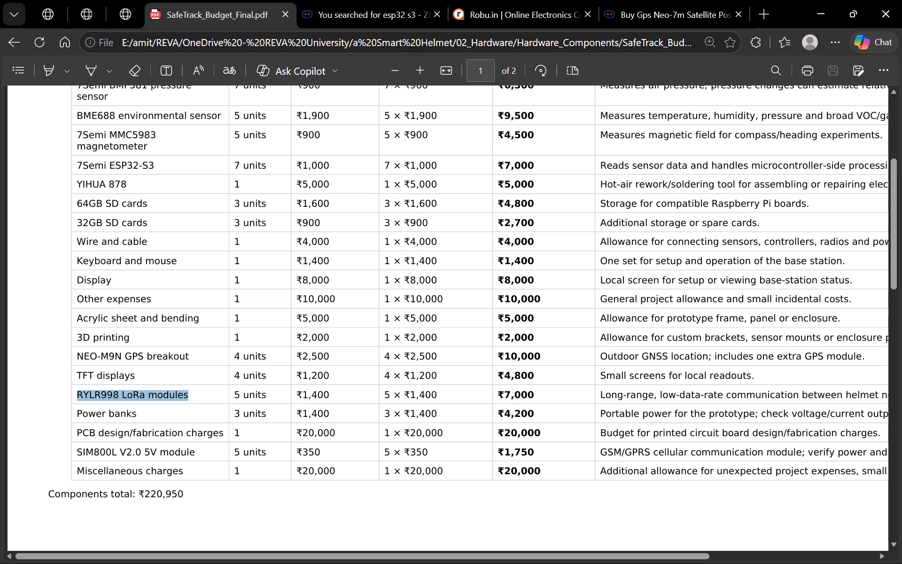
left_click_drag(61, 407, 64, 395)
key("ctrl+c")
Switch to Chrome, search Google for "RYLR998 LoRa modules", and open the Reyax RYLR998 product from ElectroPi.in.
left_click(524, 117)
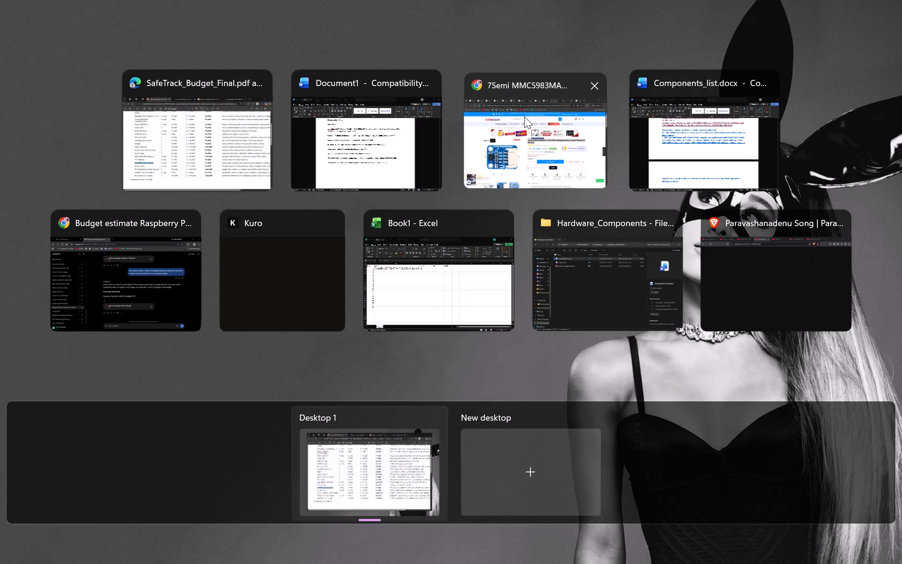
left_click(453, 39)
key("ctrl+v")
key("space")
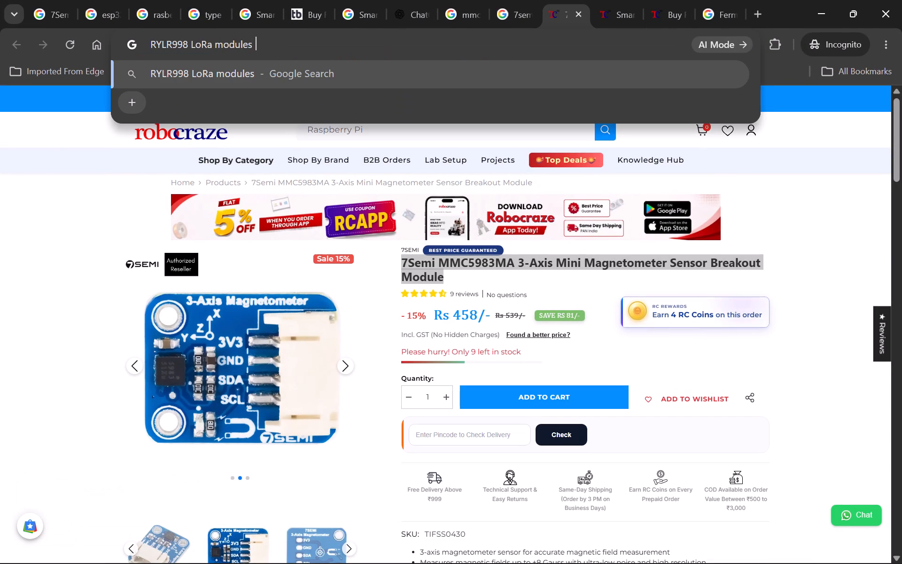
key("Return")
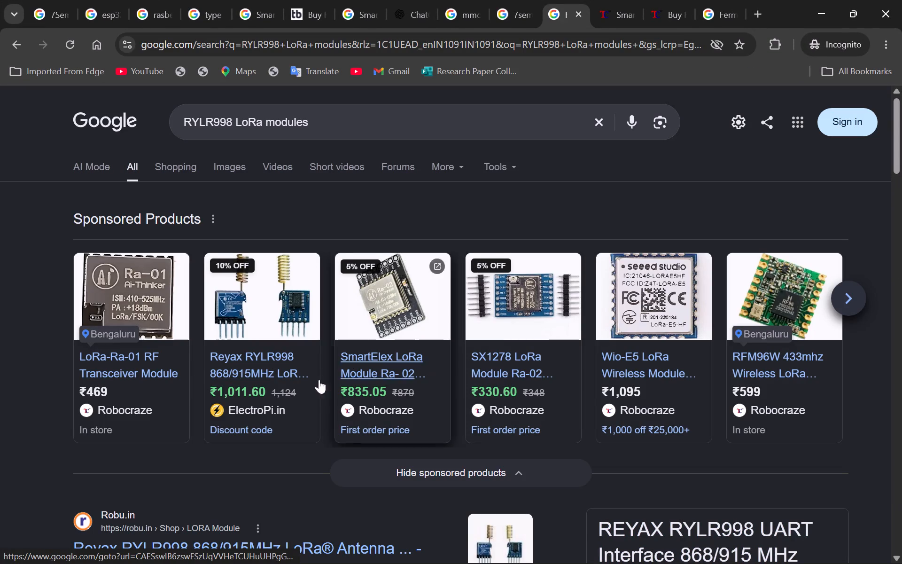
left_click(242, 372)
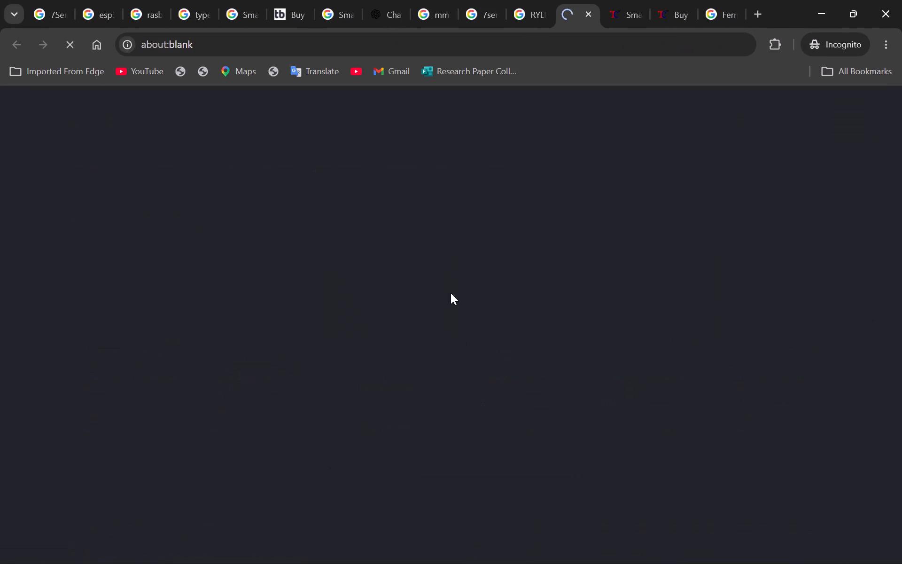
Copy the Reyax RYLR998 LoRa transceiver's product title and add it to Document1 in Word with "=1500", below the 7Semi magnetometer entry.
scroll(290, 327, "down", 1)
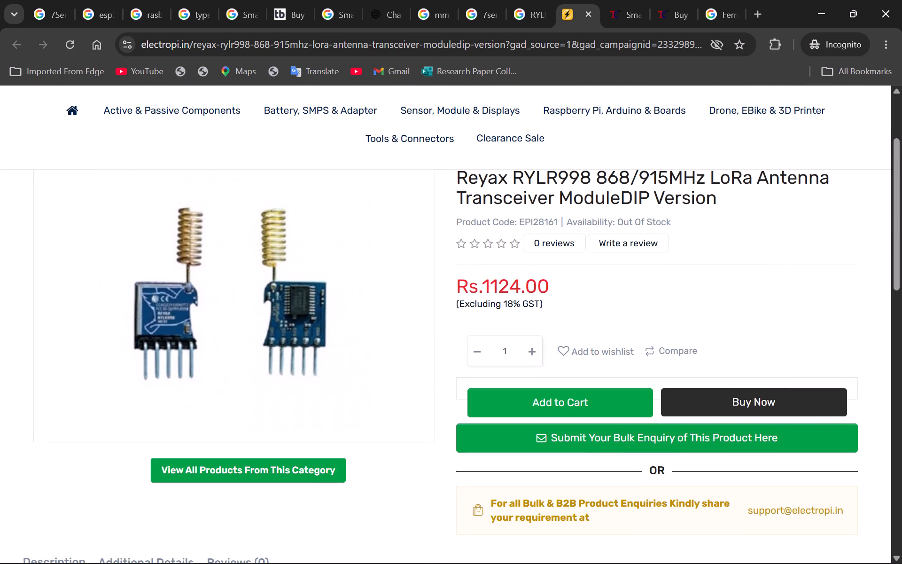
left_click_drag(718, 200, 524, 177)
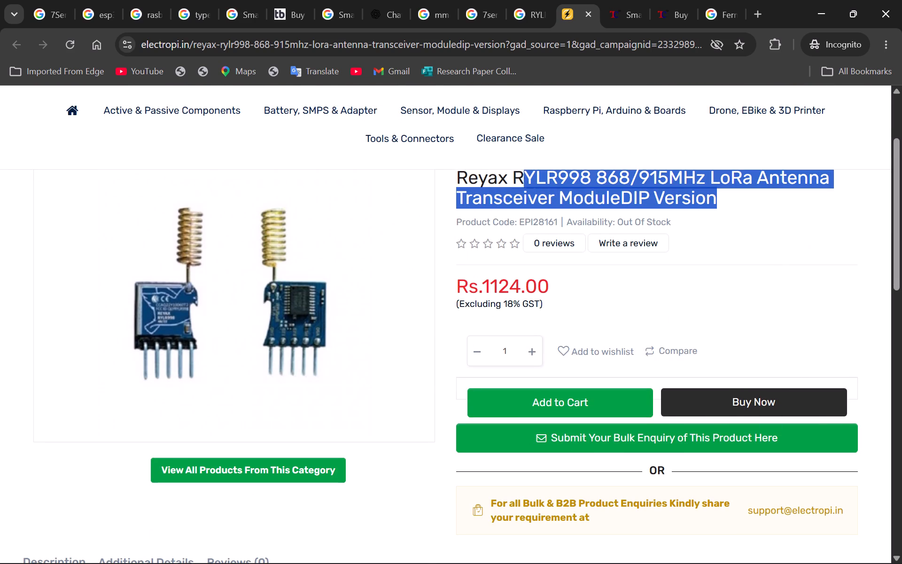
left_click_drag(524, 177, 453, 182)
key("ctrl+c")
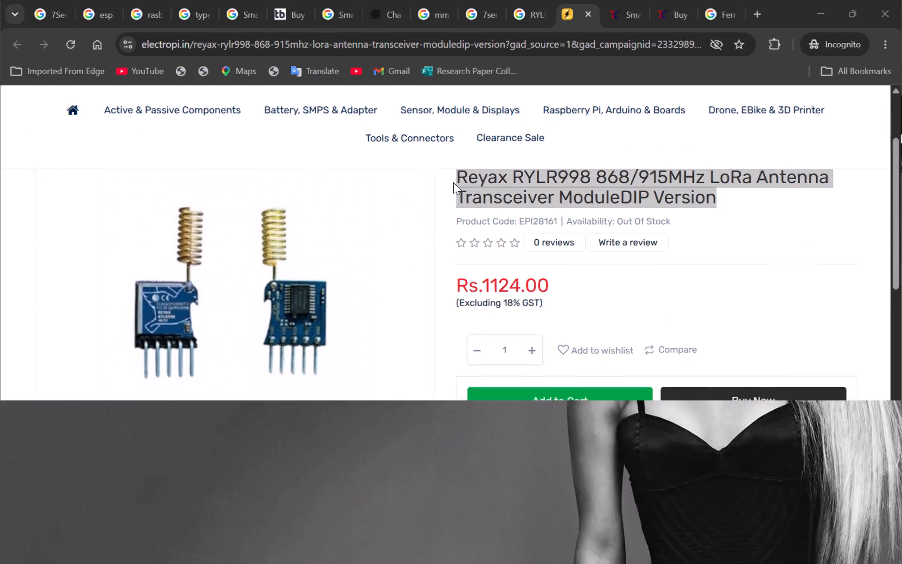
left_click(518, 157)
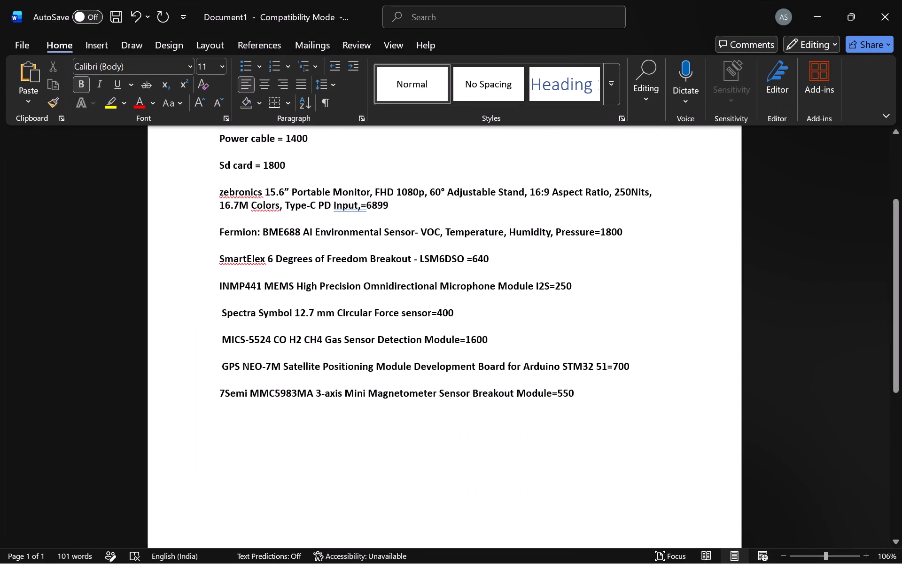
key("ctrl+v")
key("BackSpace")
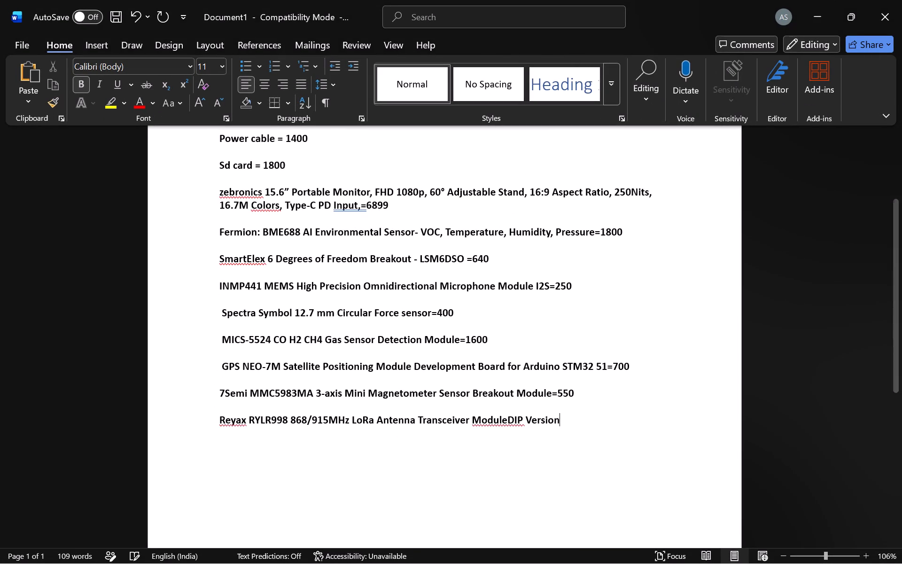
type("=1500")
key("Return")
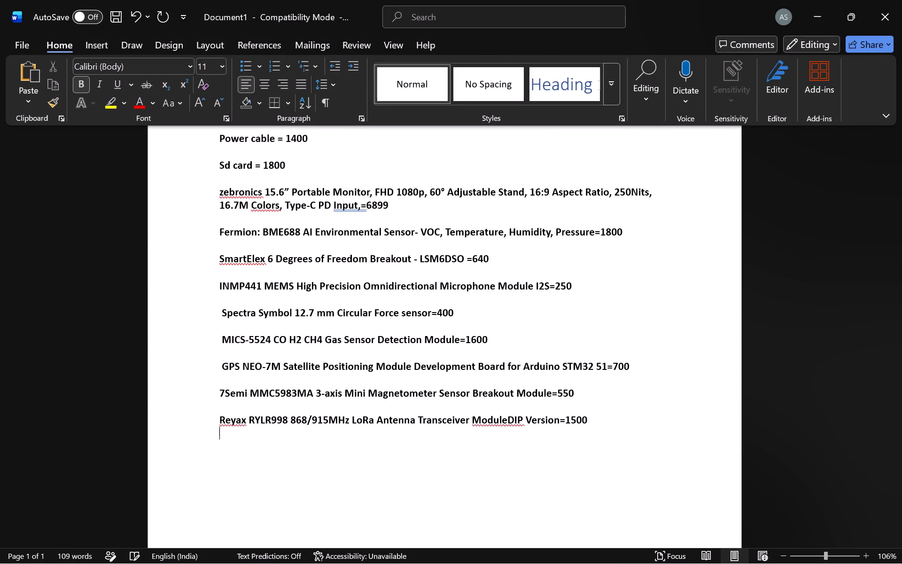
key("backslash")
key("BackSpace")
key("Return")
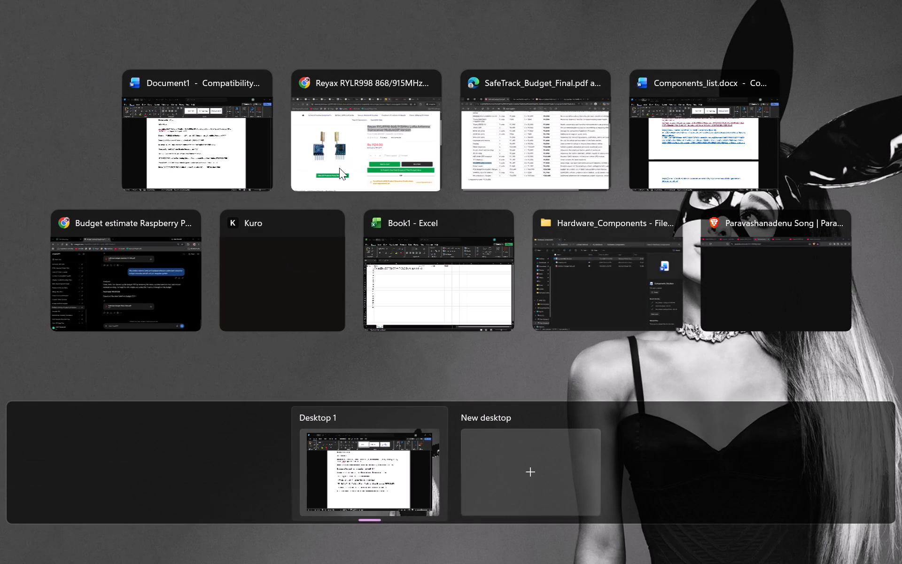
Switch to Edge and copy the component name "SIM800L V2.0 5V module" from the table in SafeTrack_Budget_Final.pdf.
left_click(489, 157)
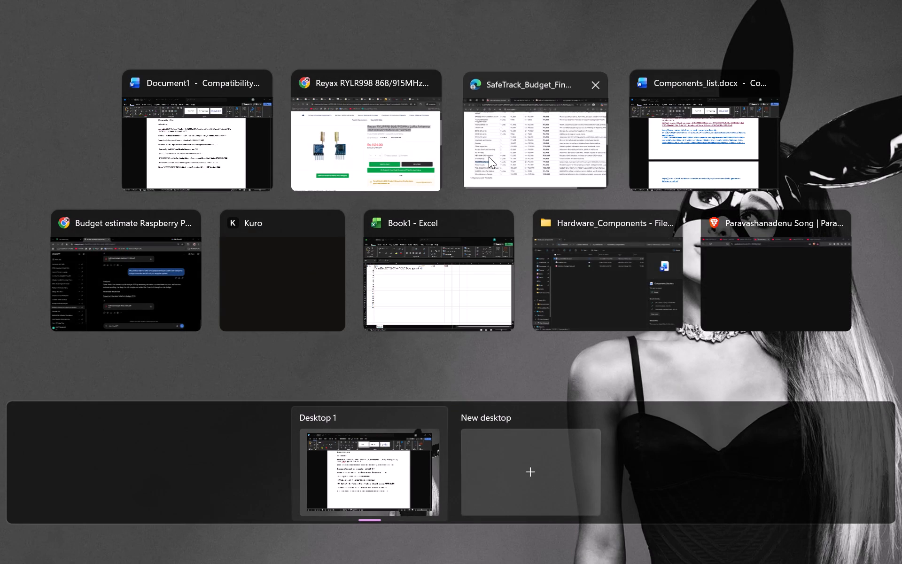
scroll(221, 404, "down", 1)
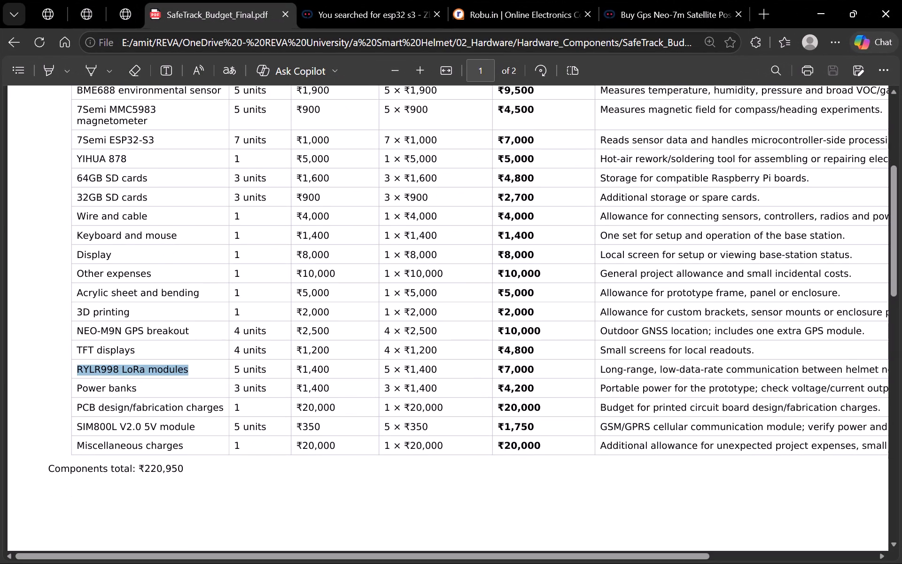
left_click_drag(196, 428, 60, 418)
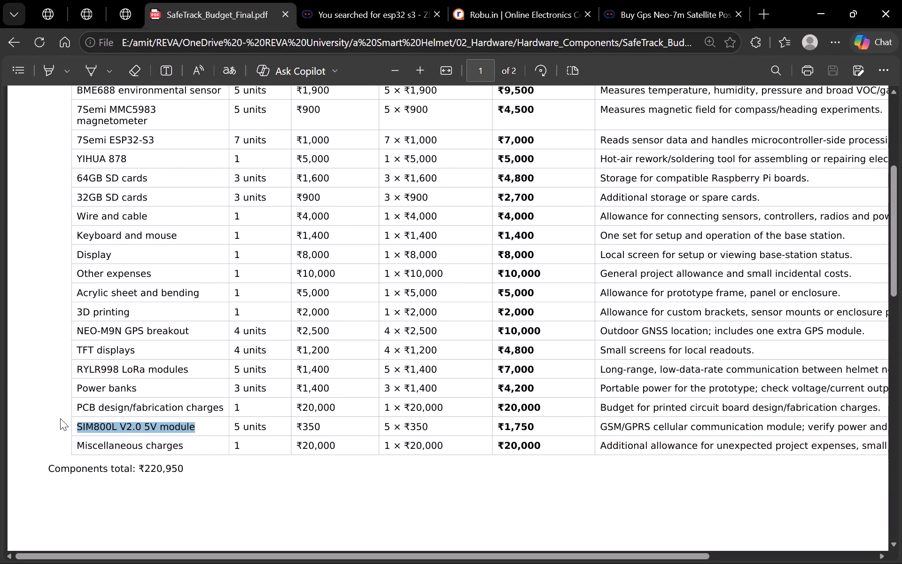
key("ctrl+c")
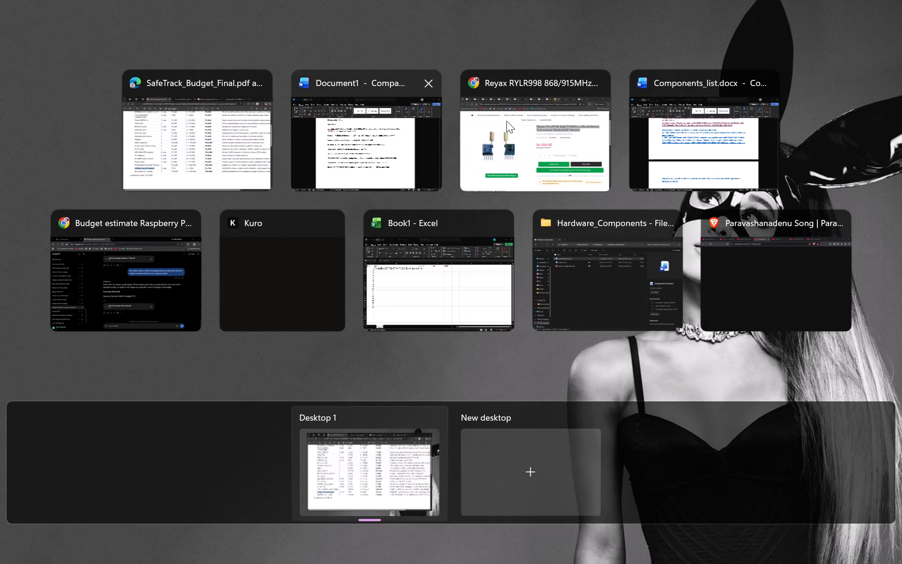
Switch to Chrome, search Google for "SIM800L V2.0 5V module", and open the SIM800L GSM GPRS Wireless V2 Module with Antenna from Robocraze.
left_click(513, 121)
left_click(424, 52)
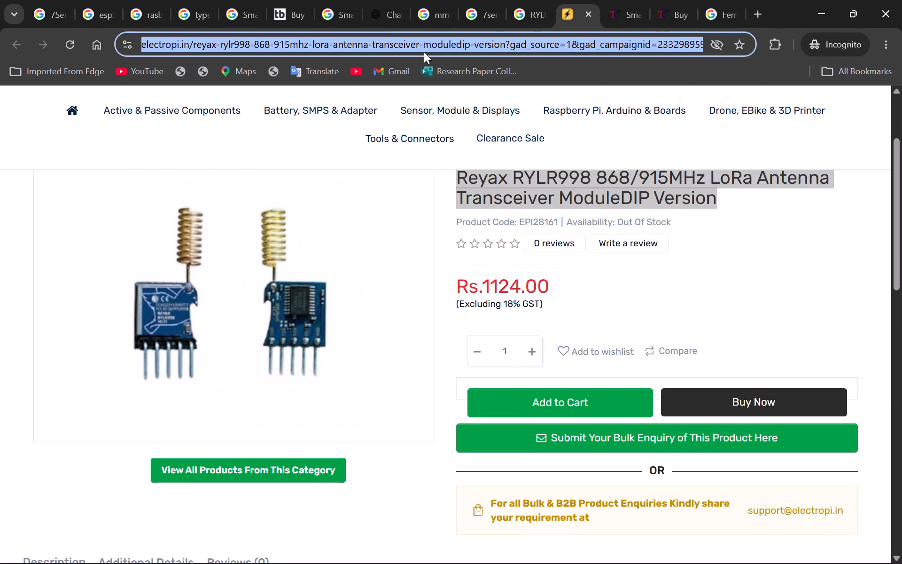
key("ctrl+v")
key("Return")
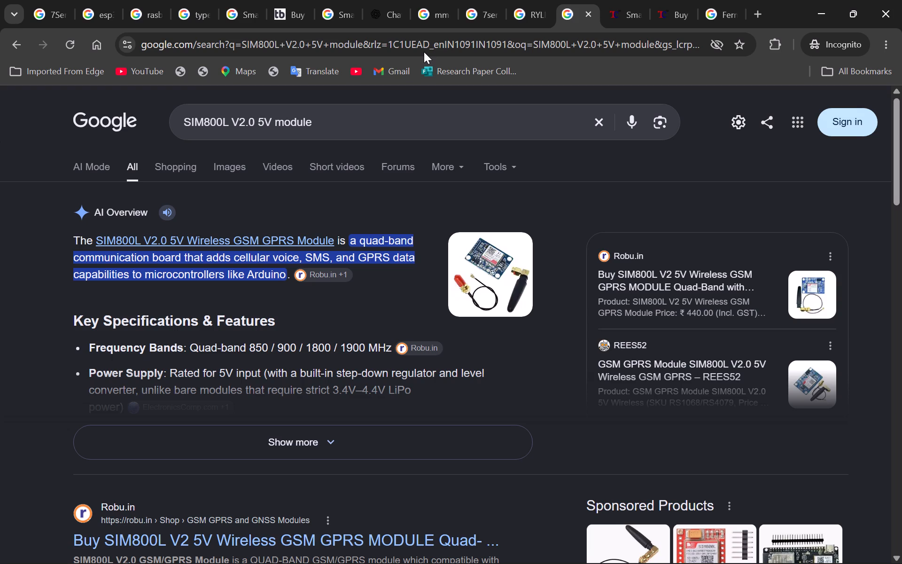
scroll(343, 193, "down", 1)
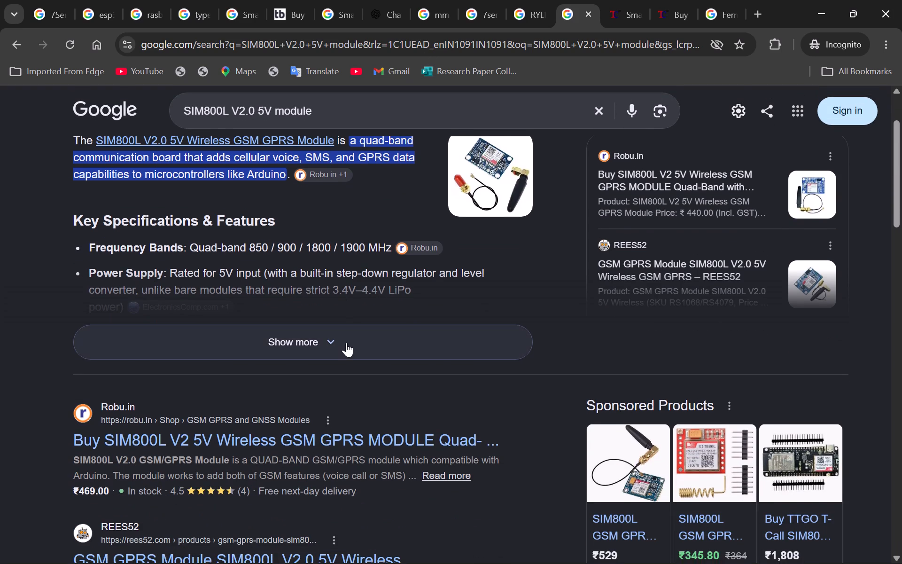
scroll(346, 343, "down", 1)
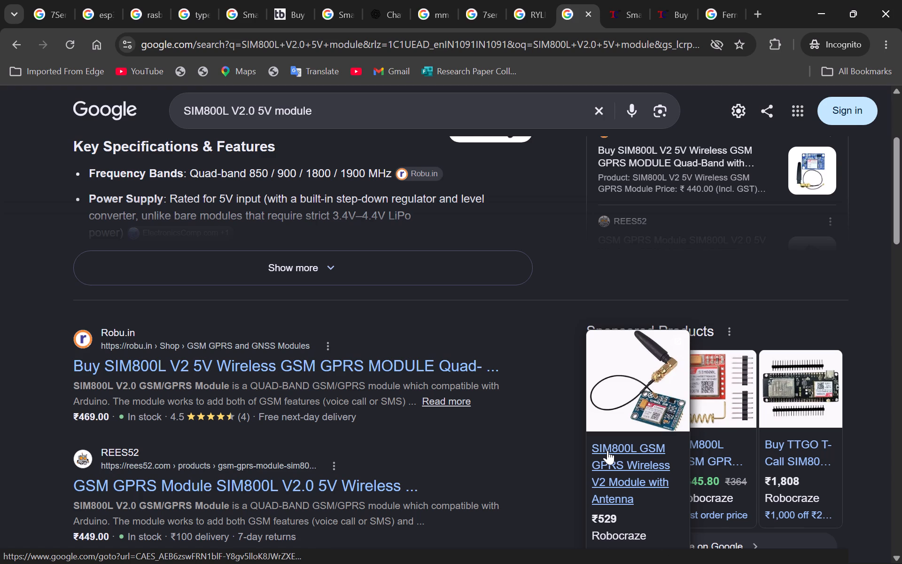
left_click(607, 450)
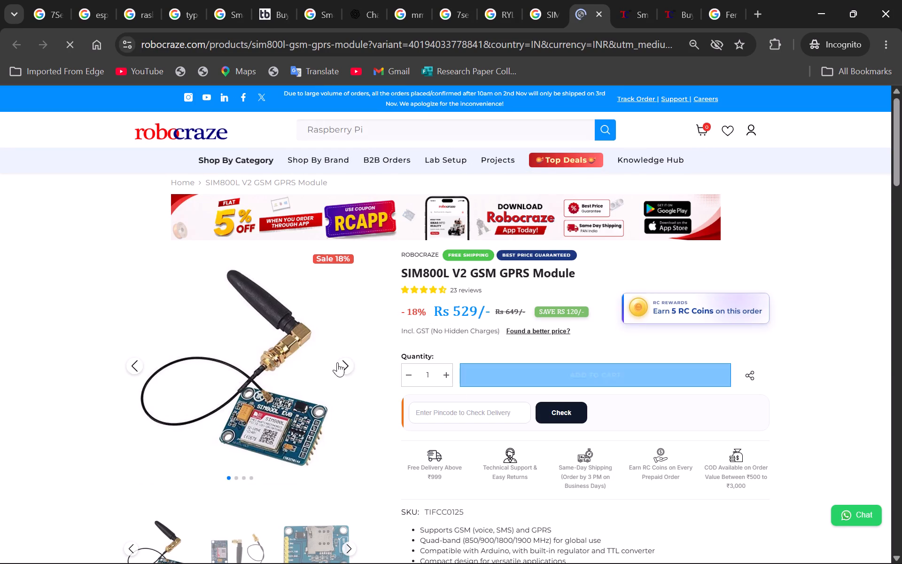
Examine the product photos and page details of the SIM800L V2 GSM GPRS Module on Robocraze.
left_click(341, 360)
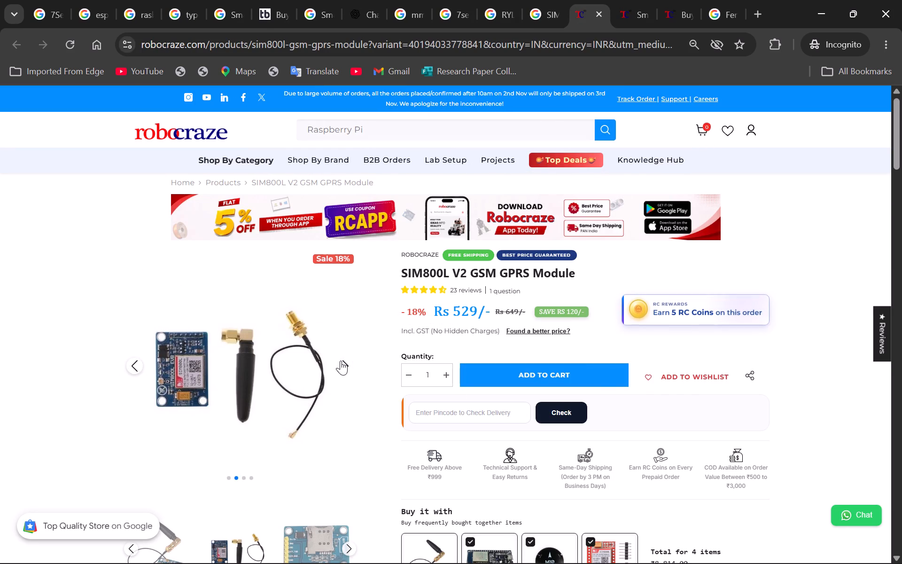
left_click(341, 360)
left_click(341, 360)
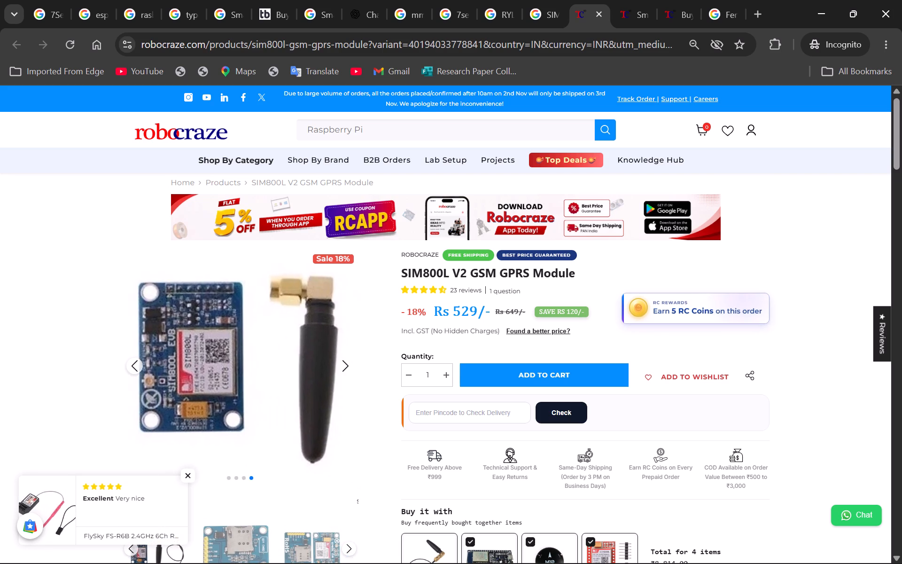
left_click(187, 476)
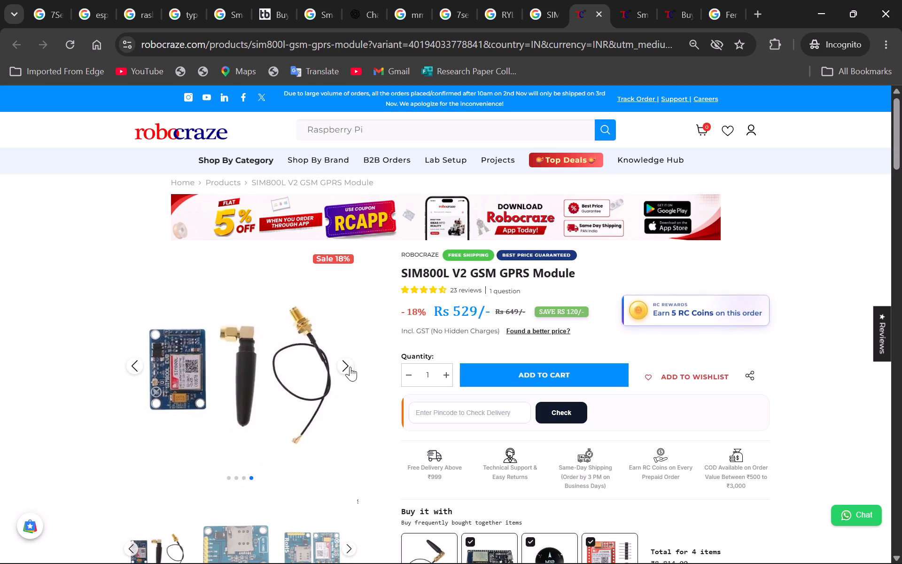
left_click(350, 367)
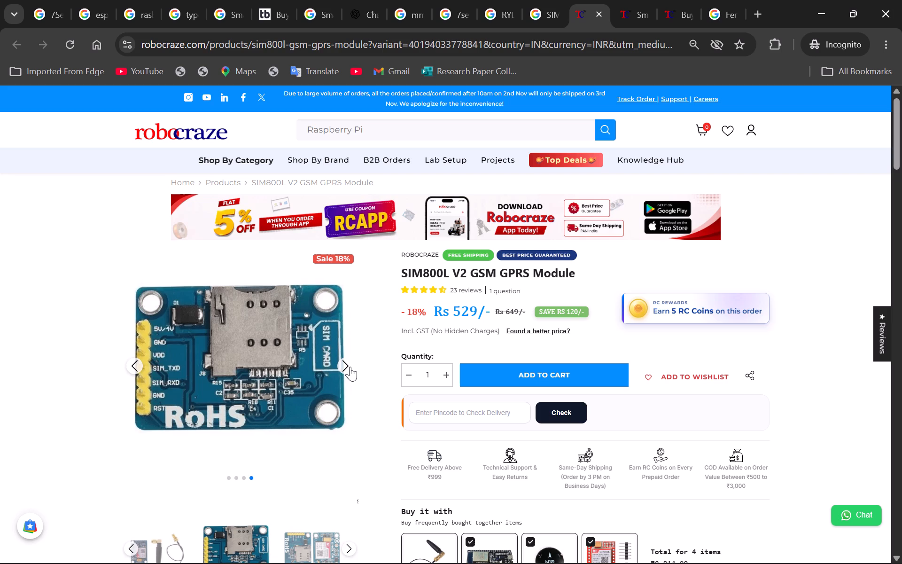
left_click(350, 367)
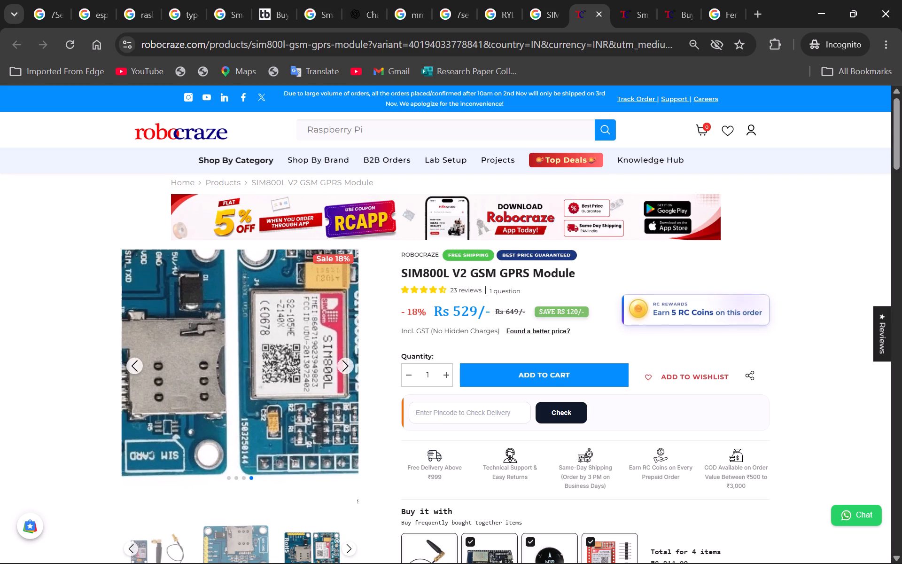
scroll(288, 435, "down", 1)
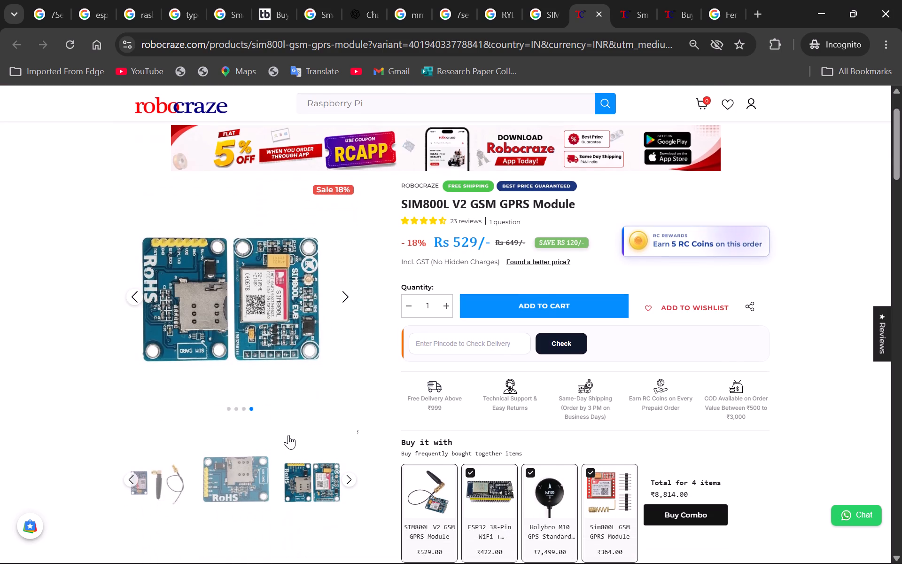
scroll(288, 435, "down", 2)
scroll(288, 435, "up", 4)
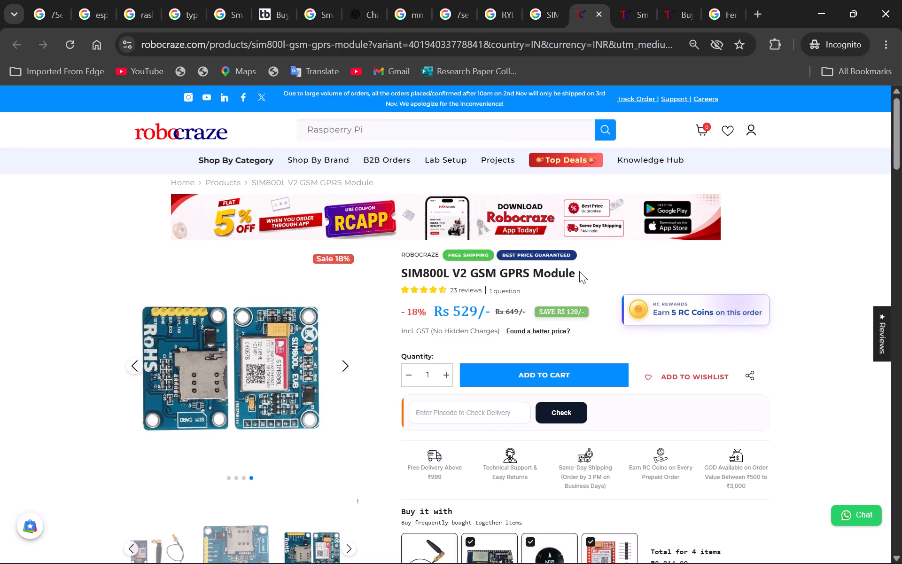
Copy the product title "SIM800L V2 GSM GPRS Module" and add it to Document1 in Word with "=660", below the Reyax entry.
left_click_drag(579, 271, 401, 274)
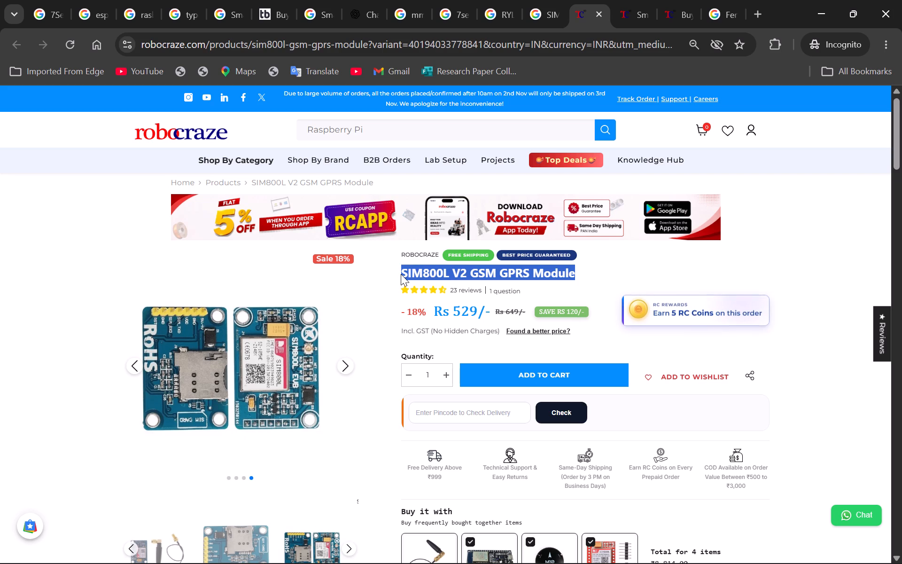
key("ctrl+c")
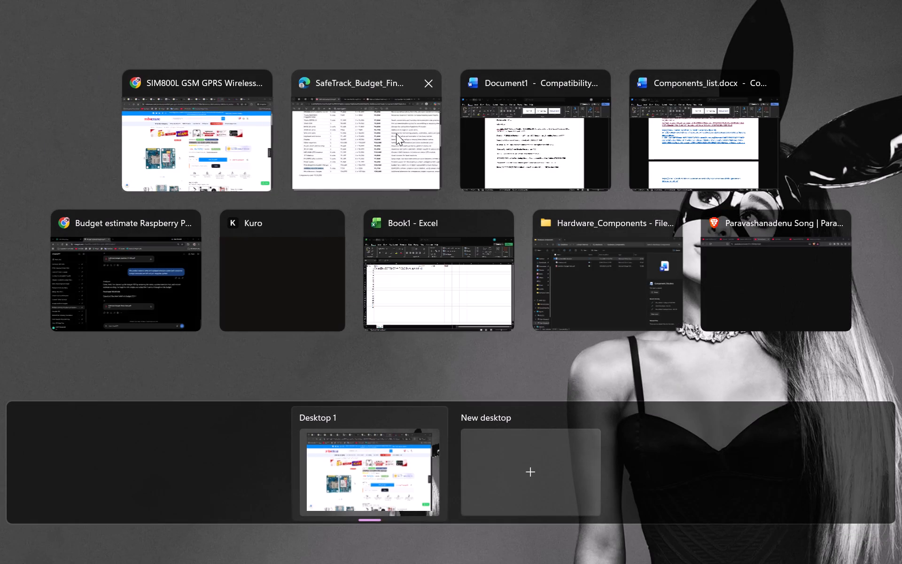
left_click(396, 133)
left_click(493, 139)
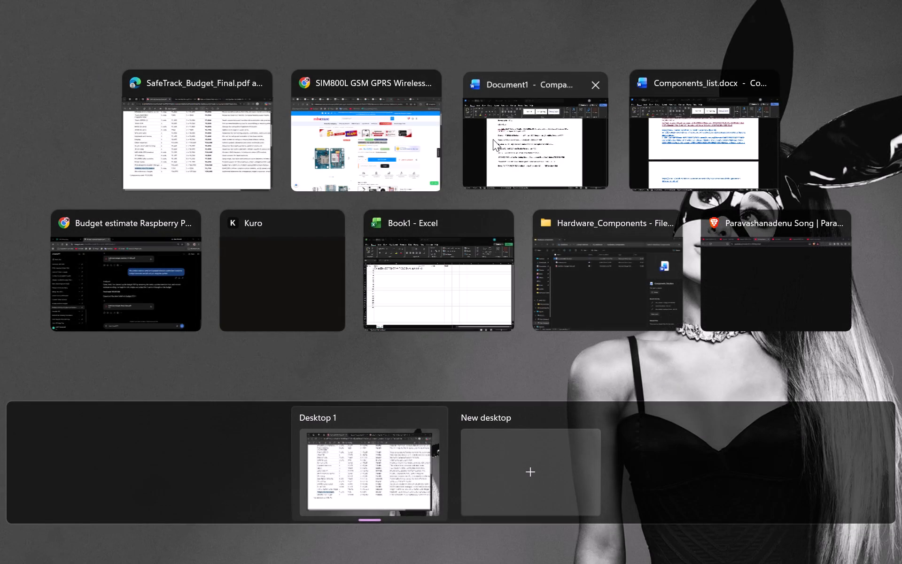
key("ctrl+v")
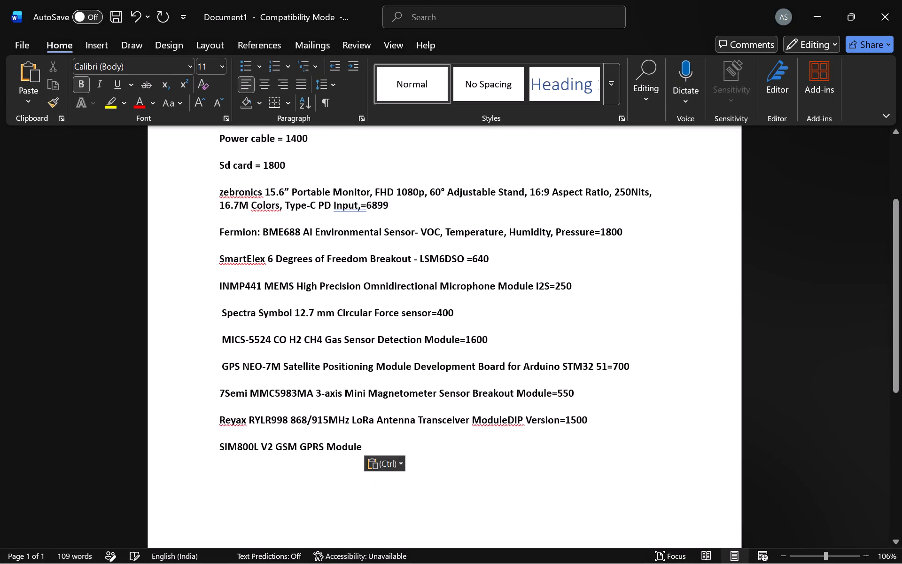
key("equal")
type("600")
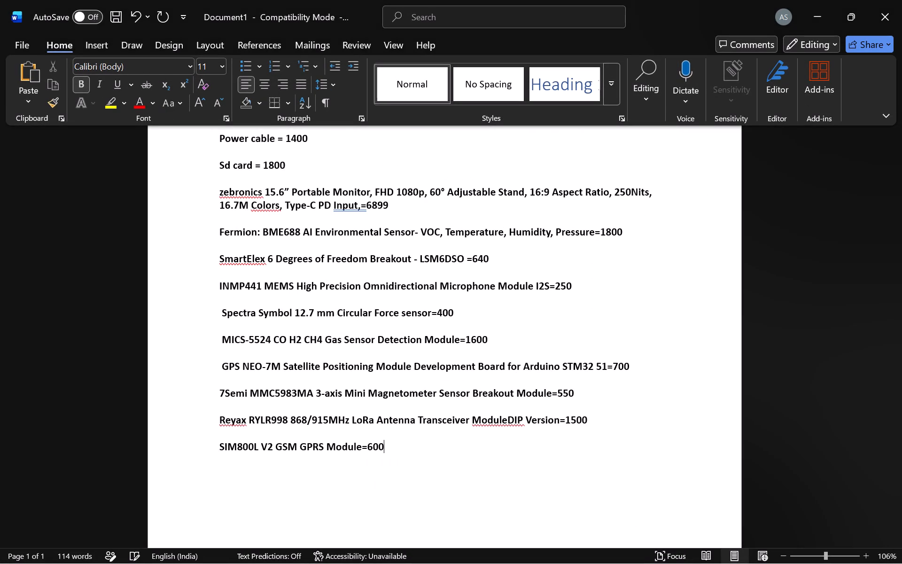
key("BackSpace")
key("BackSpace")
type("60")
key("Return")
key("Return")
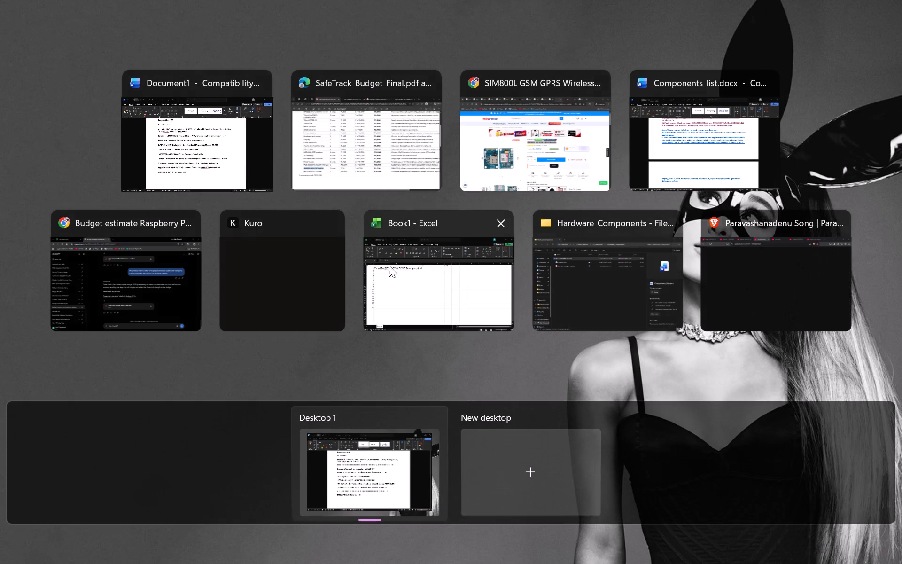
Switch to Edge and check the component table in SafeTrack_Budget_Final.pdf for components still missing from the list.
left_click(378, 177)
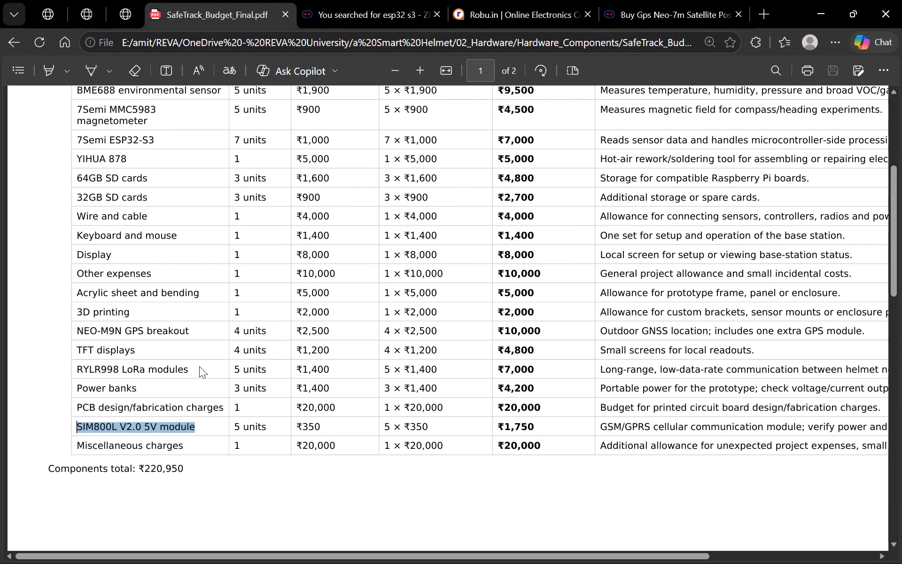
left_click(59, 336)
scroll(59, 336, "up", 1)
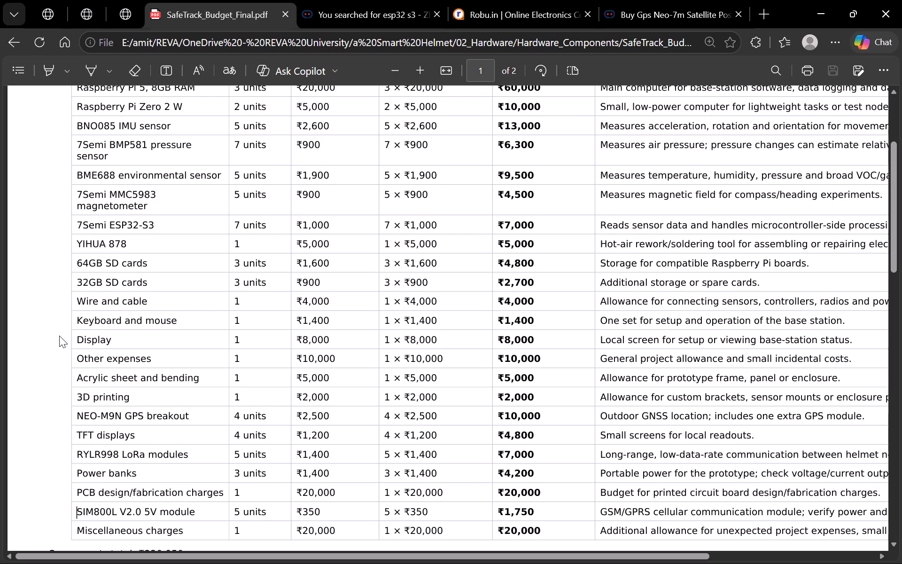
scroll(59, 336, "up", 1)
scroll(59, 336, "down", 1)
scroll(59, 336, "up", 1)
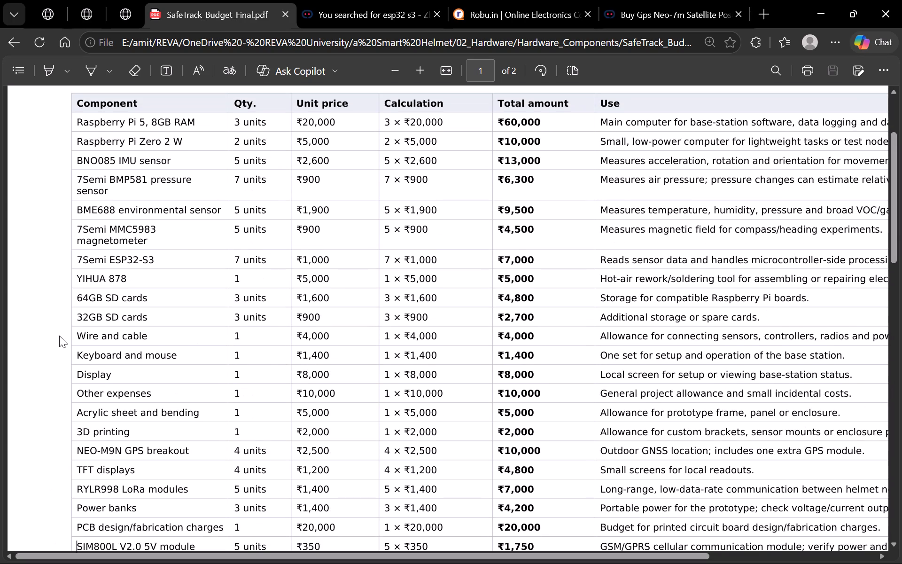
left_click(249, 120)
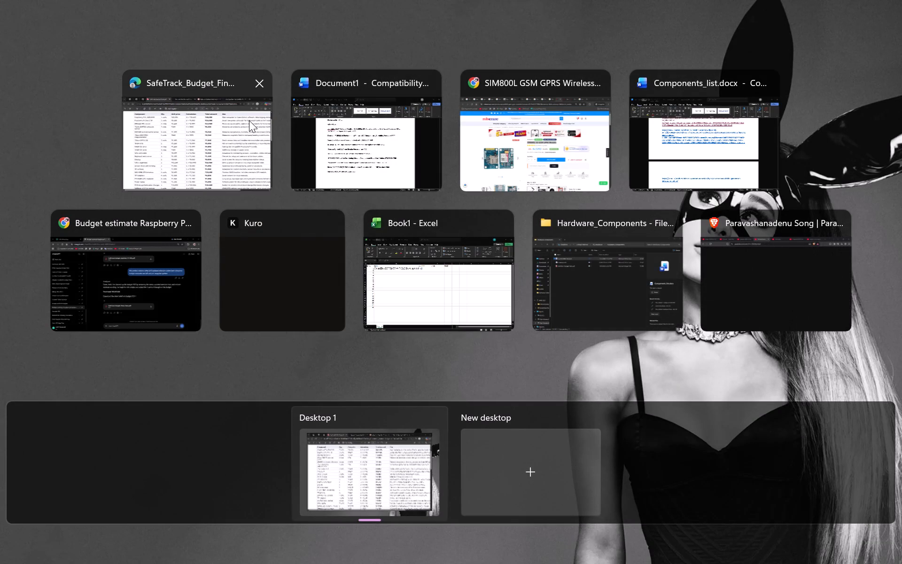
Switch to Chrome, search Robocraze for "tft display", and open the 1.8 Inch TFT LCD Module product.
left_click(548, 119)
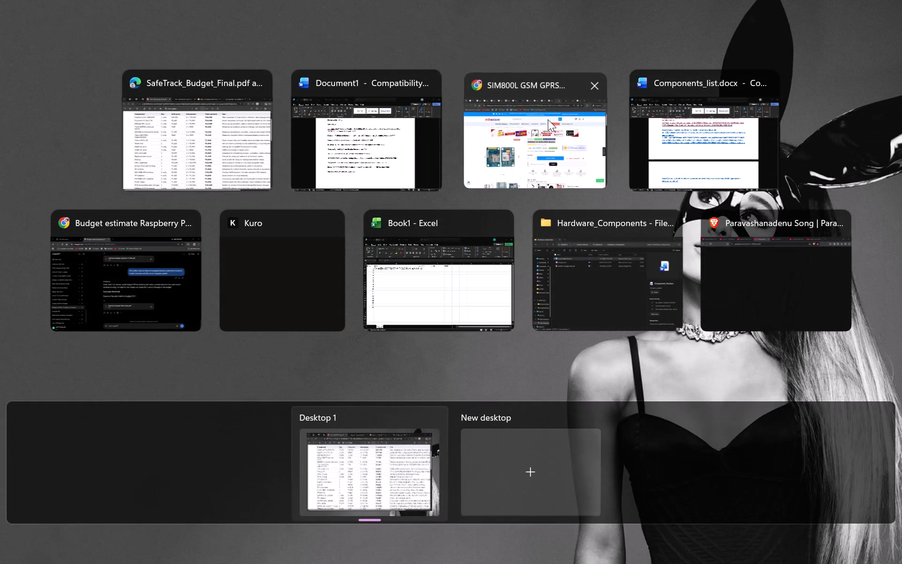
left_click(379, 123)
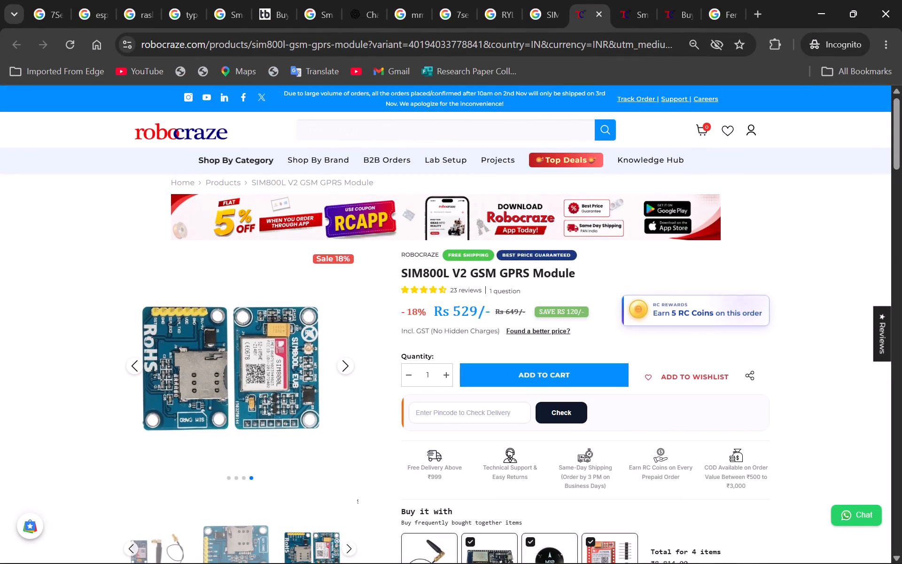
key("5")
key("BackSpace")
type("tft display")
key("Return")
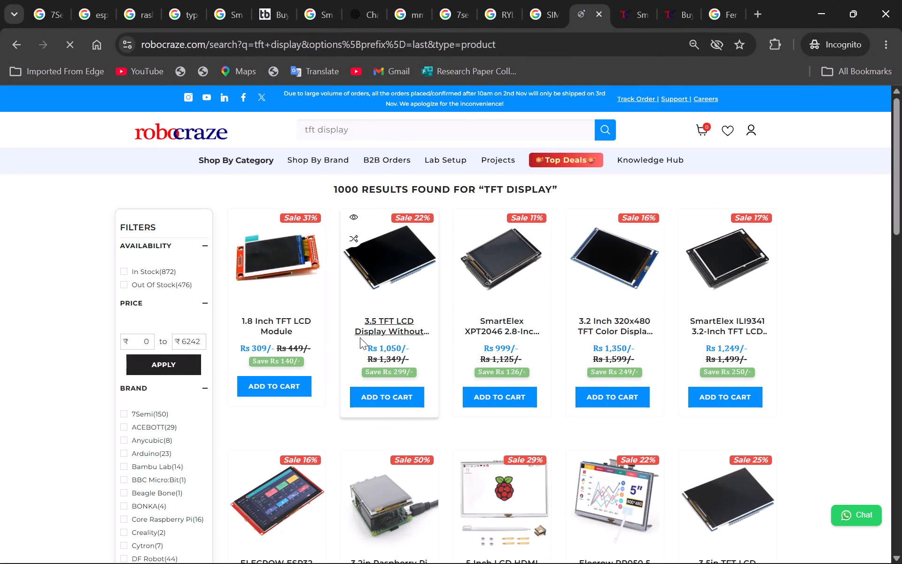
left_click(268, 324)
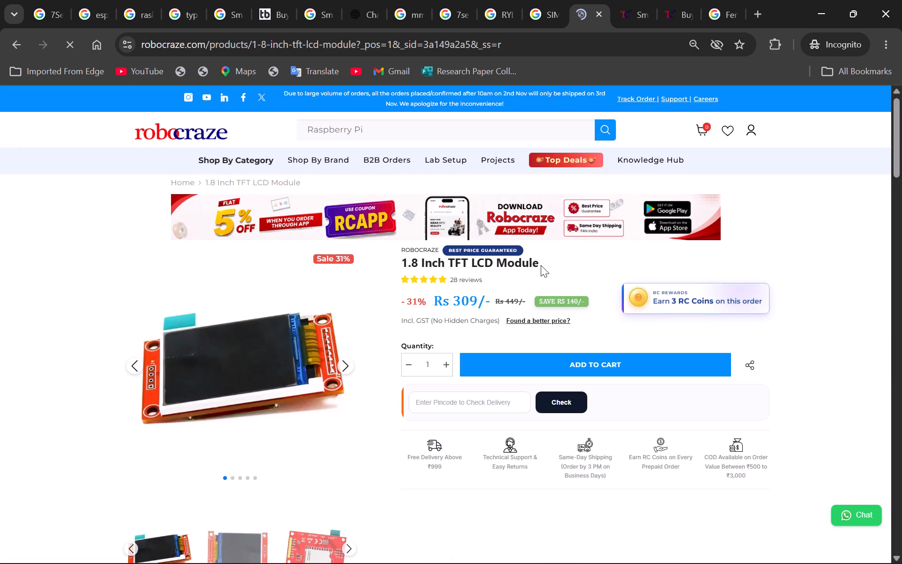
Copy the 1.8 Inch TFT LCD Module's title, add it to Document1 in Word with "=350" below the SIM800L entry, and review the list.
left_click_drag(540, 266, 395, 260)
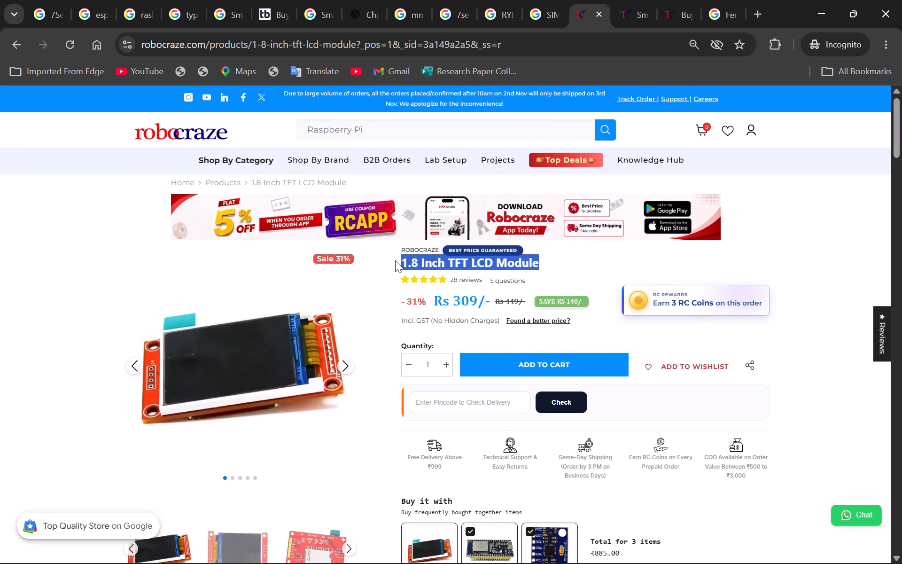
key("ctrl+c")
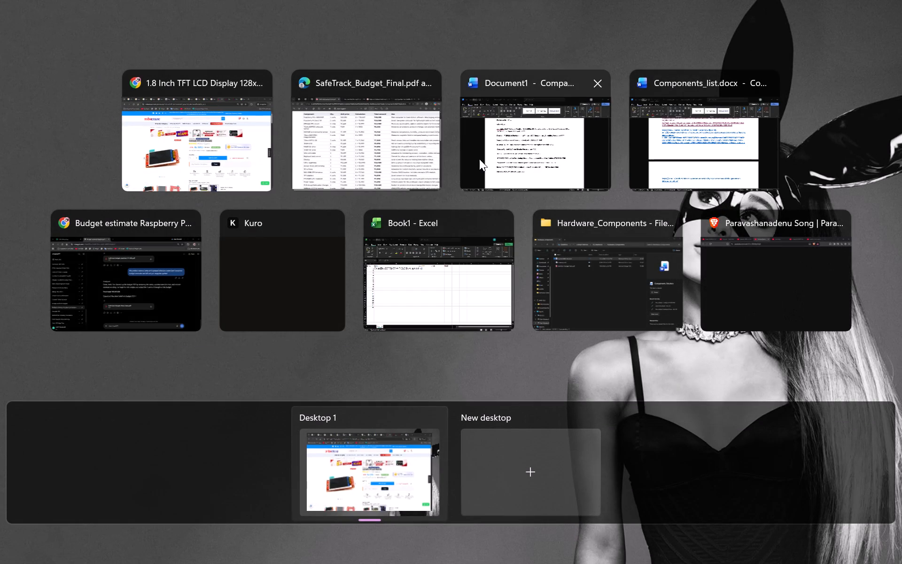
left_click(479, 159)
key("ctrl+v")
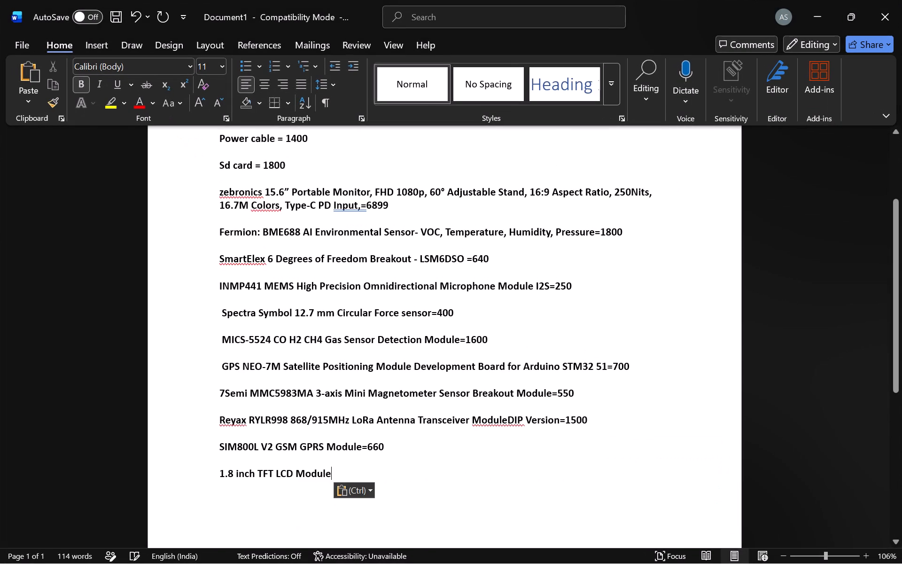
type("=4")
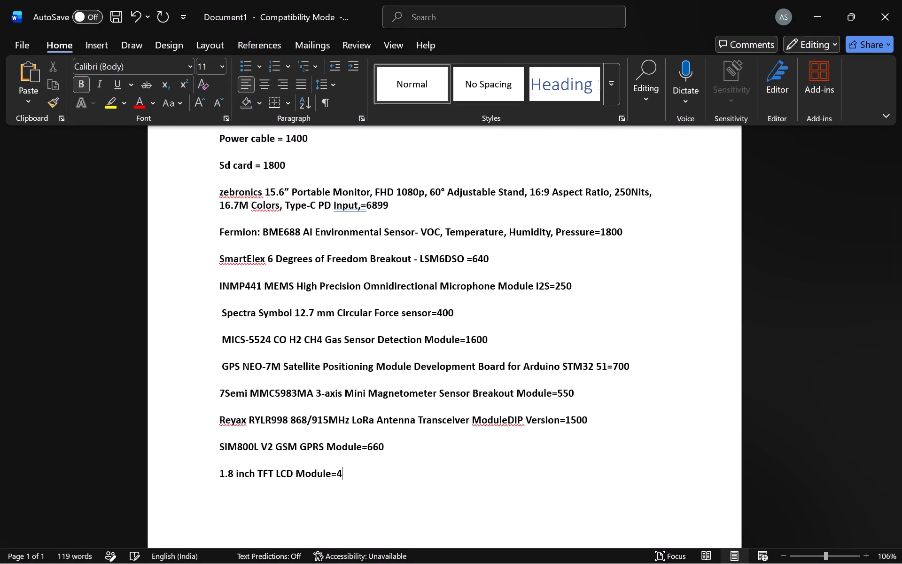
key("BackSpace")
key("3")
type("50")
scroll(382, 433, "up", 2)
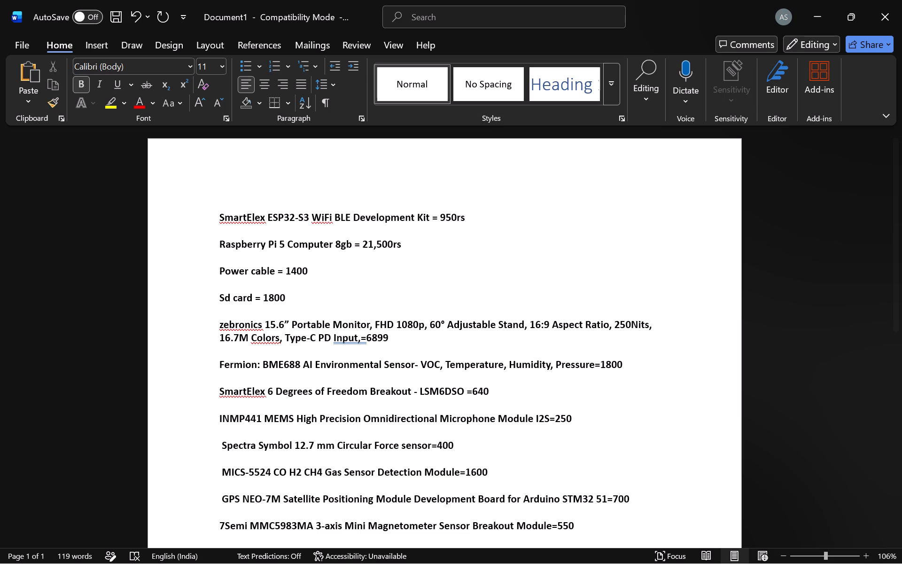
scroll(382, 433, "down", 1)
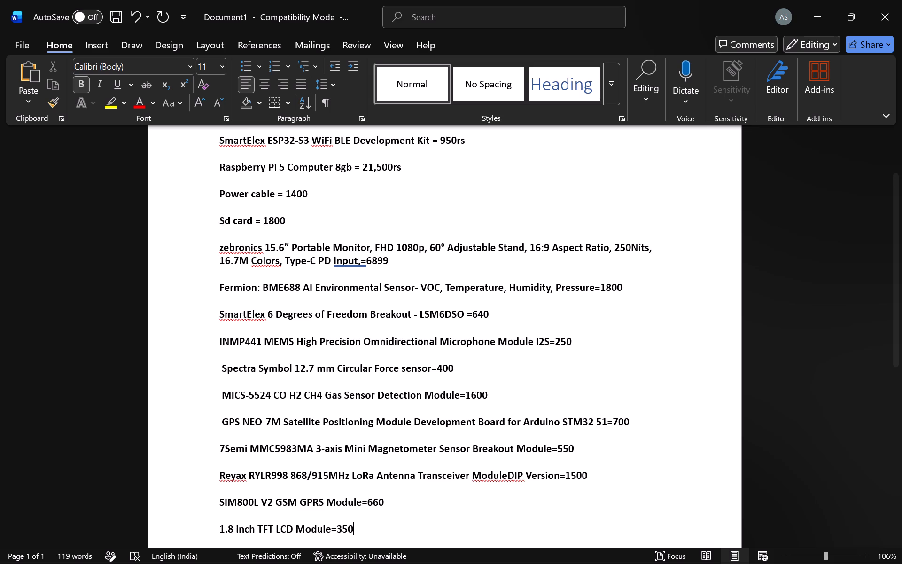
key("Return")
scroll(382, 433, "down", 1)
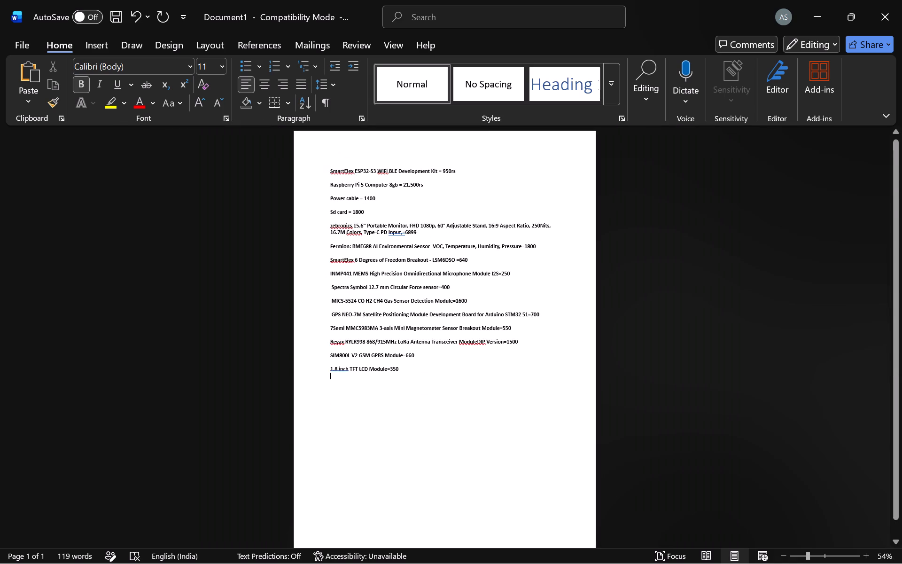
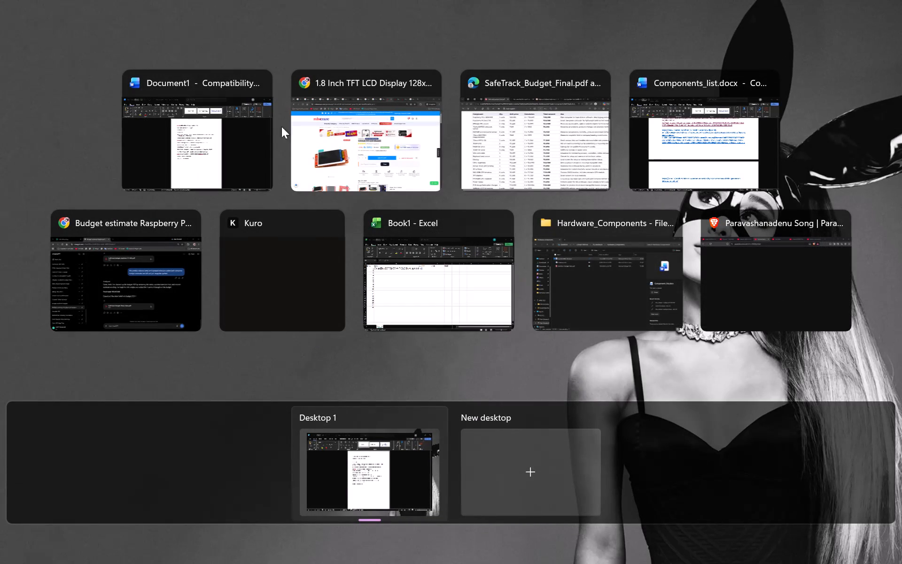
Add the line "Wire and cables=600" to Document1 in Word, below the 1.8 inch TFT LCD Module entry.
left_click(136, 178)
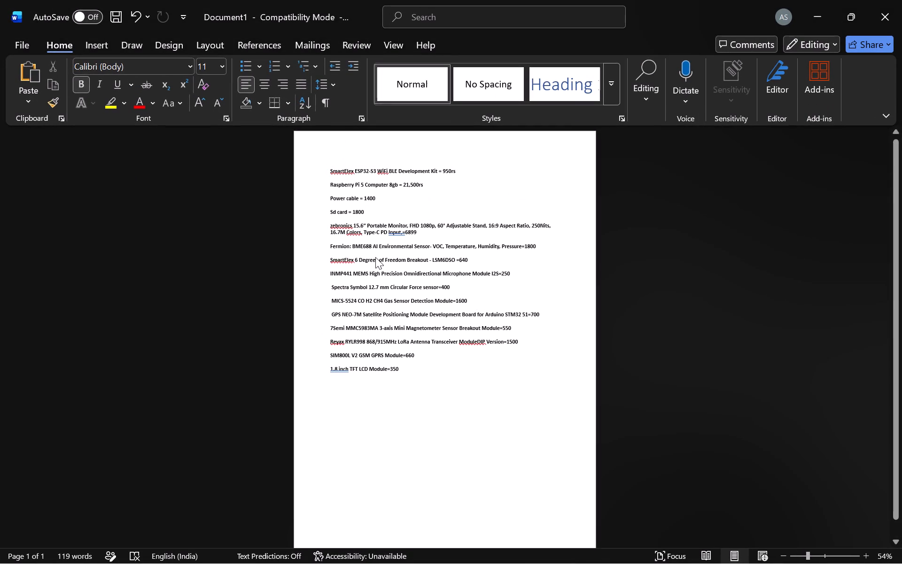
key("Return")
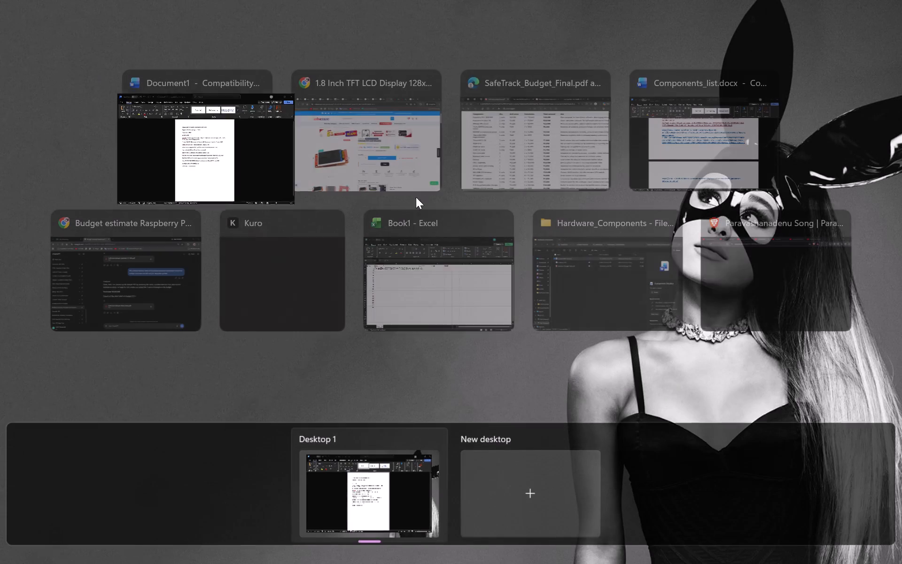
left_click(381, 120)
scroll(387, 334, "down", 2)
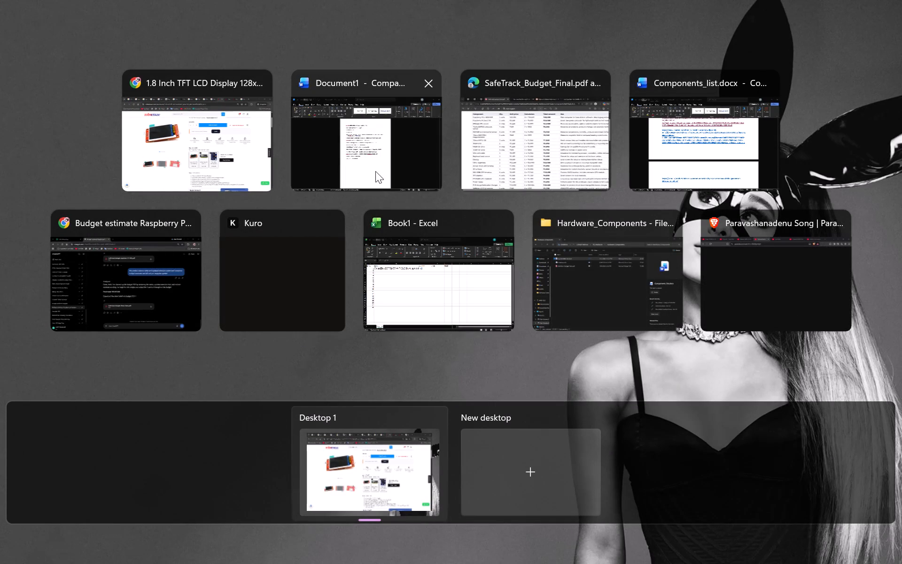
left_click(367, 146)
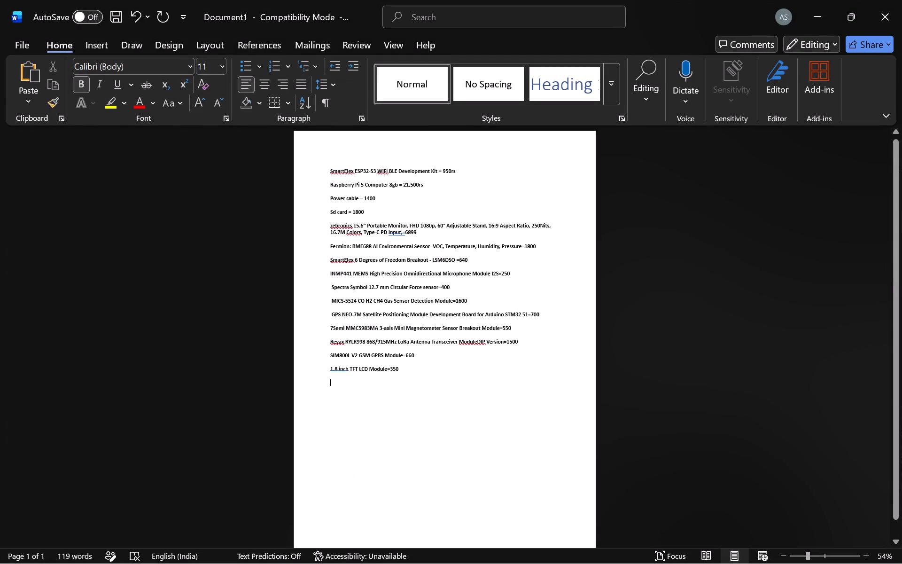
type("wire")
key("space")
type("and cables=")
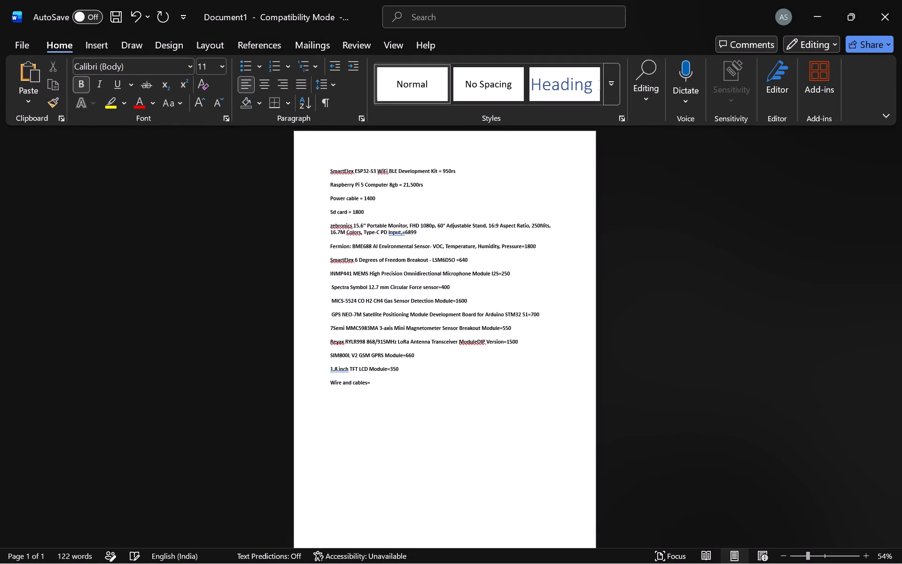
type("600")
key("Return")
key("Return")
Switch to Chrome, search Google for "bread board", and open Robocraze's GL12 840 Points Breadboard product.
left_click(354, 105)
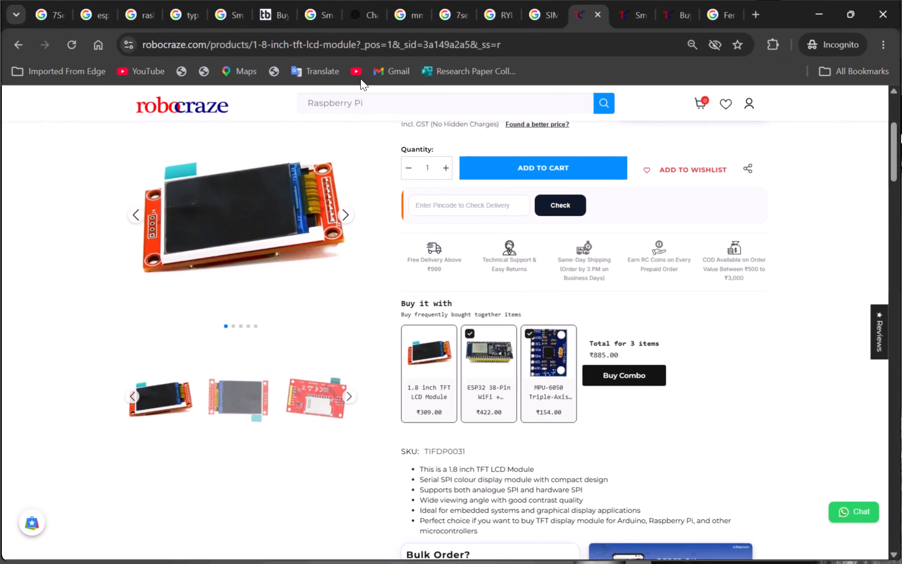
left_click(352, 54)
type("bread board")
key("Return")
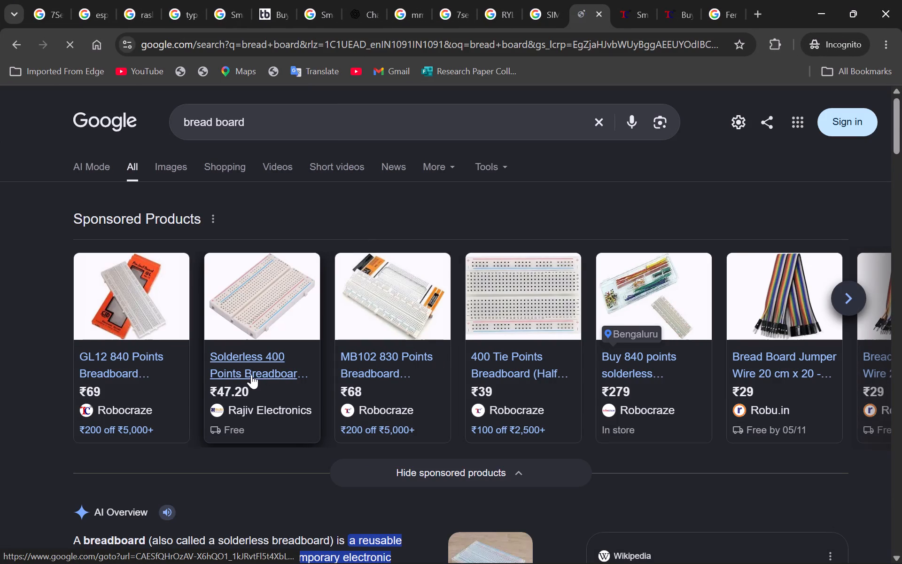
scroll(447, 329, "left", 1)
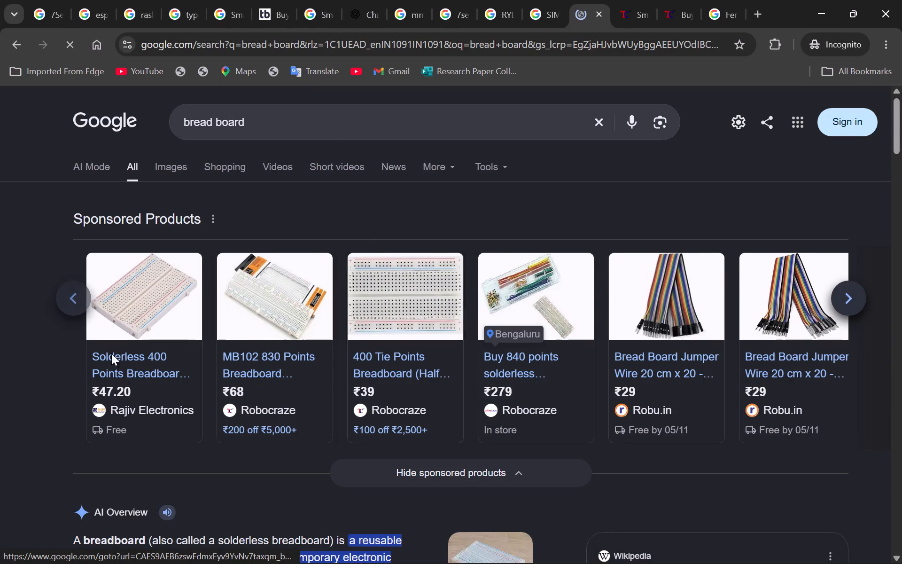
scroll(128, 347, "right", 4)
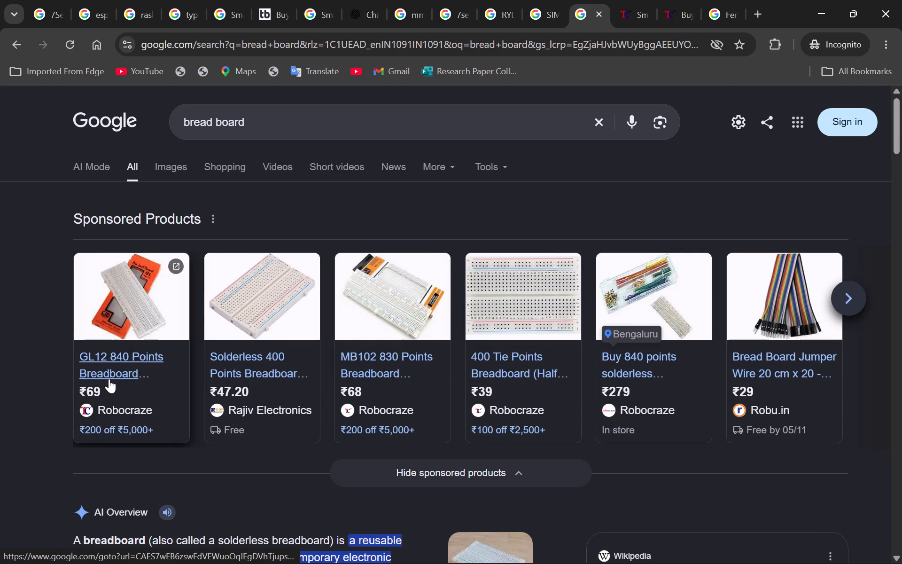
left_click(110, 379)
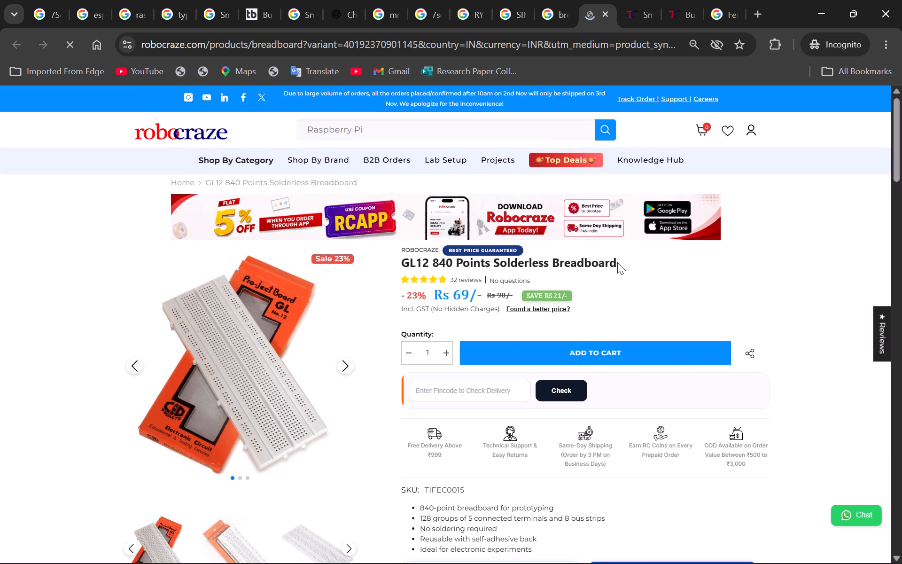
Copy the product title "GL12 840 Points Solderless Breadboard" and add it to Document1 in Word with "=100", below the wire and cables entry.
left_click_drag(618, 262, 400, 254)
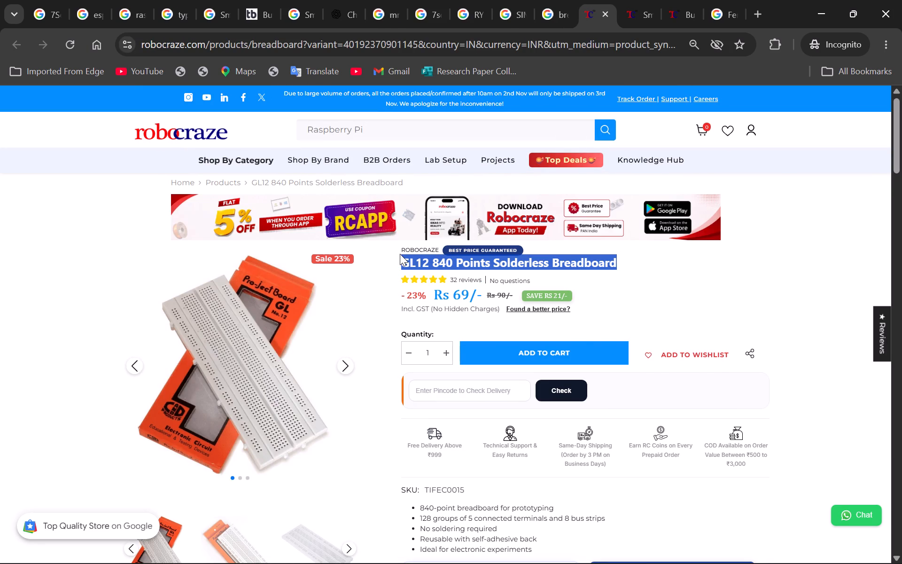
key("ctrl+c")
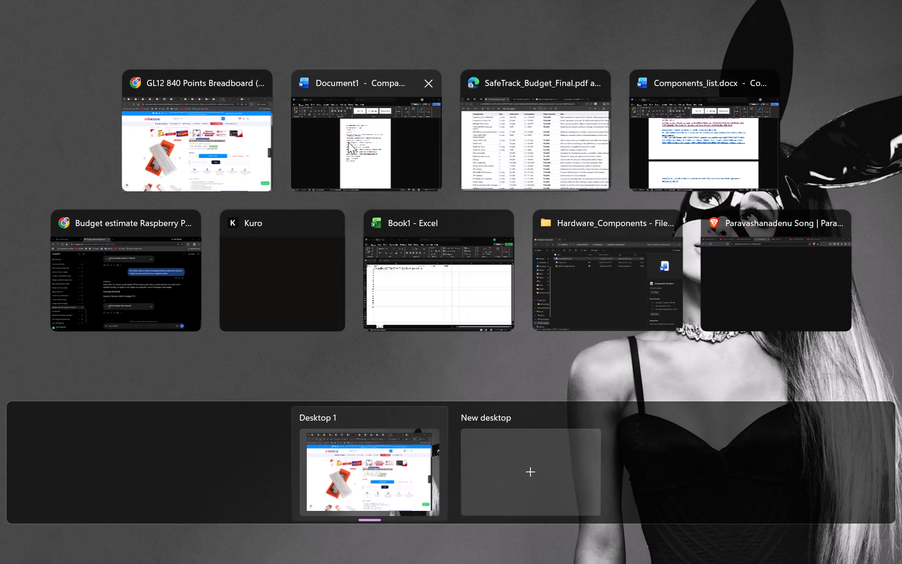
left_click(348, 142)
key("ctrl+v")
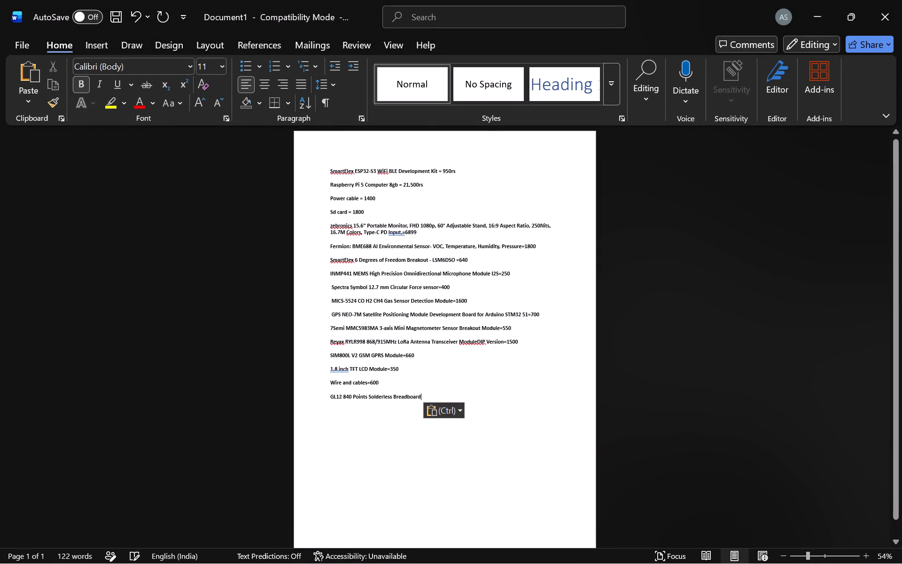
type("=100")
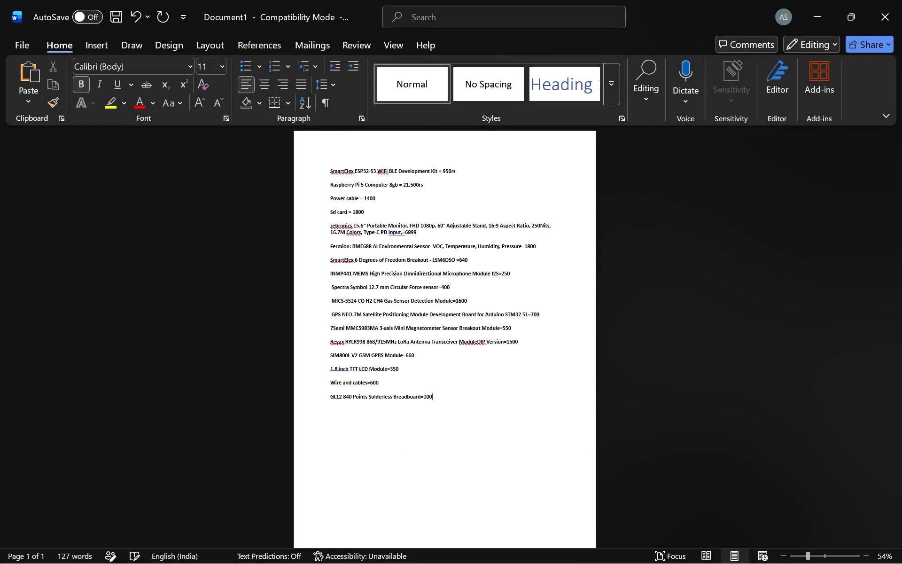
key("Return")
key("Return")
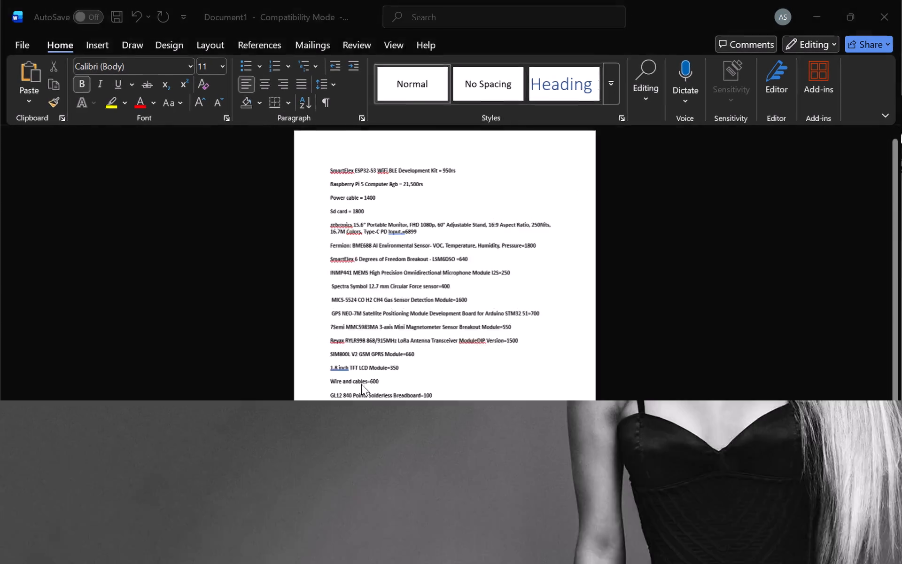
Switch to Chrome and look through the related and recently viewed products on the GL12 breadboard page.
left_click(373, 118)
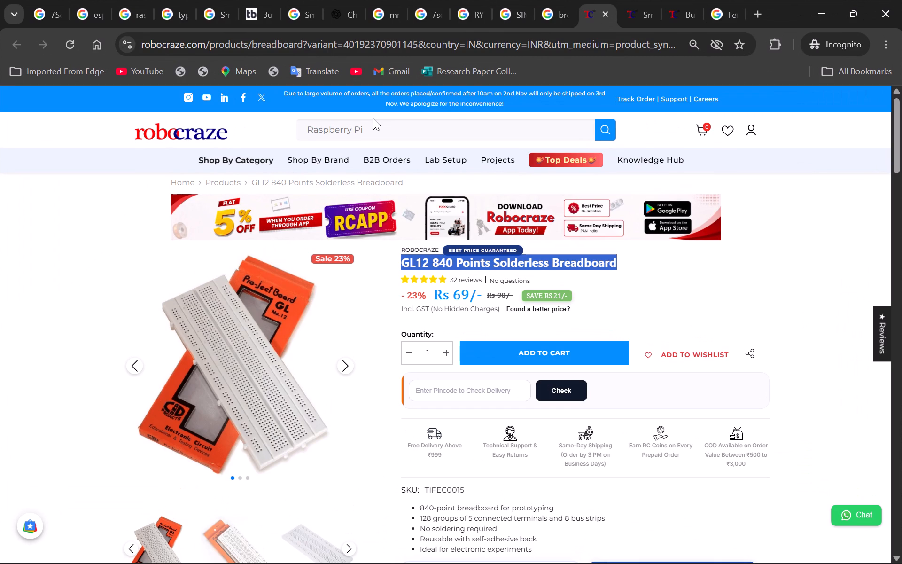
scroll(373, 118, "down", 8)
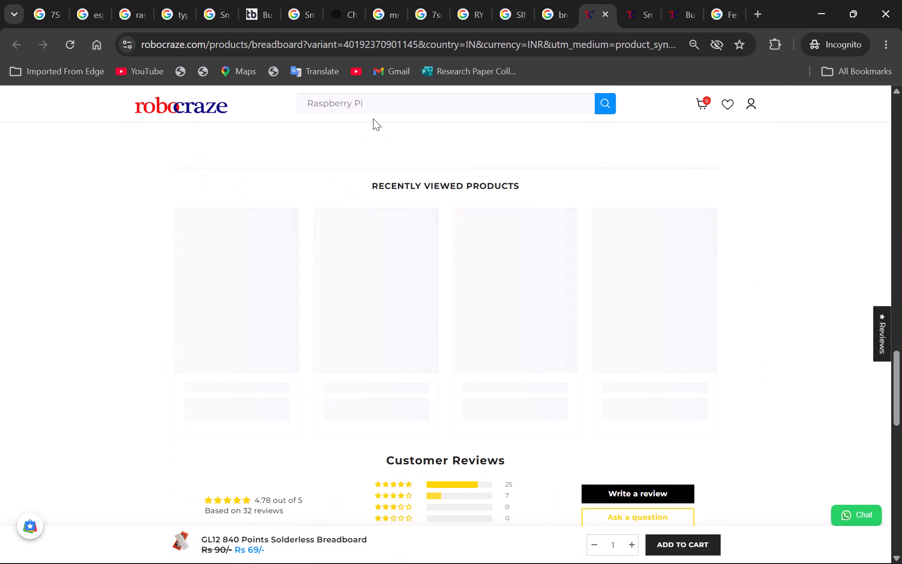
scroll(373, 118, "up", 3)
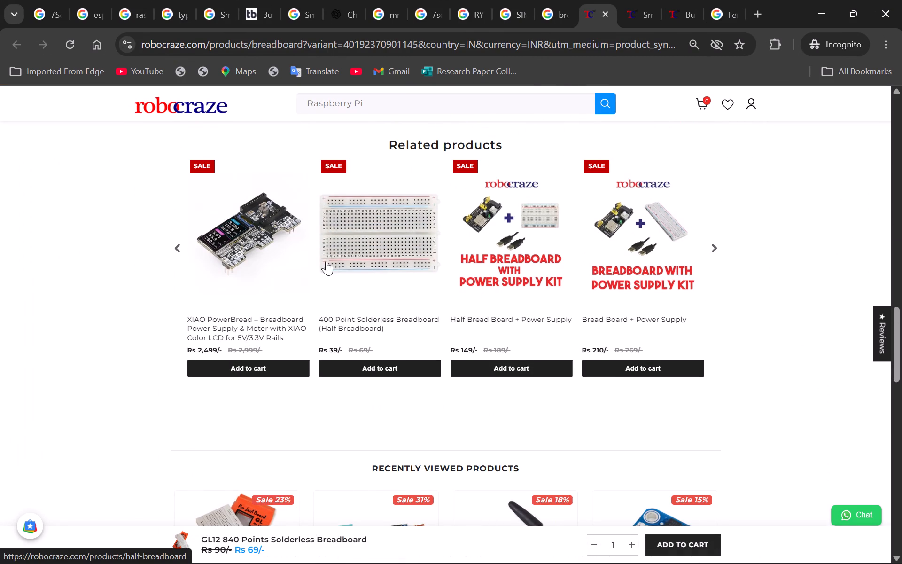
scroll(296, 288, "down", 2)
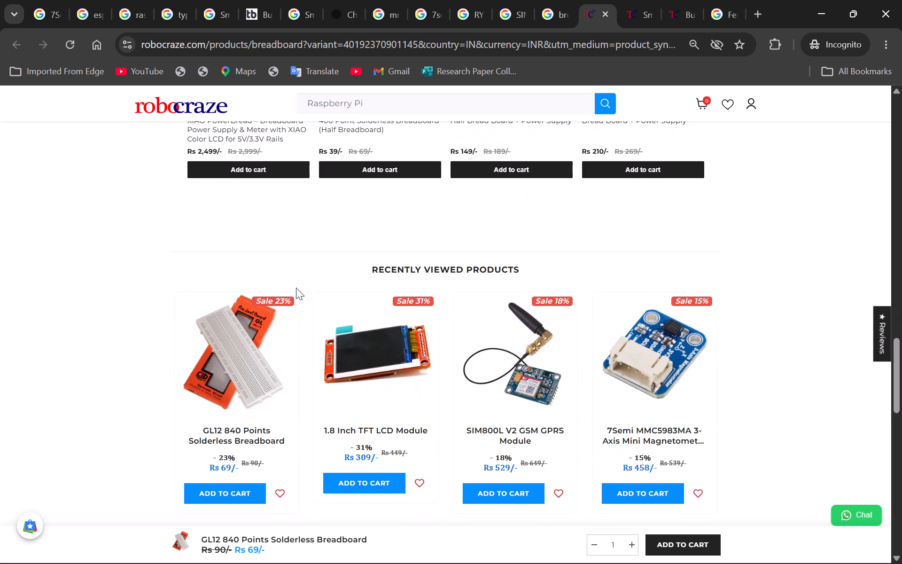
scroll(296, 288, "up", 3)
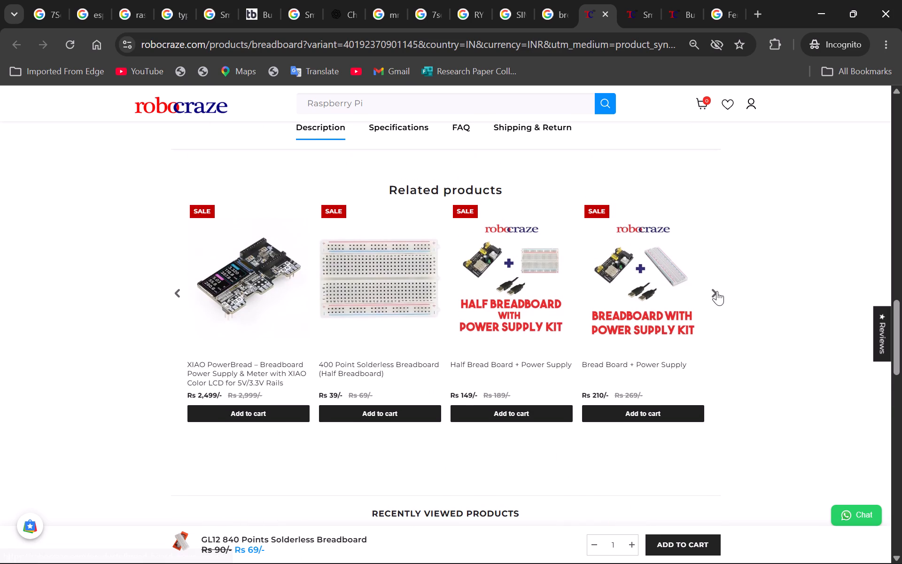
left_click(717, 291)
right_click(717, 291)
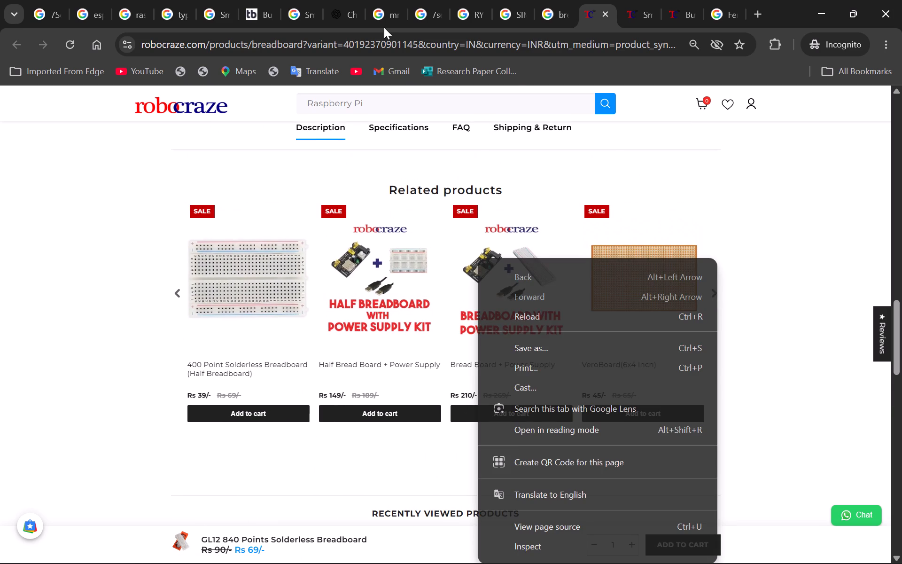
Search Google for "power supply for breadboard" and open Robocraze's DC-DC 12V to 3.3V 5V 12V Multi Output Power Module.
left_click(324, 50)
type("power a")
key("BackSpace")
type("supply for breadboard")
key("Return")
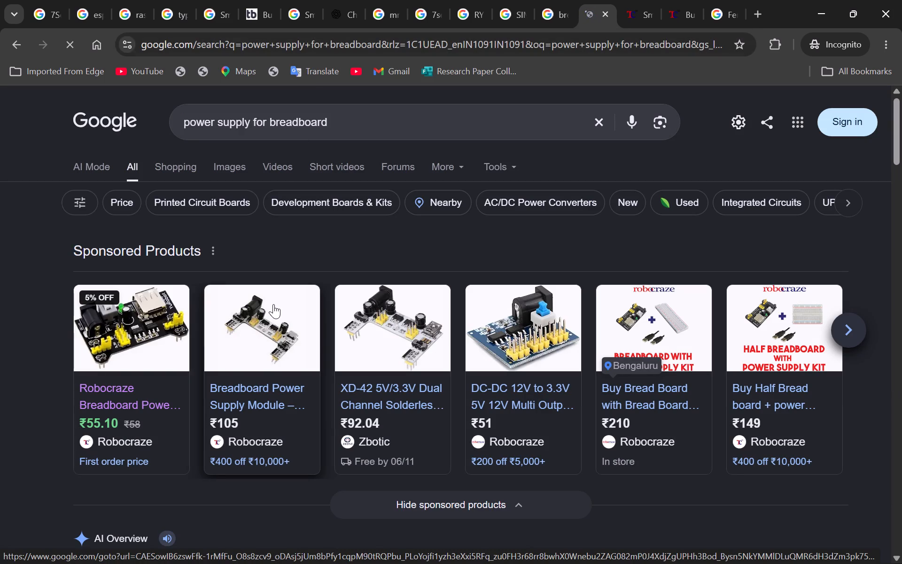
left_click(523, 406)
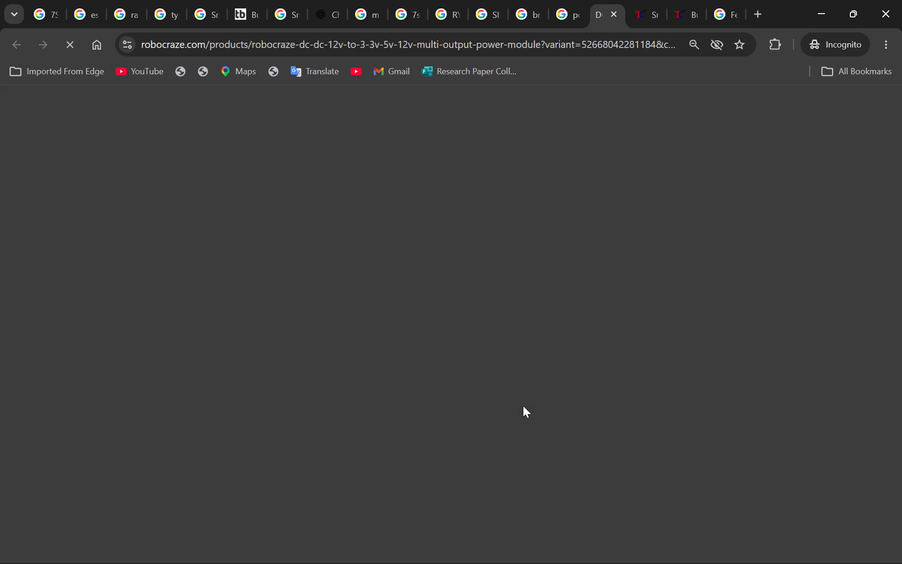
Examine the product images and description of the DC-DC 12V To 3.3V 5V 12V Multi Output Power Module.
left_click(345, 362)
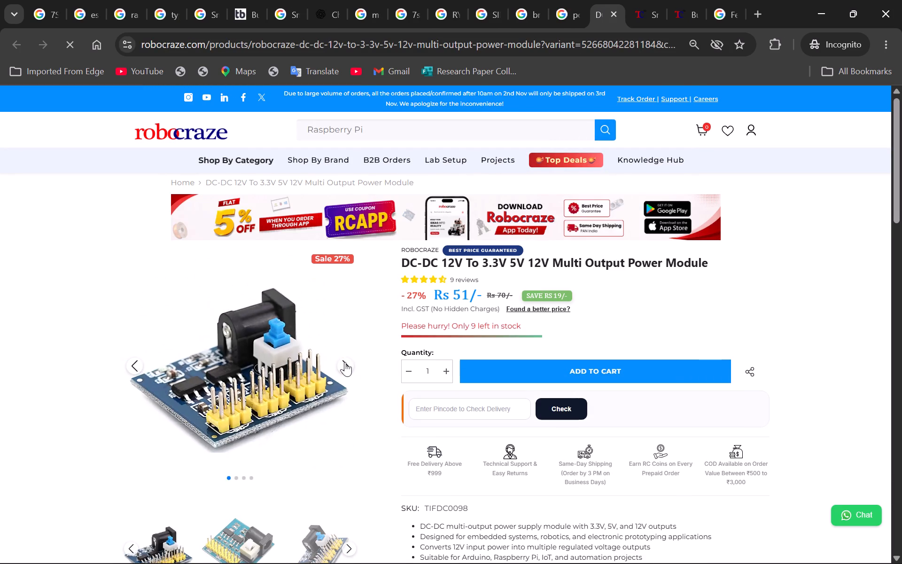
left_click(345, 362)
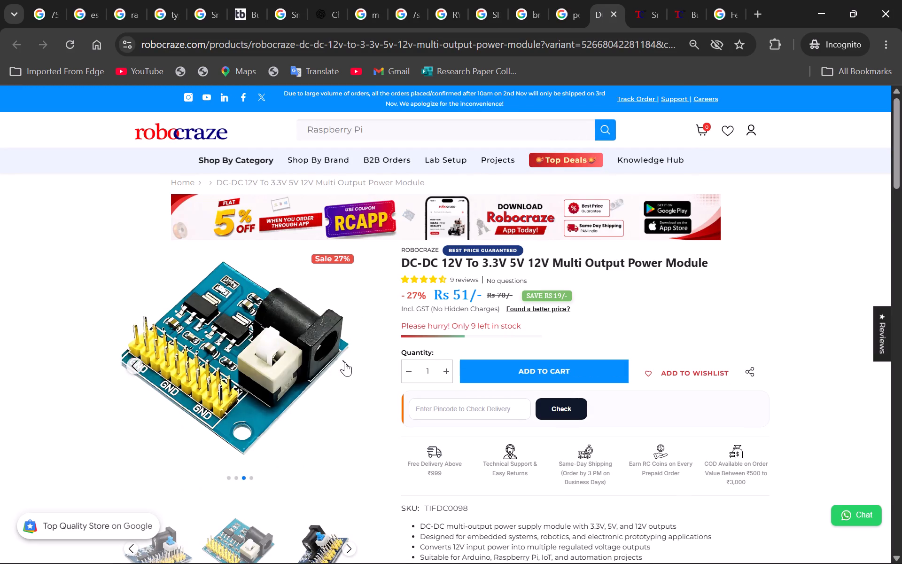
left_click(137, 373)
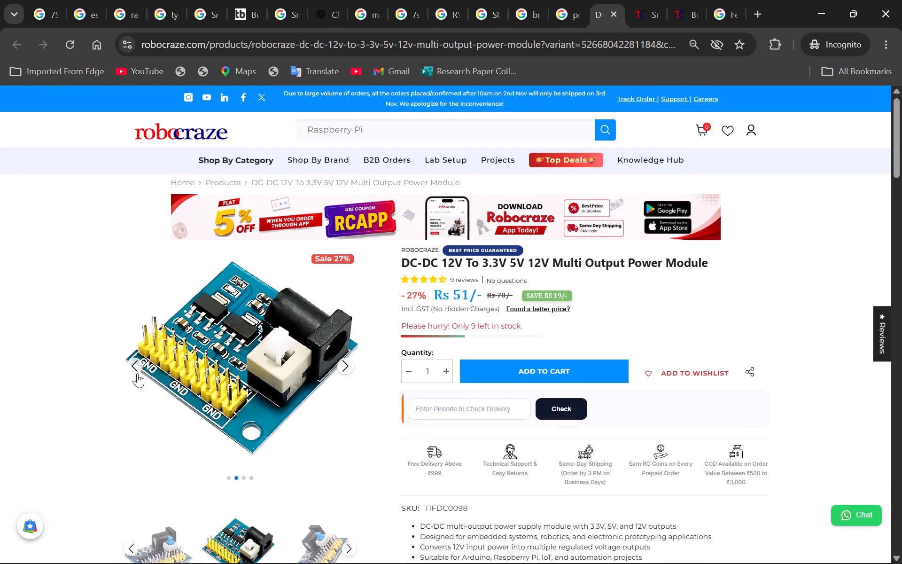
left_click(347, 349)
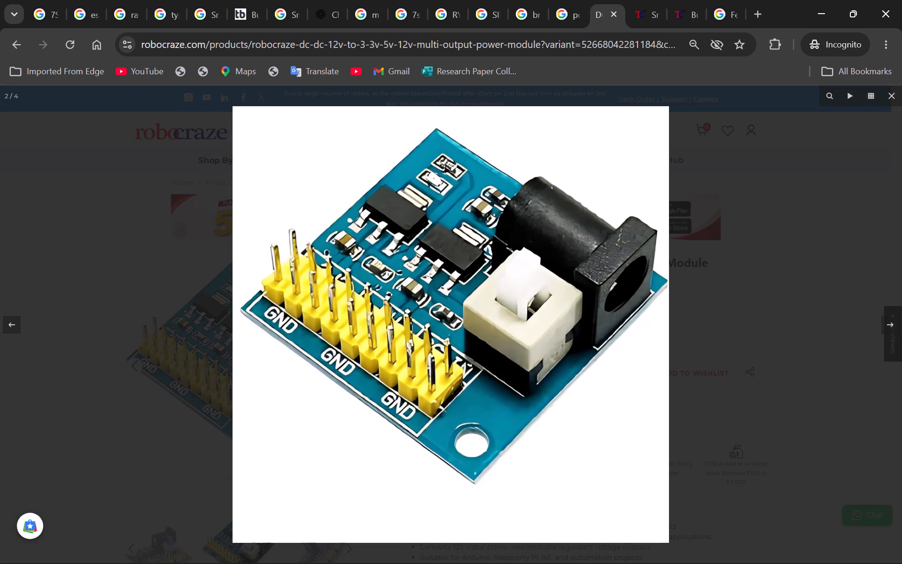
key("Escape")
left_click(344, 369)
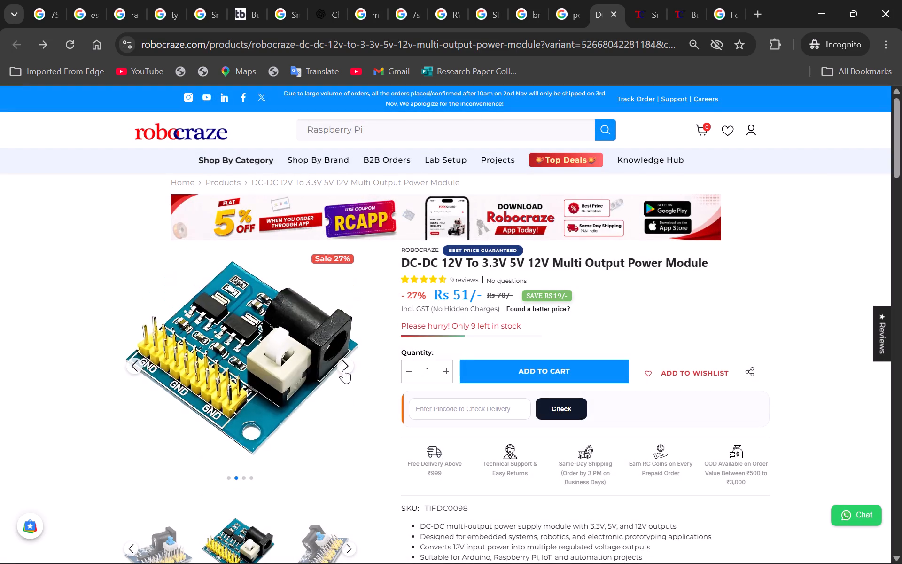
left_click(344, 369)
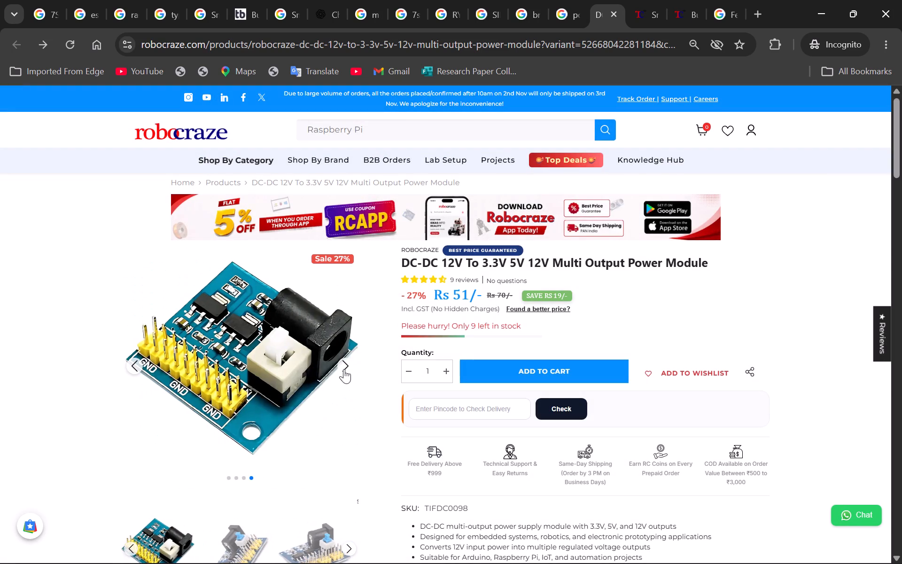
left_click(344, 369)
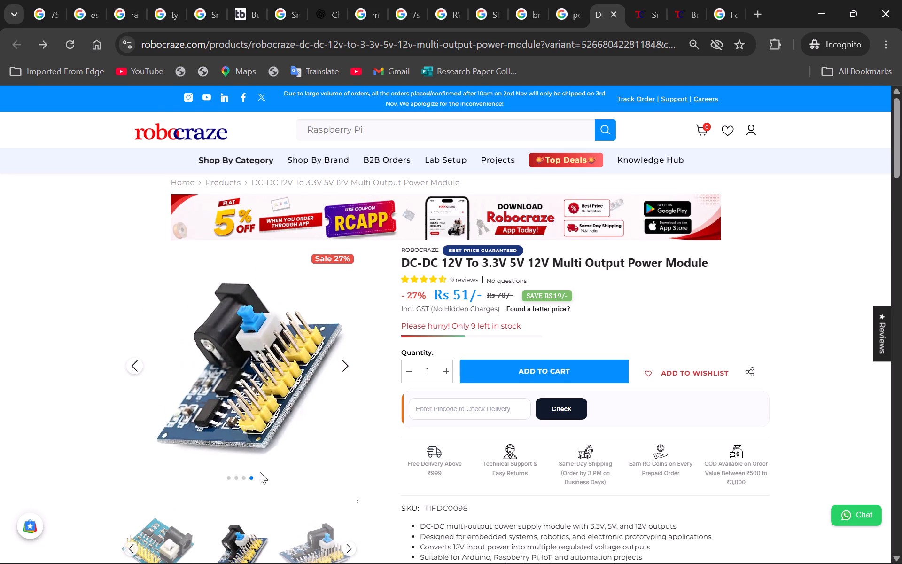
scroll(260, 472, "down", 2)
scroll(260, 472, "right", 8)
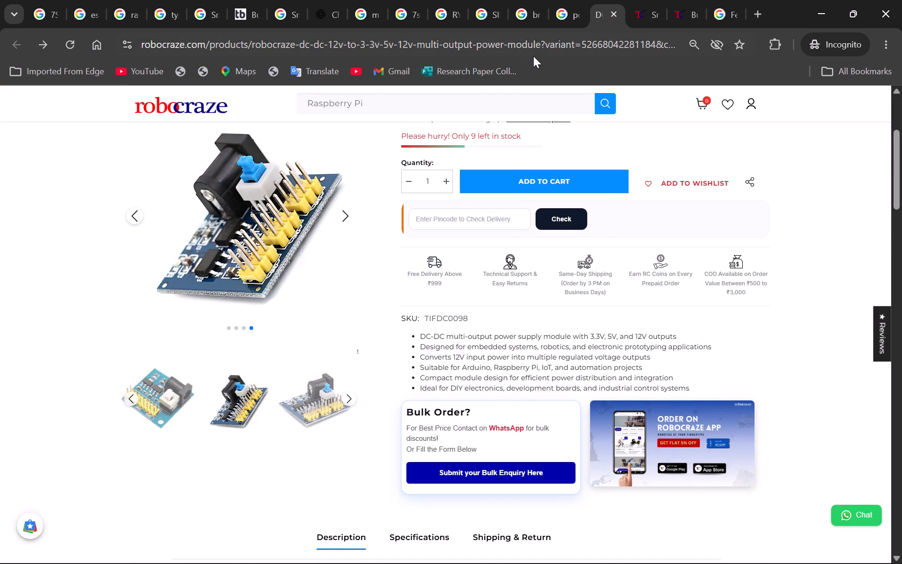
Return to the "power supply for breadboard" search and look through its sponsored products and results.
left_click(561, 0)
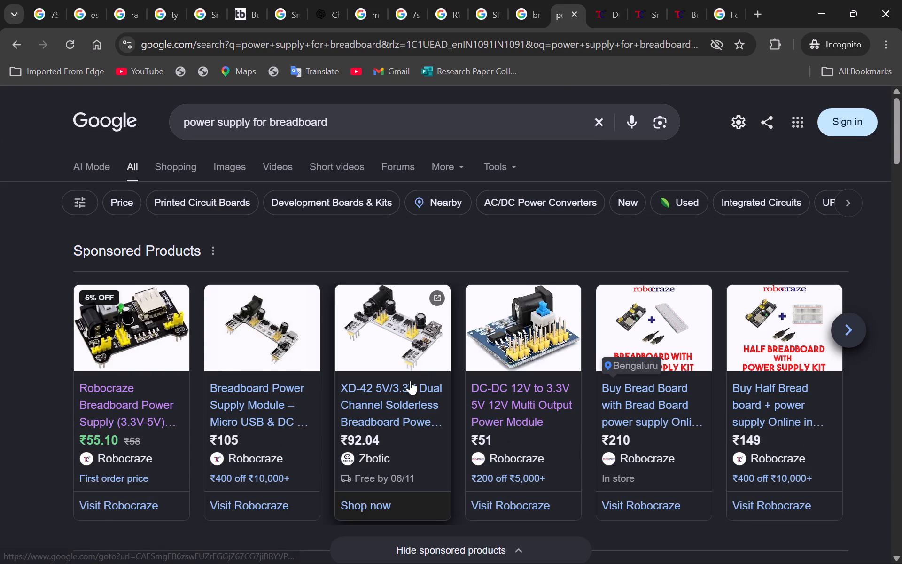
scroll(410, 381, "down", 1)
scroll(410, 381, "left", 3)
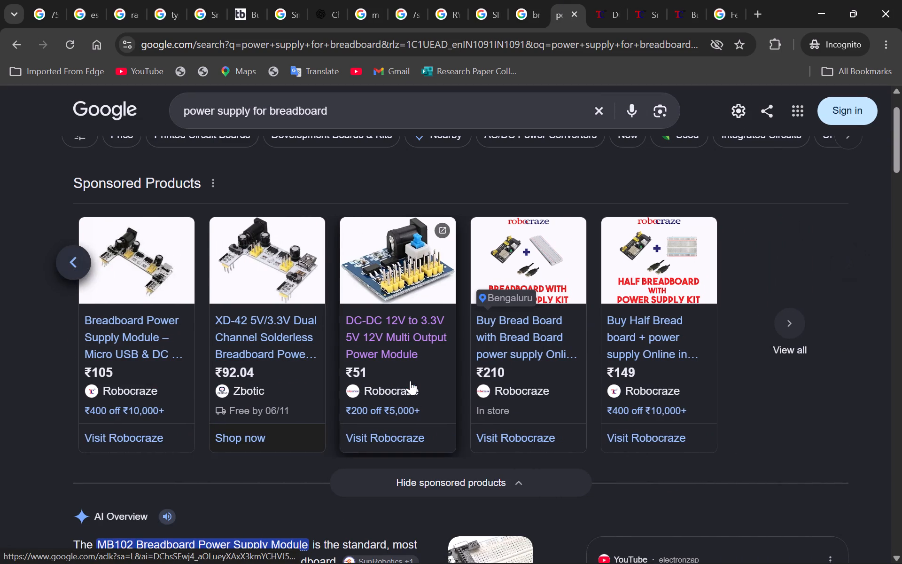
scroll(410, 381, "right", 6)
scroll(410, 381, "down", 3)
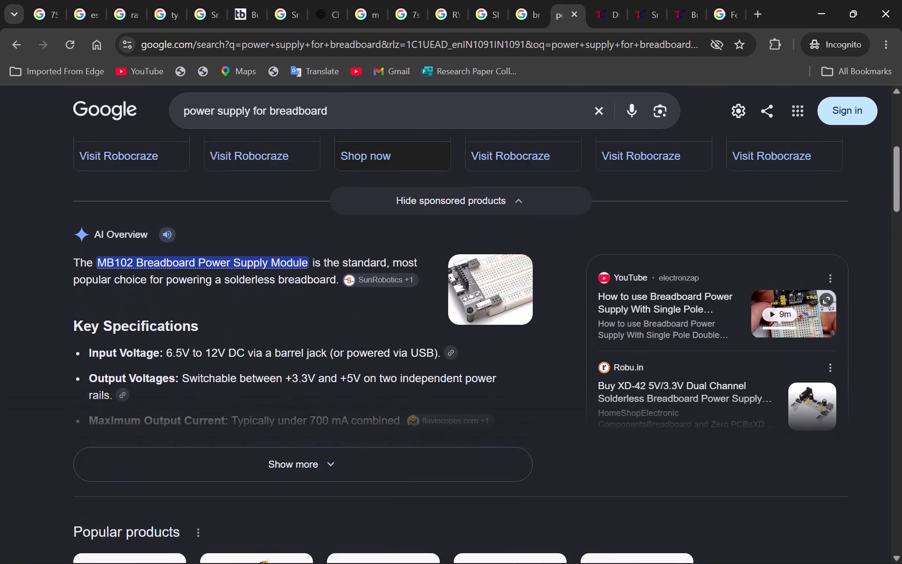
scroll(410, 381, "down", 2)
scroll(410, 381, "up", 6)
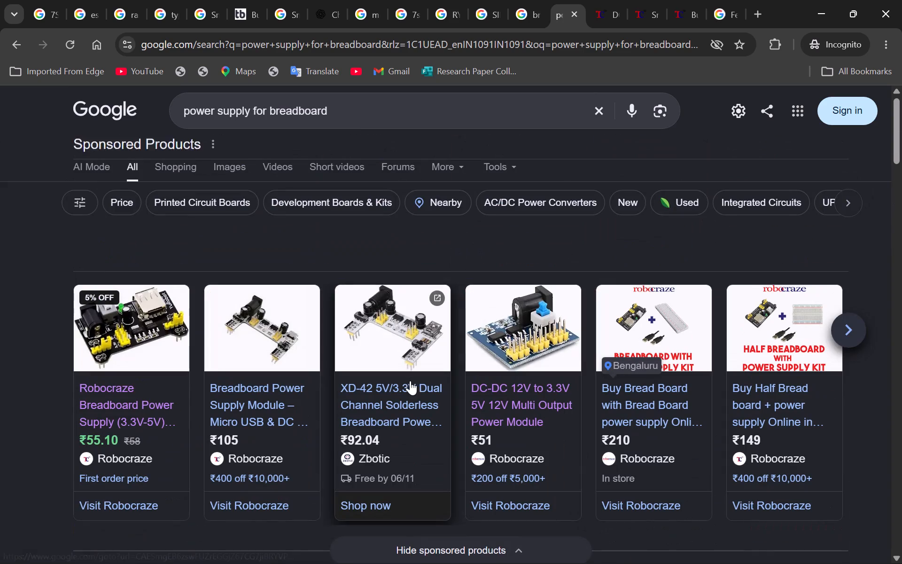
Search Google for "3.3v to 12v power supply" and check the Arduino Forum result about converting 3.3V to 12V with MC34063AD.
left_click(305, 54)
type("3.3v to 12v power supply")
key("Return")
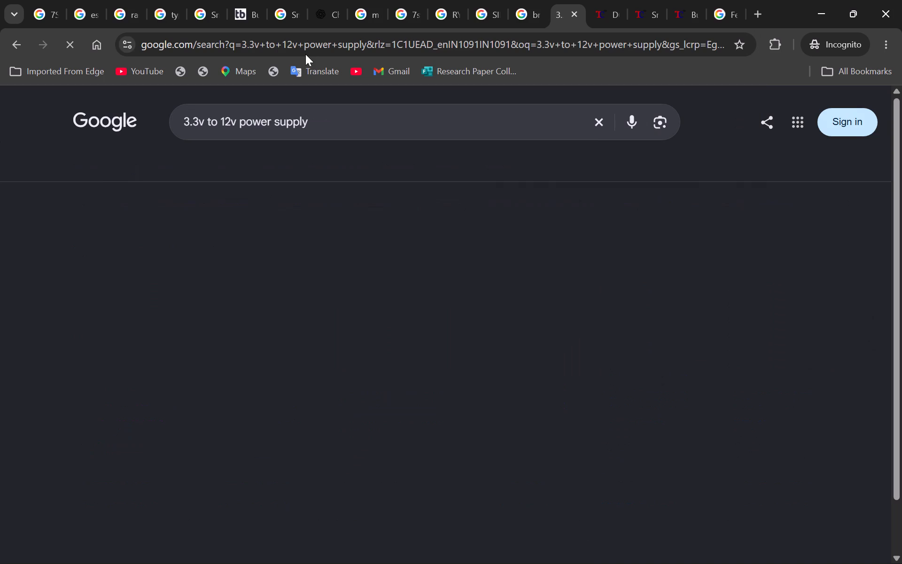
scroll(268, 365, "down", 2)
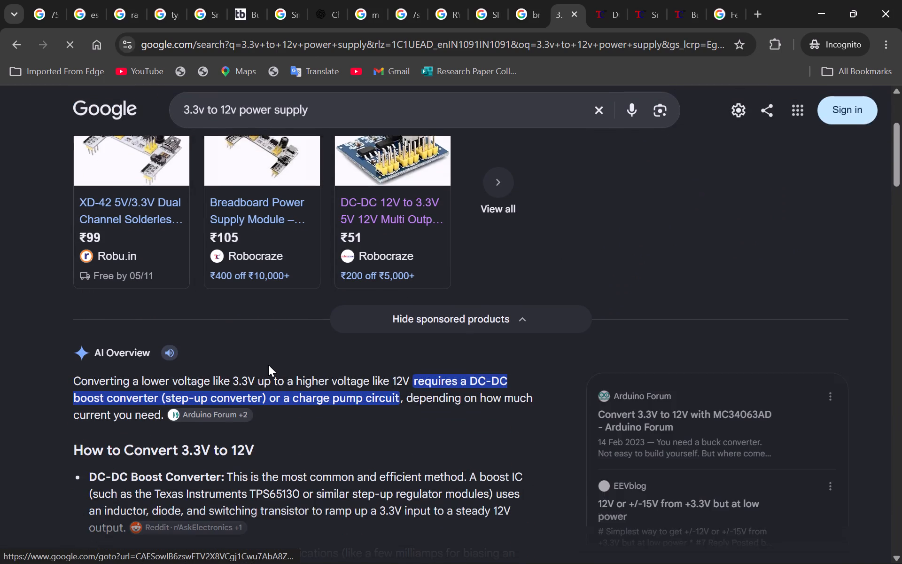
scroll(268, 365, "up", 1)
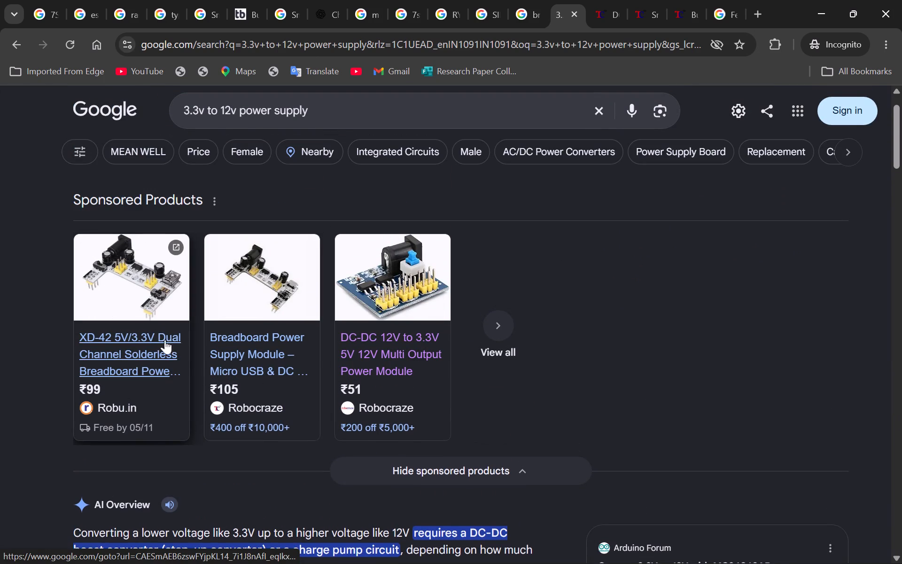
scroll(247, 347, "down", 5)
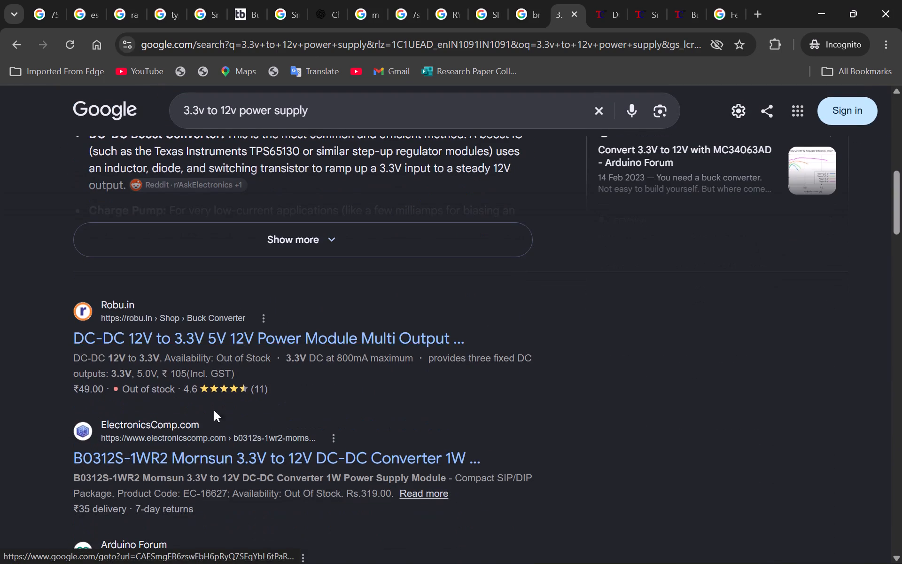
scroll(199, 436, "down", 1)
scroll(229, 376, "down", 1)
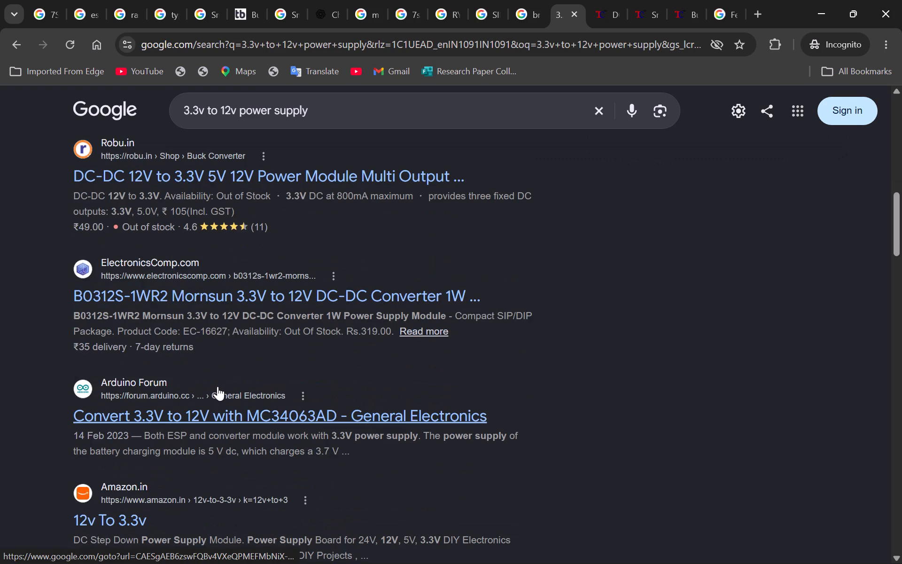
scroll(216, 388, "down", 1)
left_click(228, 331)
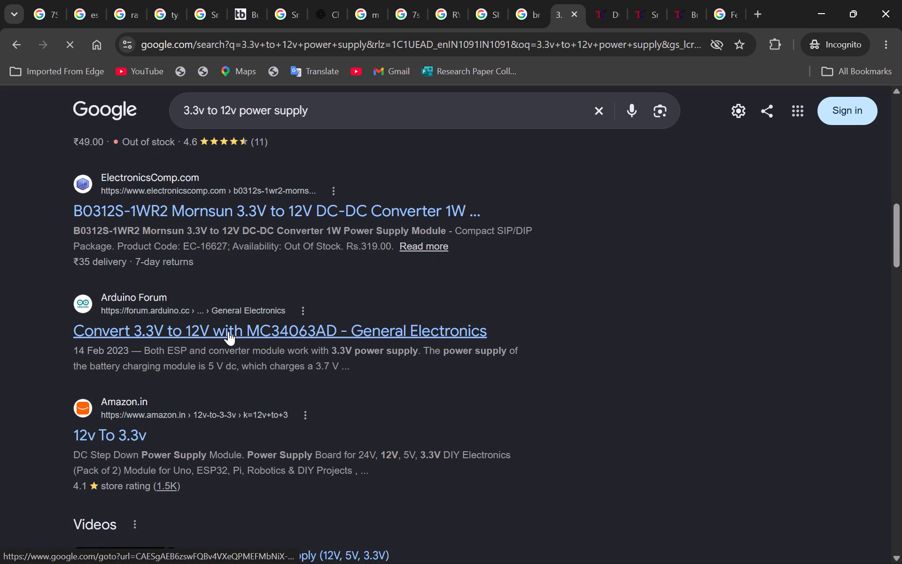
scroll(228, 331, "right", 6)
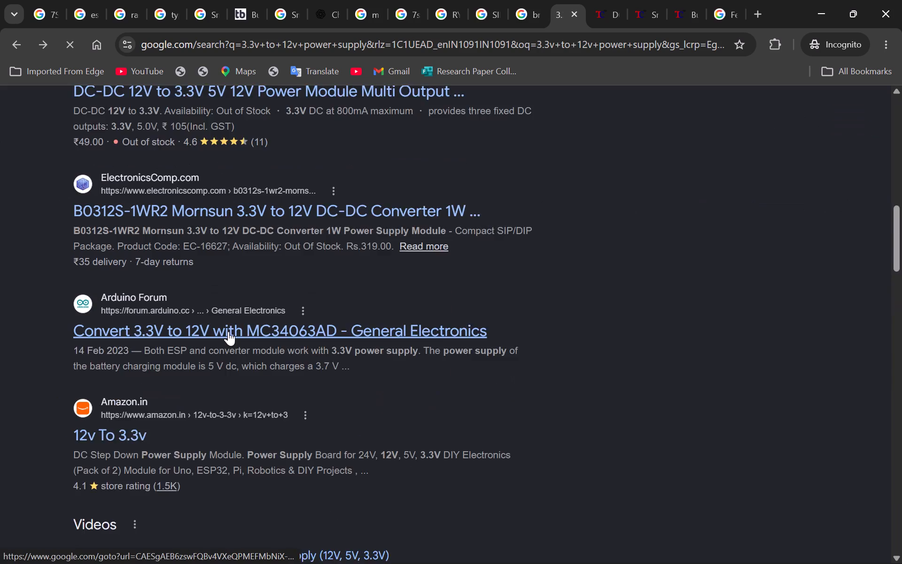
Look through the remaining search results and examine amazon.in's DC-DC Multi Output Power Supply Module among the popular products.
scroll(228, 331, "down", 6)
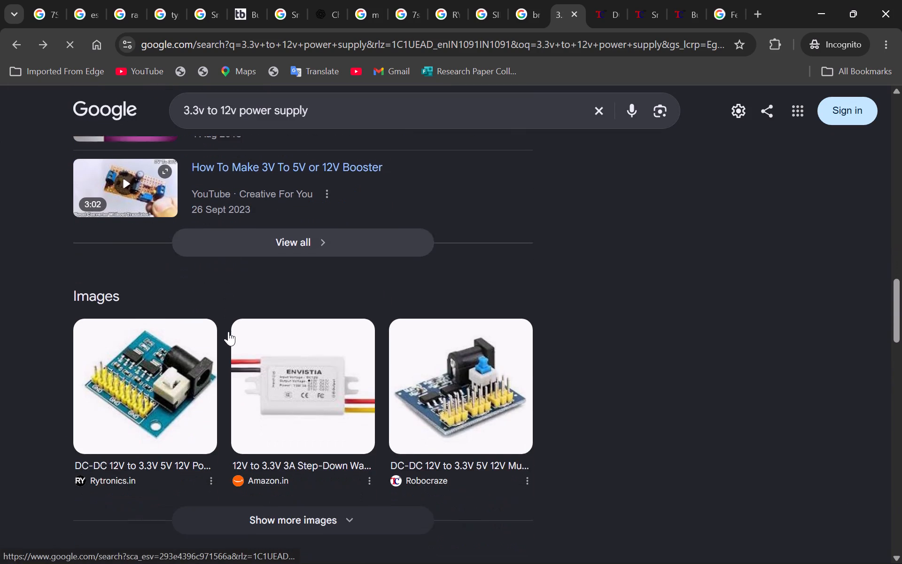
scroll(228, 331, "down", 6)
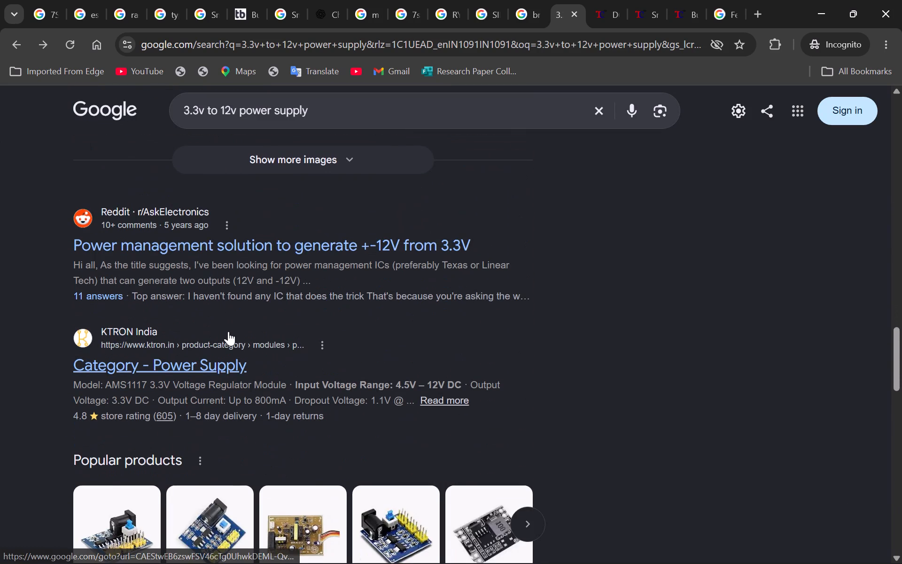
scroll(228, 331, "down", 1)
left_click(218, 466)
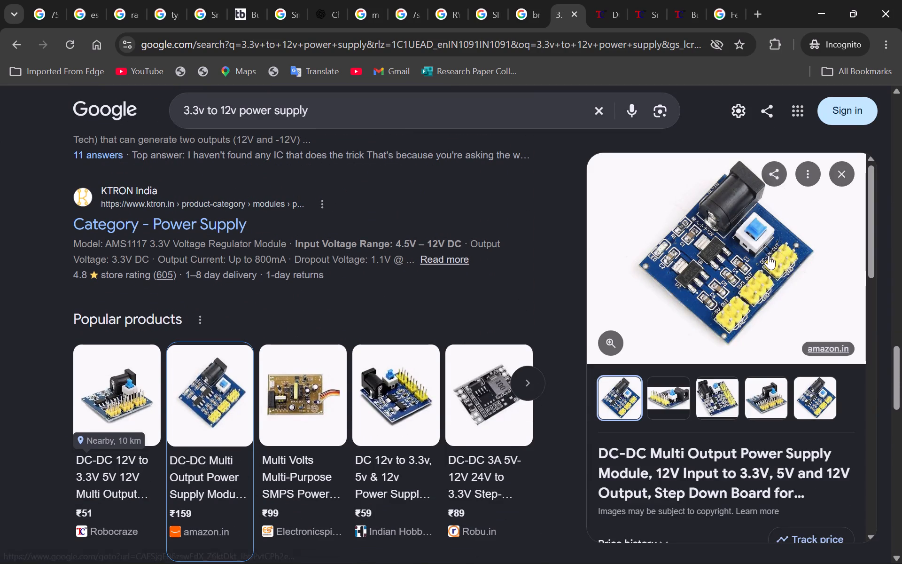
scroll(769, 255, "left", 1)
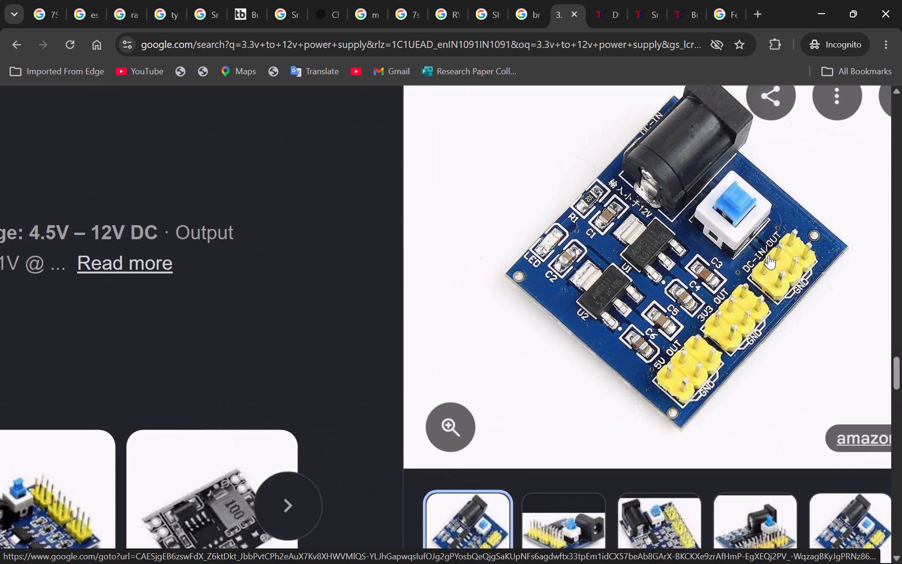
scroll(769, 255, "left", 1)
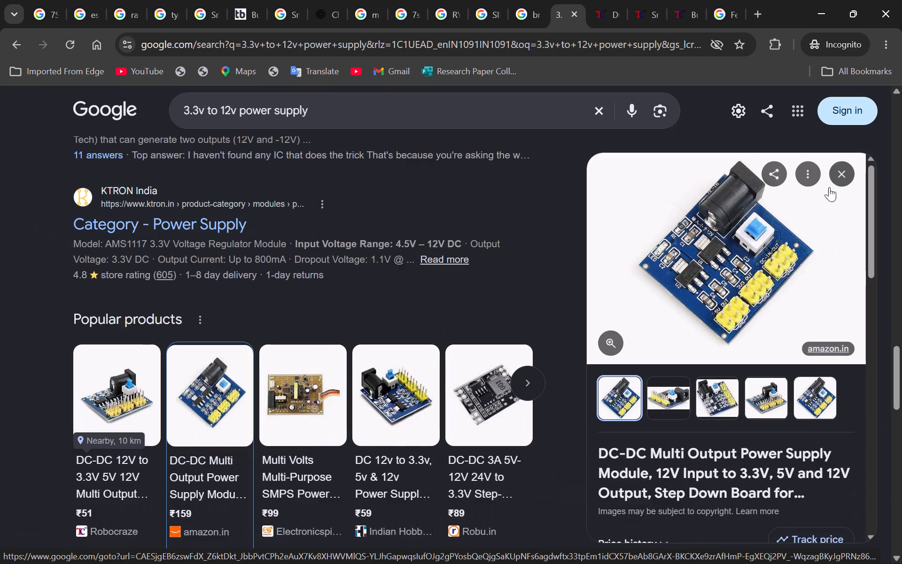
left_click(830, 186)
Copy the title of Robocraze's DC-DC 12V to 3.3V 5V 12V Multi Output Power Module into Document1 in Word with "=80", below the breadboard entry.
scroll(295, 382, "up", 6)
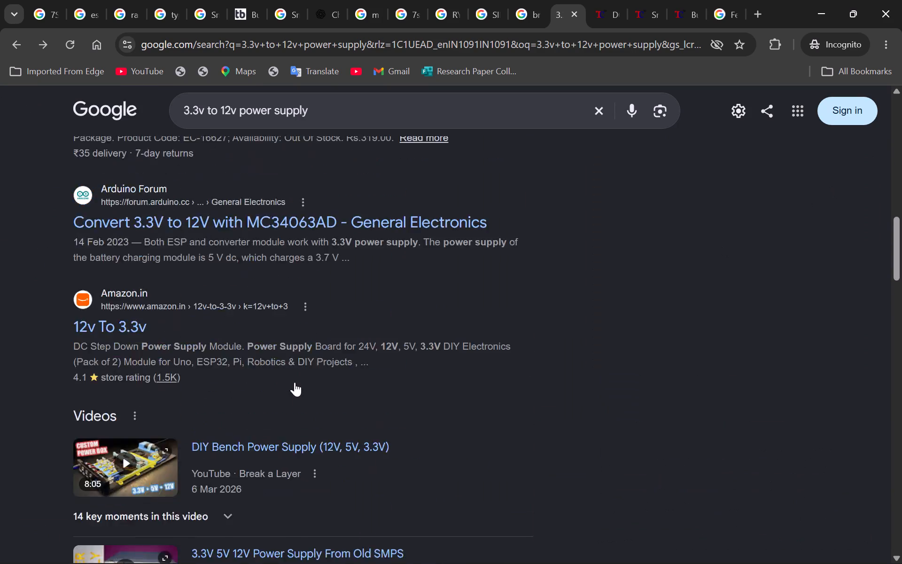
scroll(295, 382, "up", 2)
left_click(402, 386)
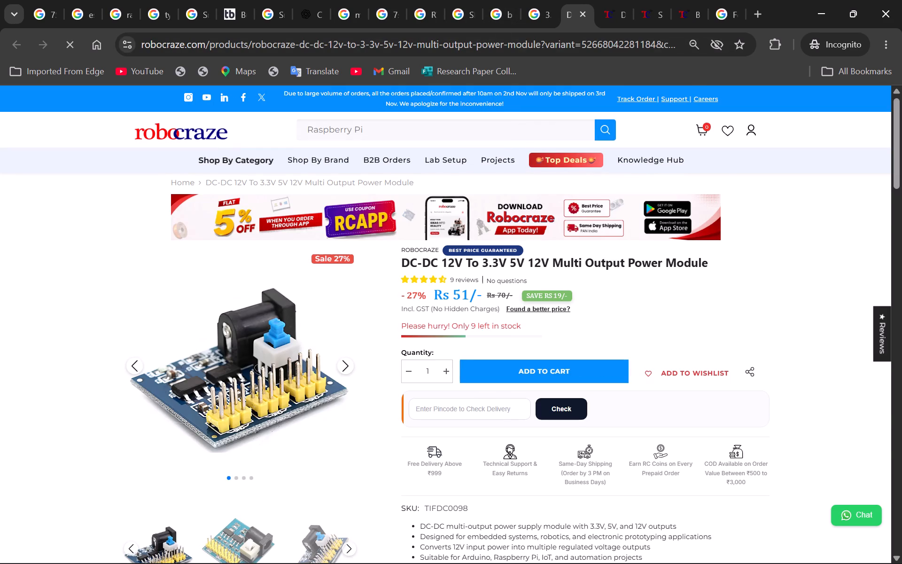
left_click_drag(404, 262, 706, 271)
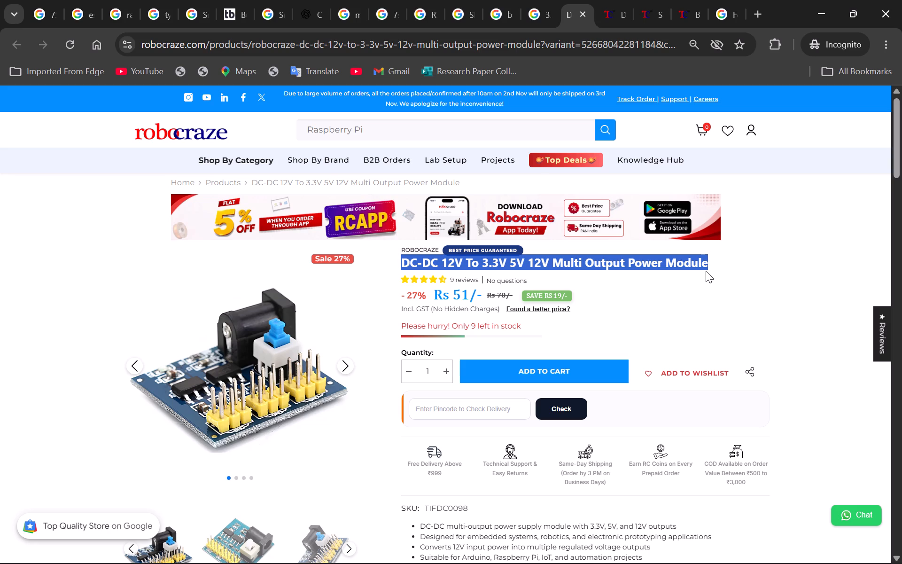
key("ctrl+c")
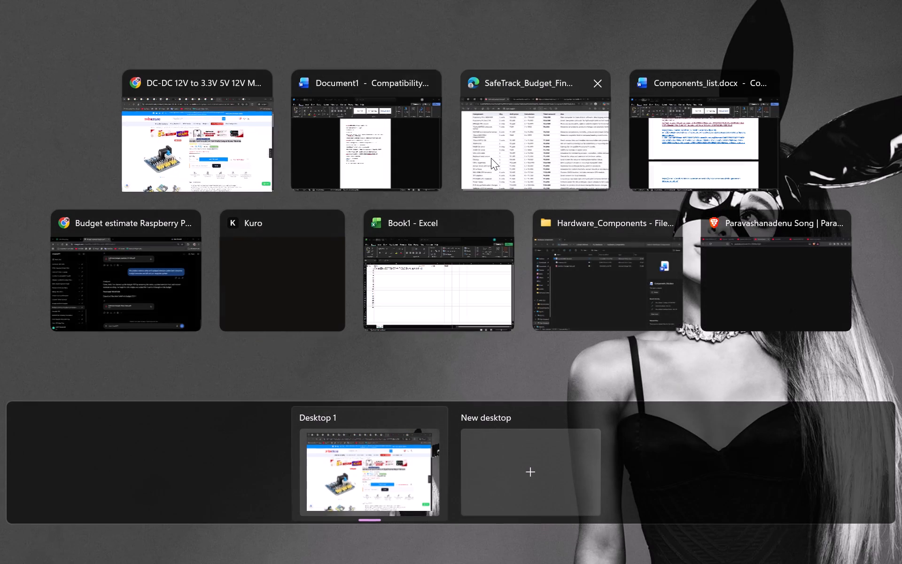
left_click(401, 114)
key("ctrl+v")
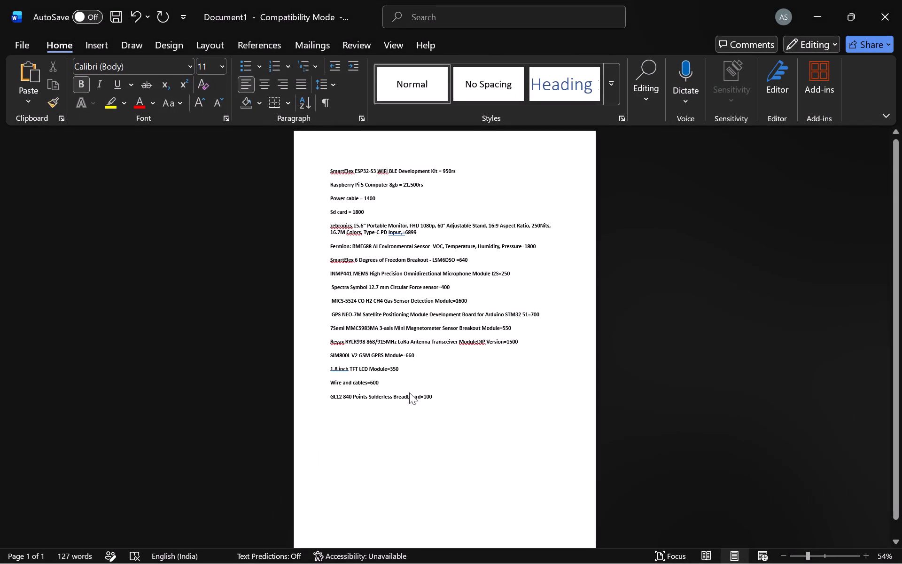
key("space")
type("=80")
key("Return")
key("Return")
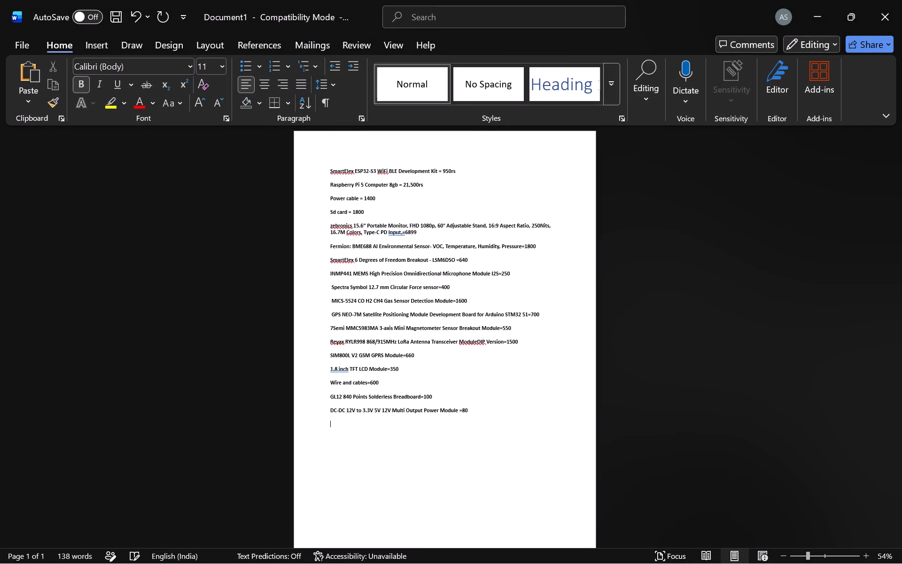
Close the Chrome window showing the DC-DC power module product page.
left_click(419, 94)
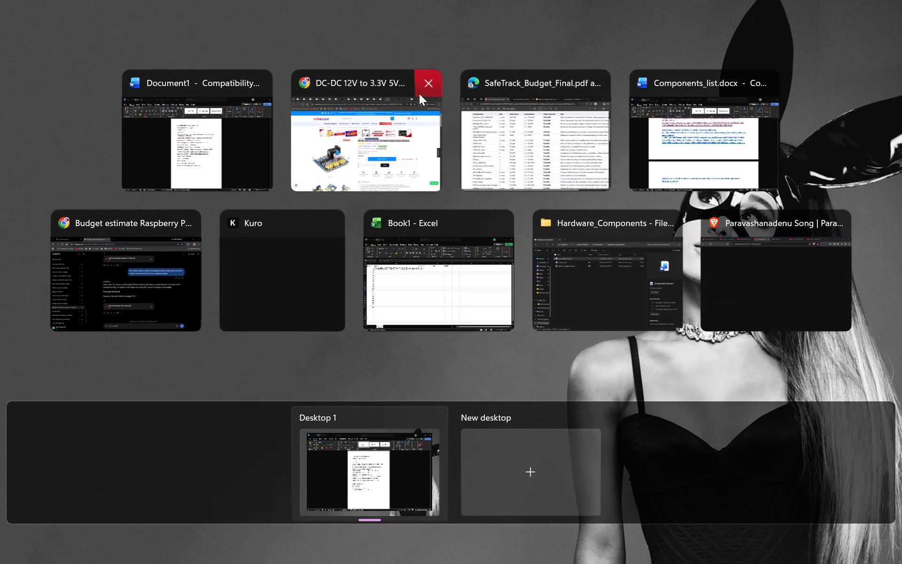
left_click(391, 153)
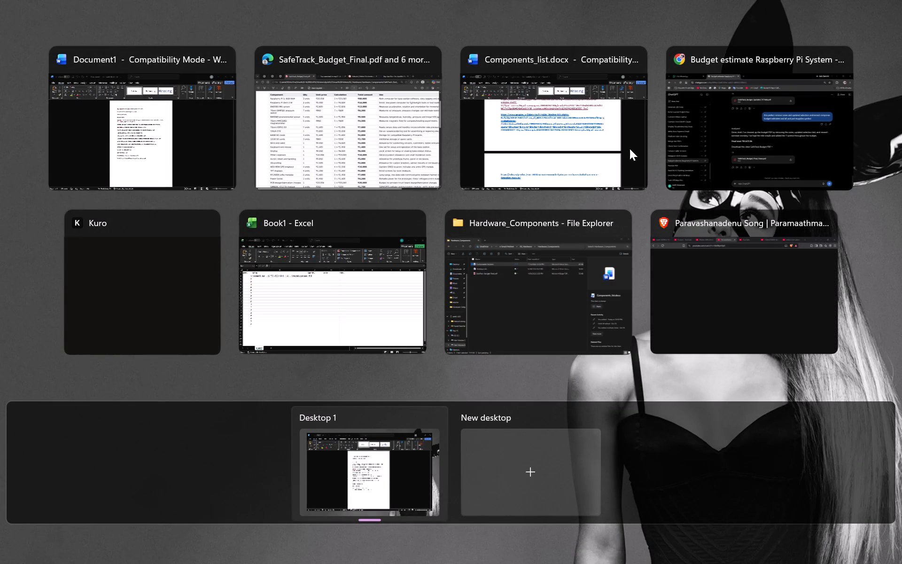
Review the component table in SafeTrack_Budget_Final.pdf in Edge against the component price list in Document1 in Word.
left_click(377, 133)
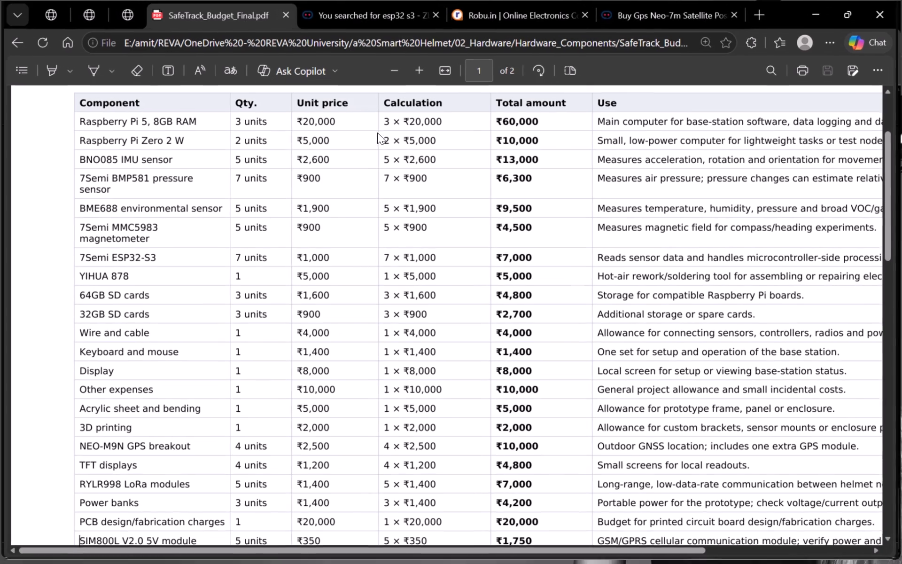
scroll(308, 324, "down", 1)
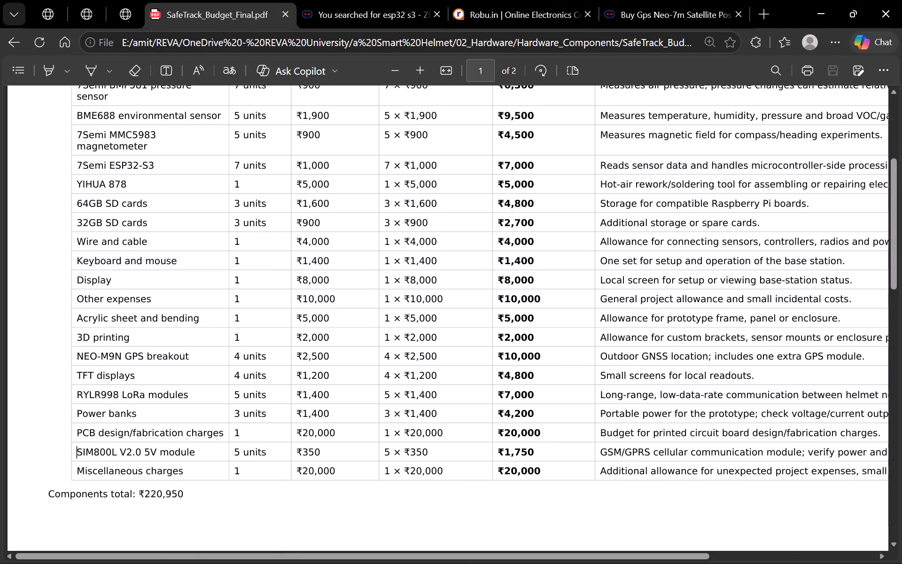
scroll(308, 324, "down", 2)
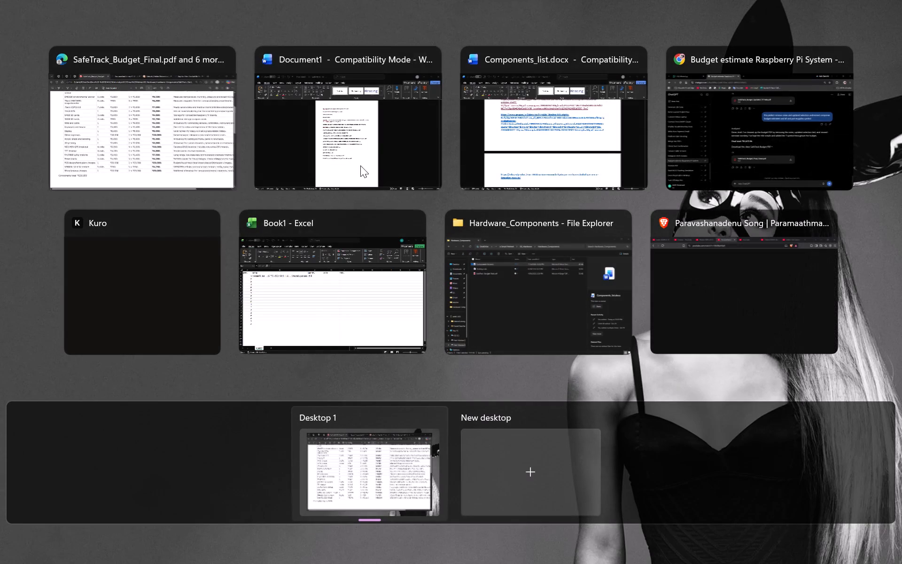
left_click(366, 147)
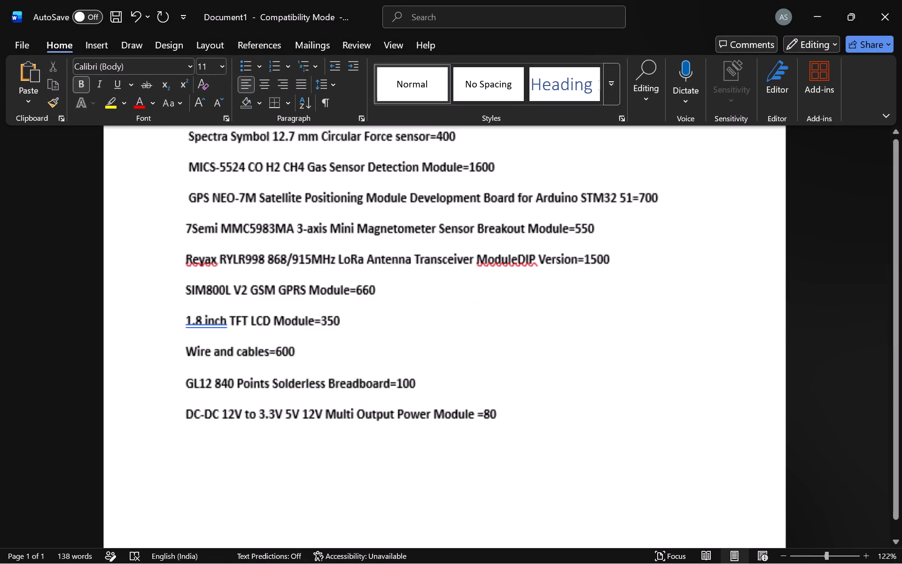
scroll(350, 407, "up", 1)
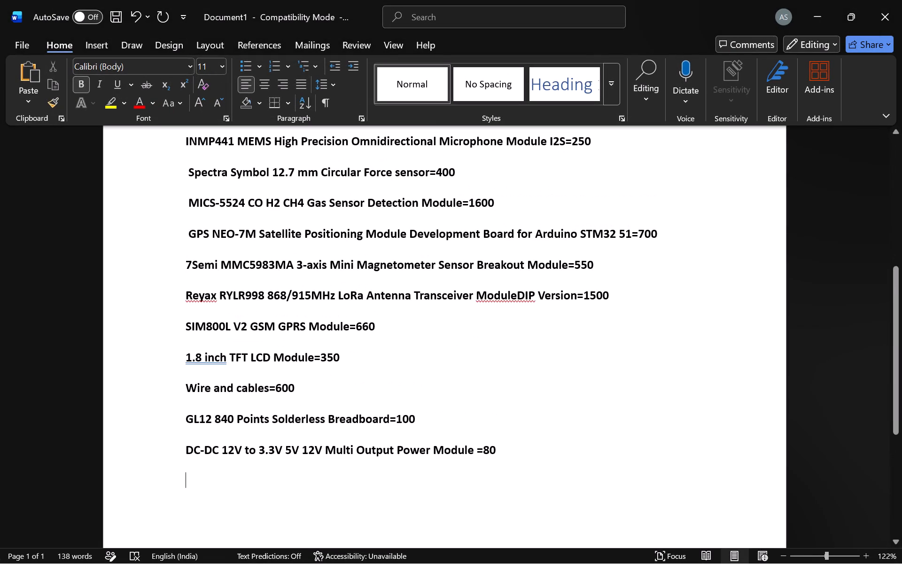
scroll(350, 407, "up", 2)
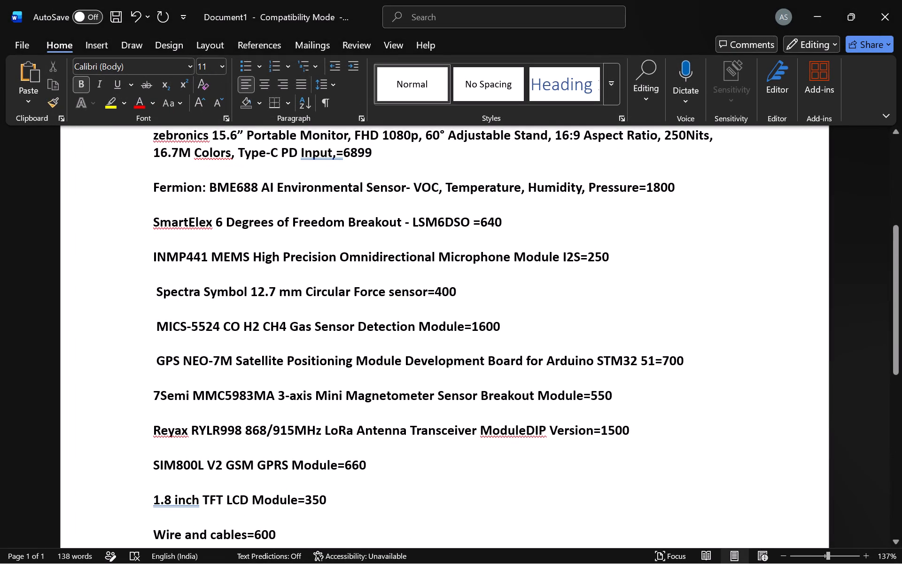
scroll(291, 300, "up", 1)
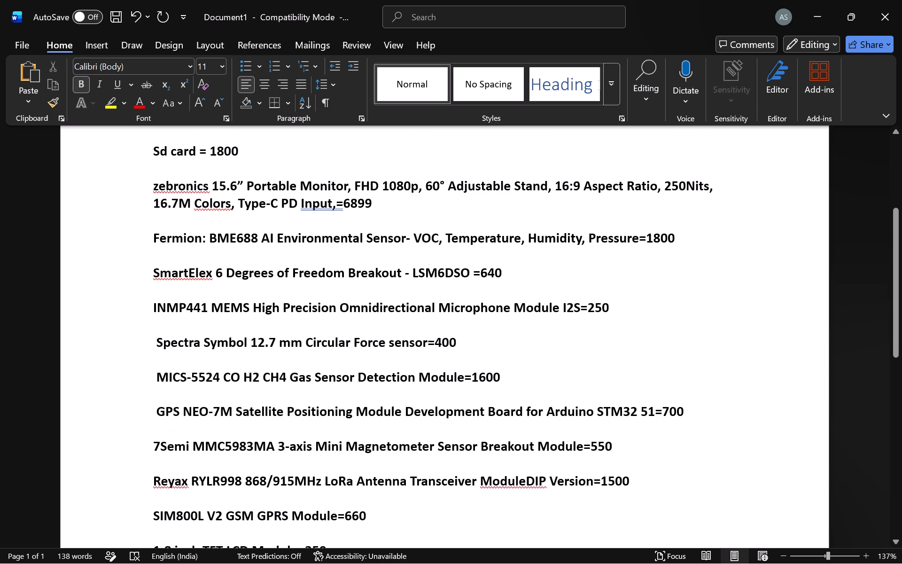
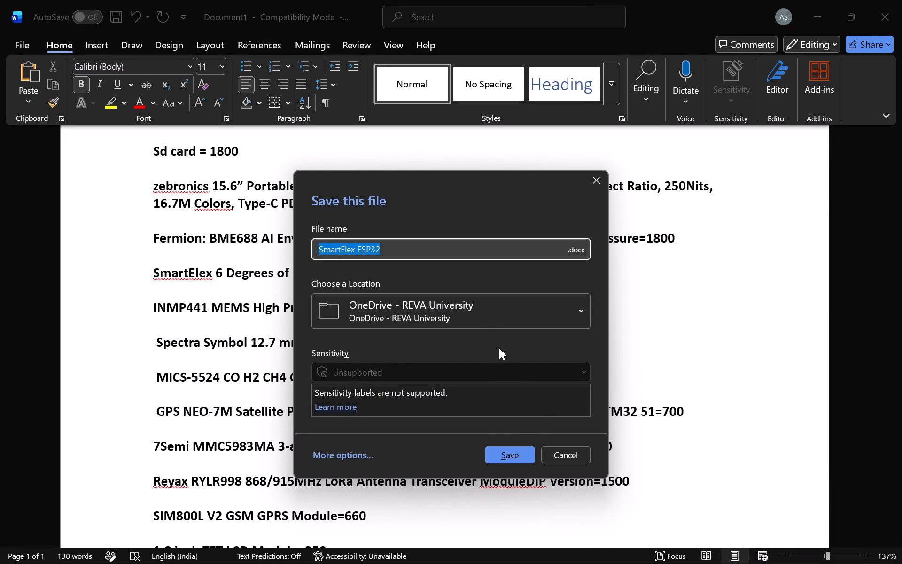
Save the component price list document as SmartElex ESP32.docx in the Downloads folder.
left_click(498, 315)
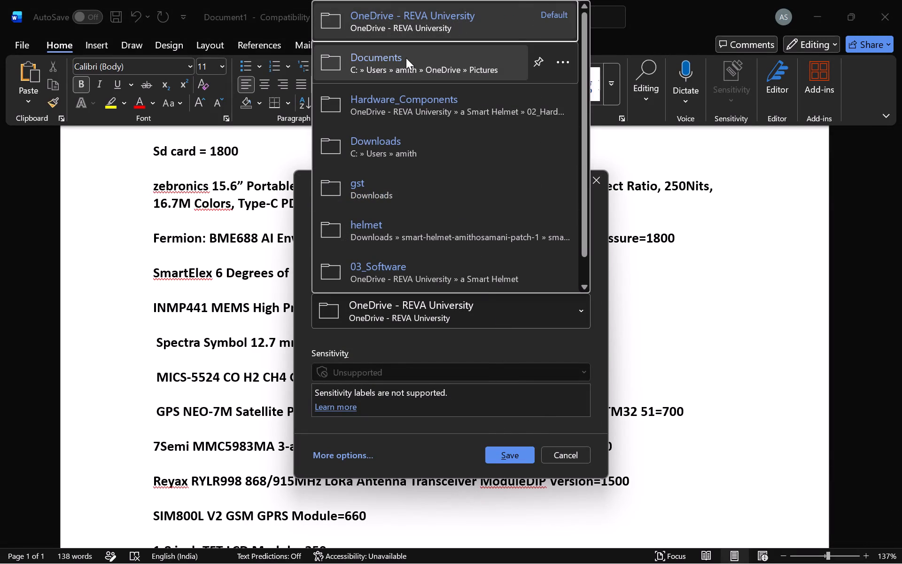
left_click(398, 140)
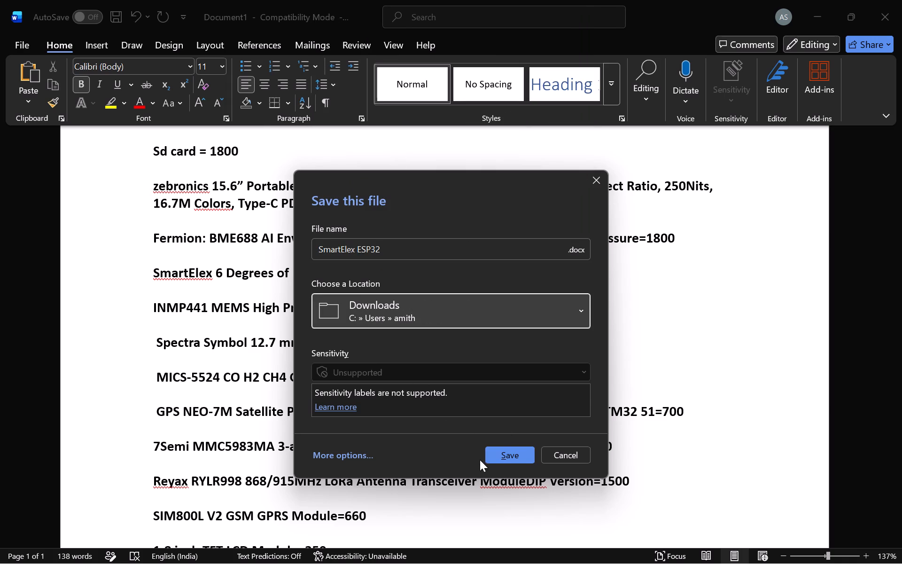
left_click(507, 454)
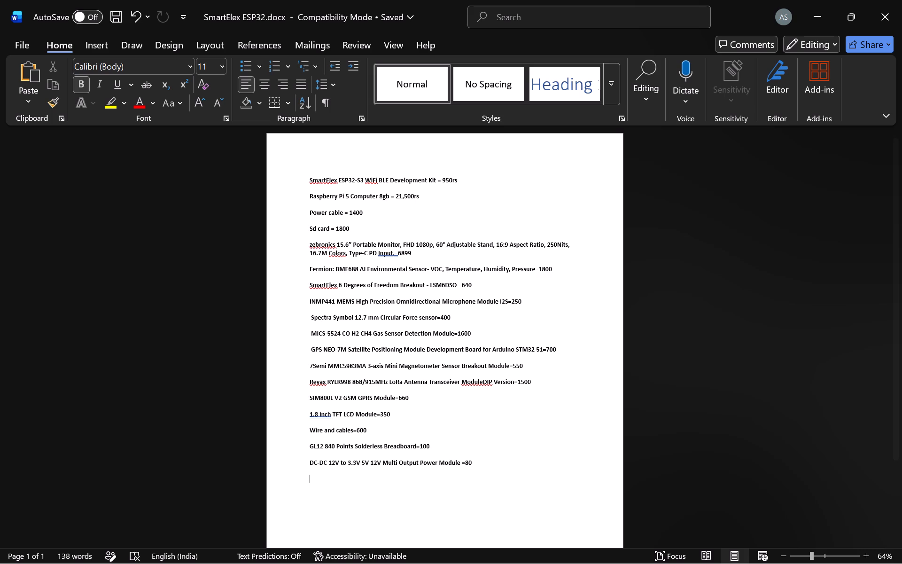
Switch to SafeTrack_Budget_Final.pdf in Edge and review its components table for items still missing from the price list.
left_click(391, 73)
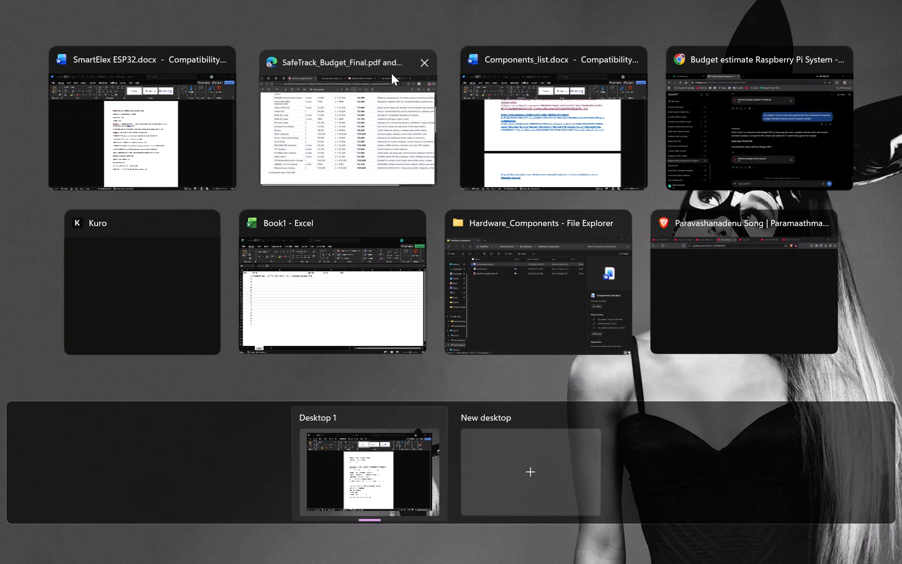
scroll(215, 210, "up", 1)
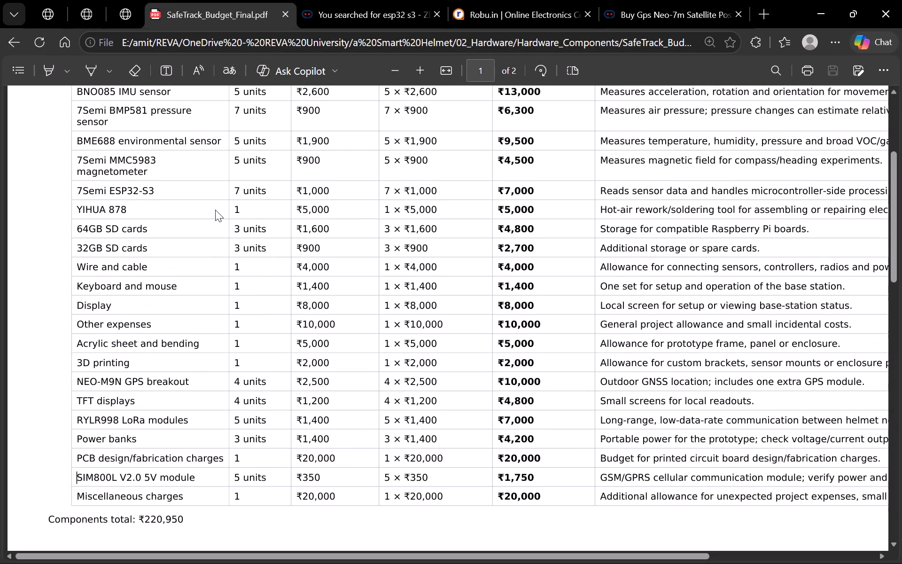
scroll(215, 210, "up", 2)
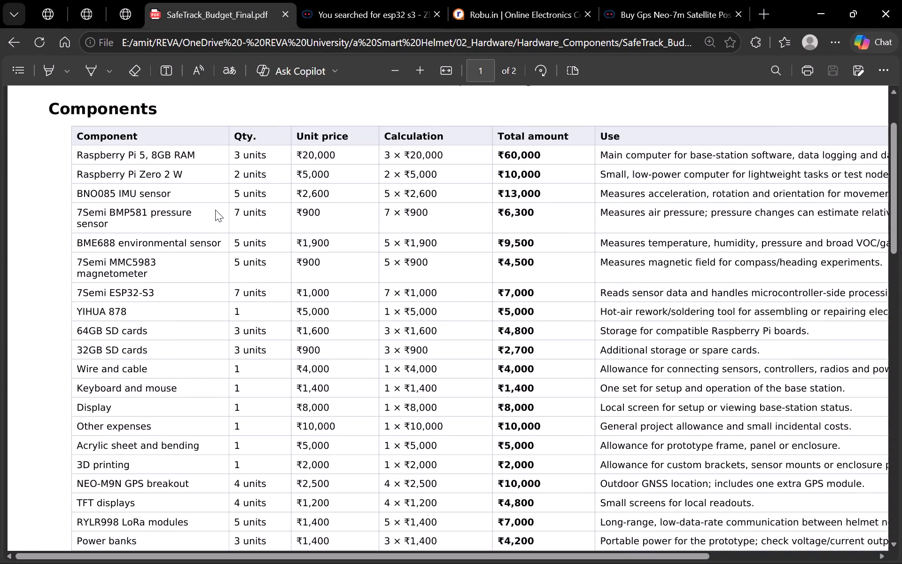
scroll(215, 210, "down", 3)
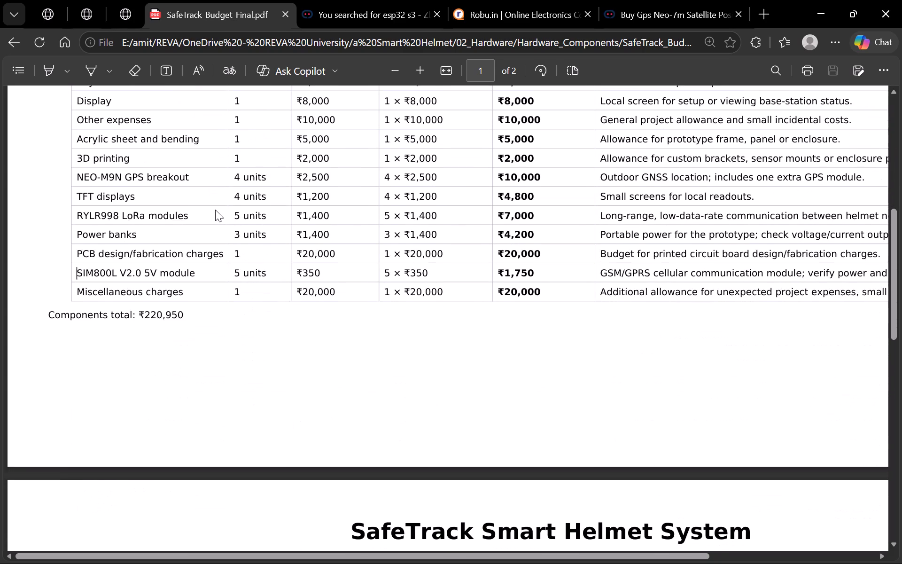
scroll(215, 210, "down", 3)
scroll(215, 210, "up", 2)
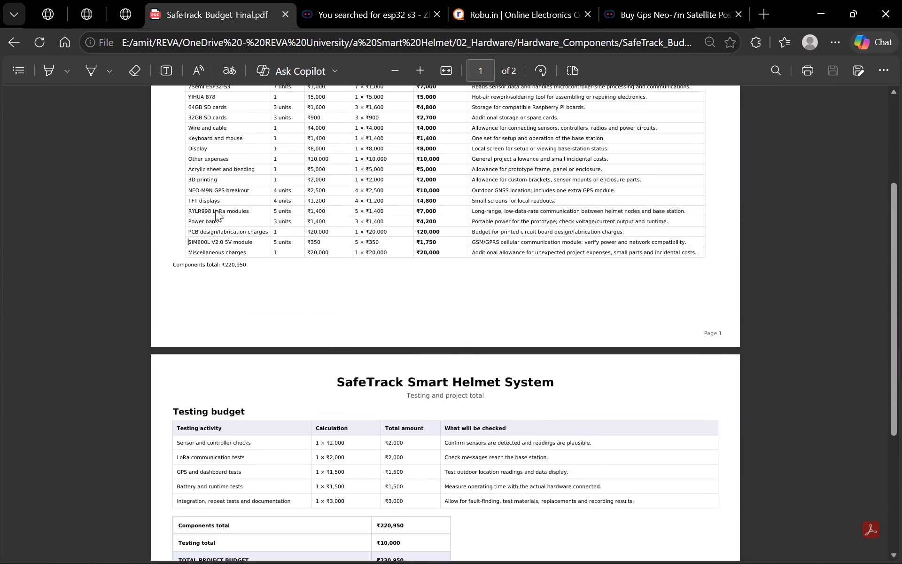
scroll(215, 210, "up", 2)
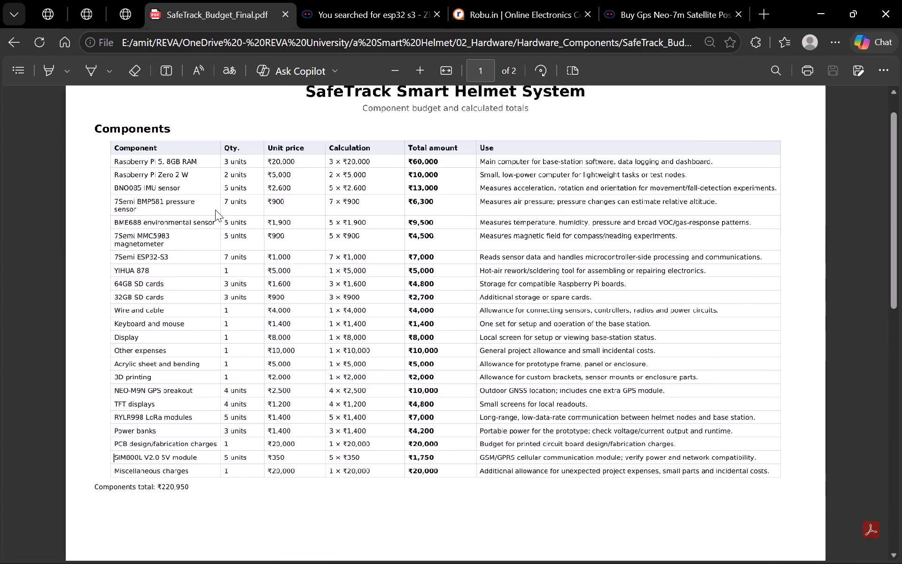
scroll(215, 210, "right", 1)
scroll(215, 210, "down", 1)
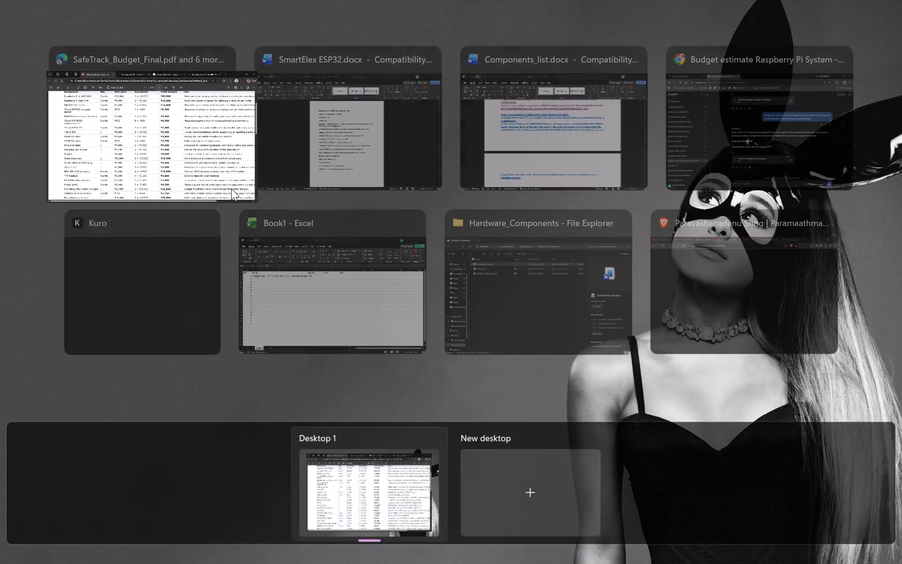
left_click(174, 114)
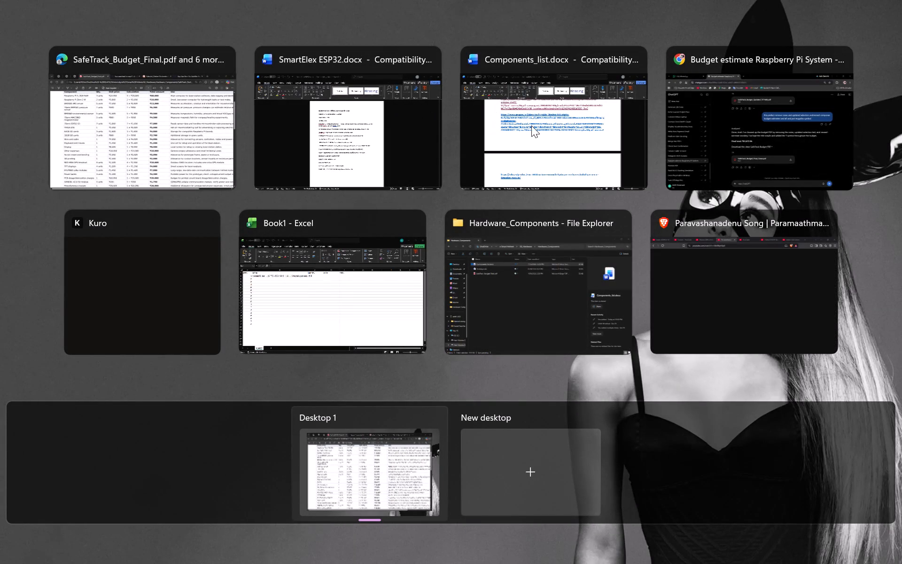
Search Google for "keyboard and mouse" in a new Chrome Incognito window and look through the shopping results.
left_click(722, 103)
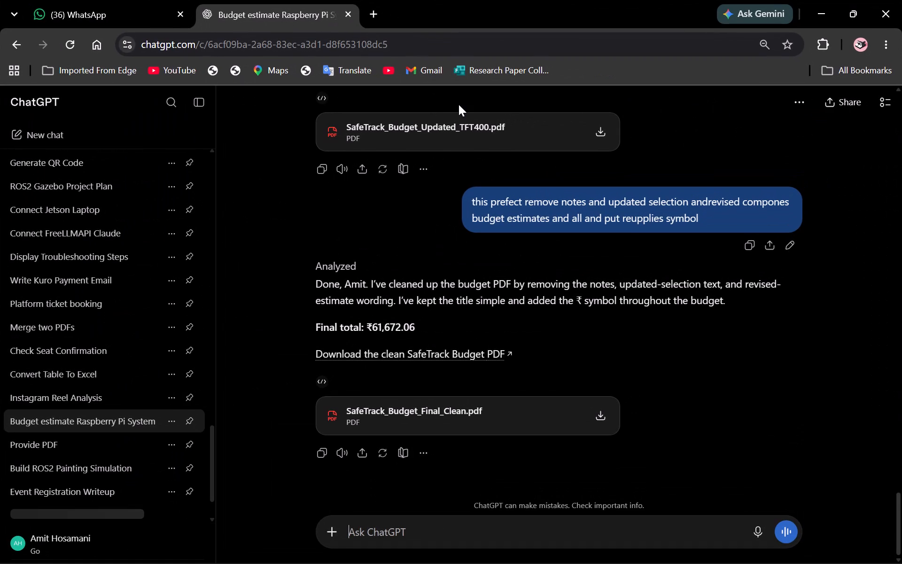
key("ctrl+shift+n")
type("keyboard and mouse")
key("Return")
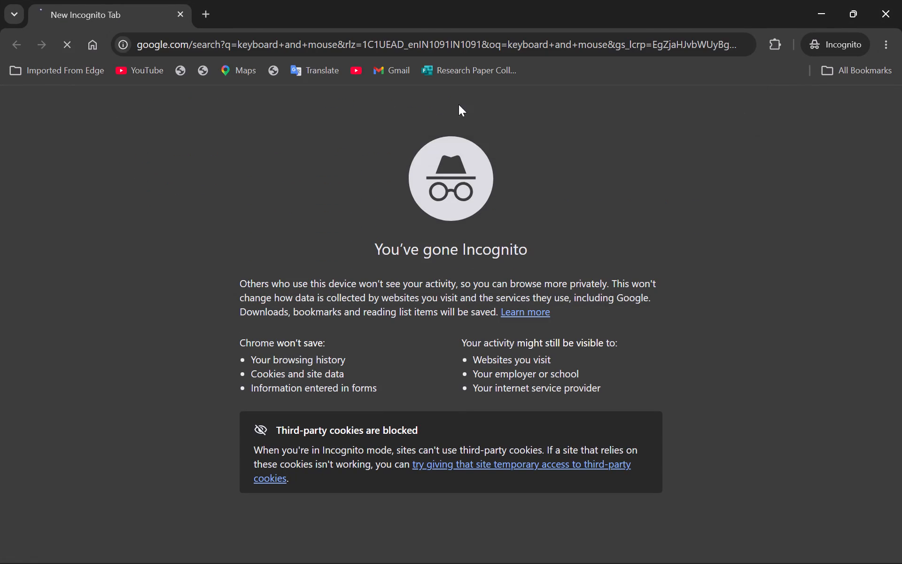
scroll(286, 269, "down", 1)
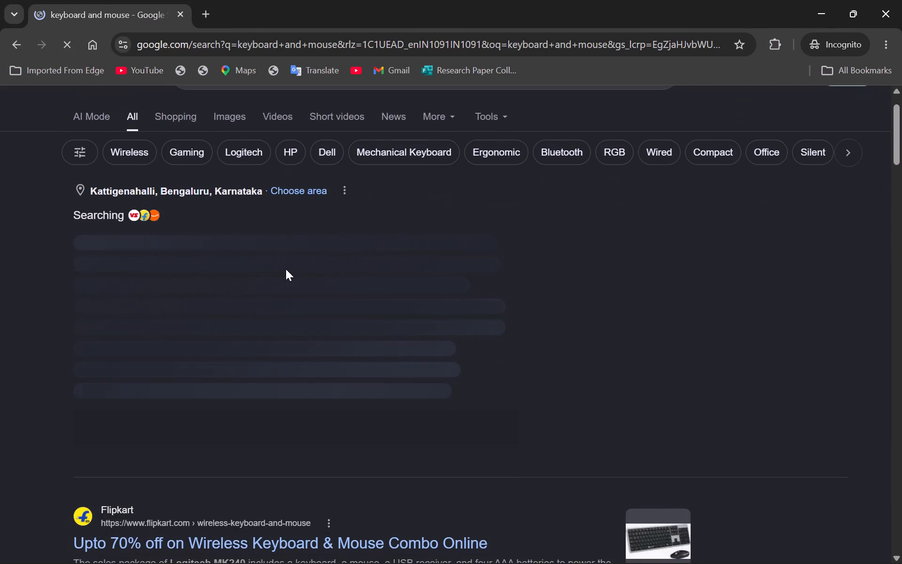
scroll(286, 269, "down", 1)
scroll(232, 370, "up", 1)
scroll(232, 370, "down", 2)
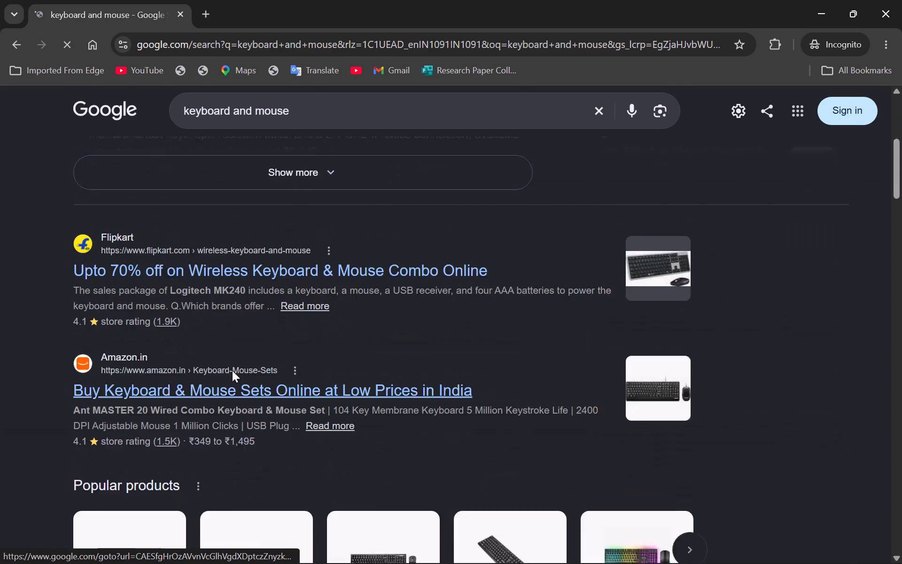
Browse the popular keyboard and mouse combos in the Google results, comparing models and prices.
scroll(232, 370, "down", 4)
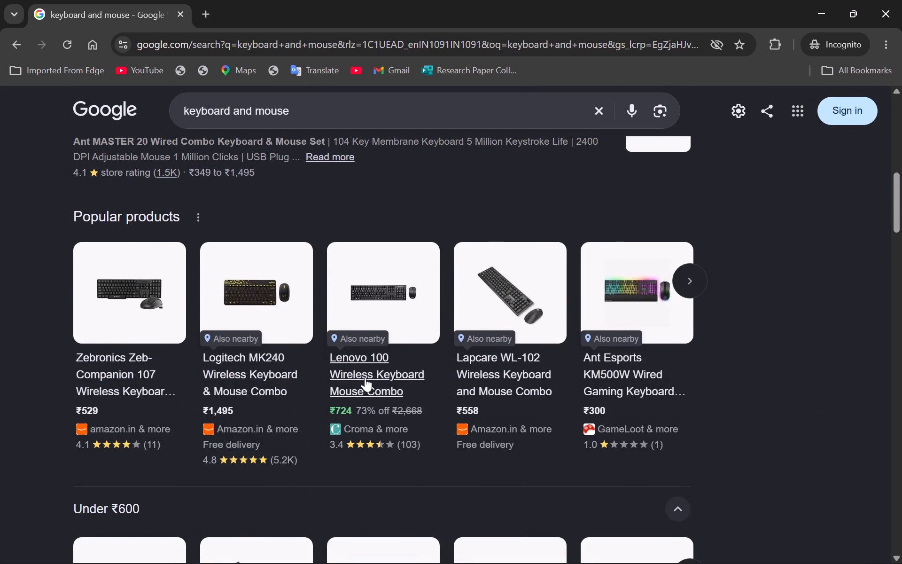
scroll(305, 369, "left", 1)
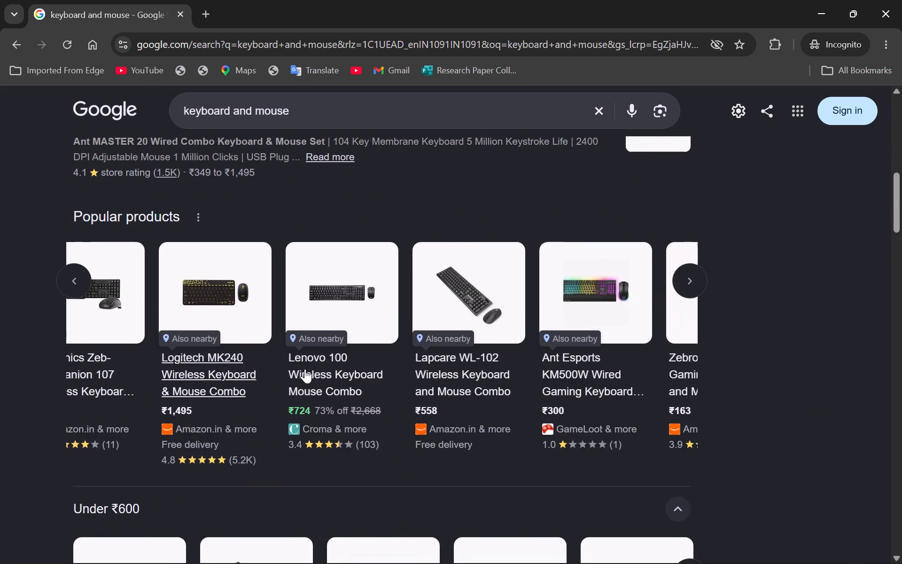
scroll(355, 366, "left", 2)
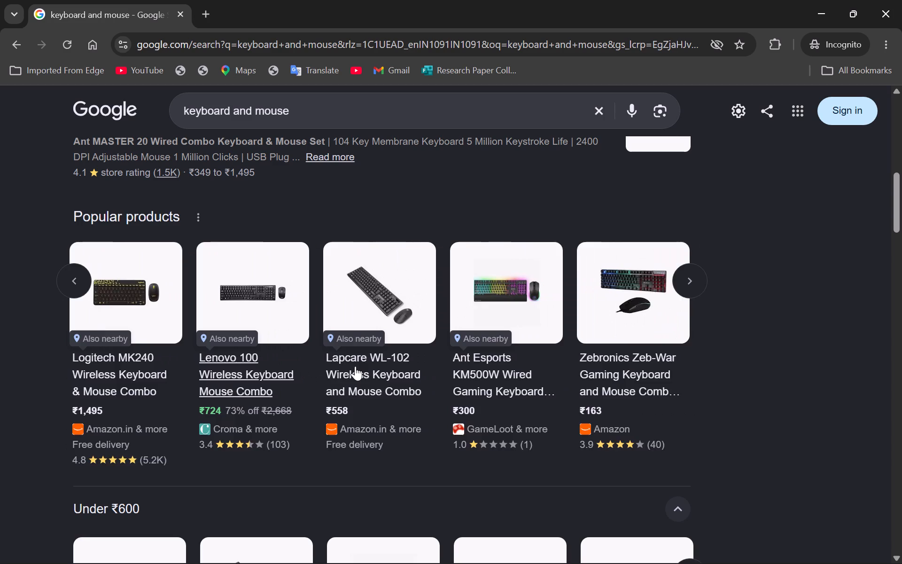
scroll(355, 366, "left", 3)
scroll(355, 366, "right", 2)
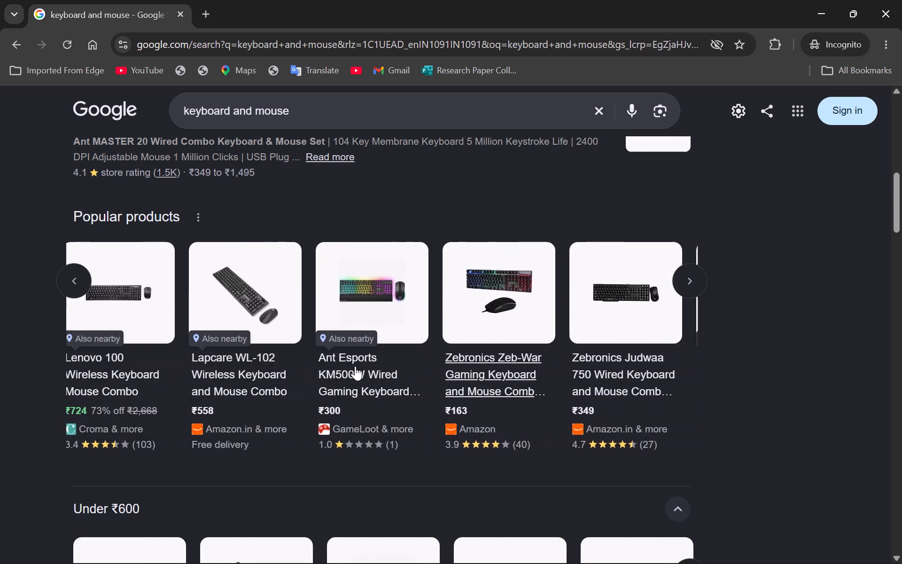
scroll(355, 366, "right", 1)
scroll(233, 348, "right", 2)
Check the Lenovo 100 Wireless Keyboard Mouse Combo's price on its Croma product page without setting a location, then return to the search results.
left_click(231, 360)
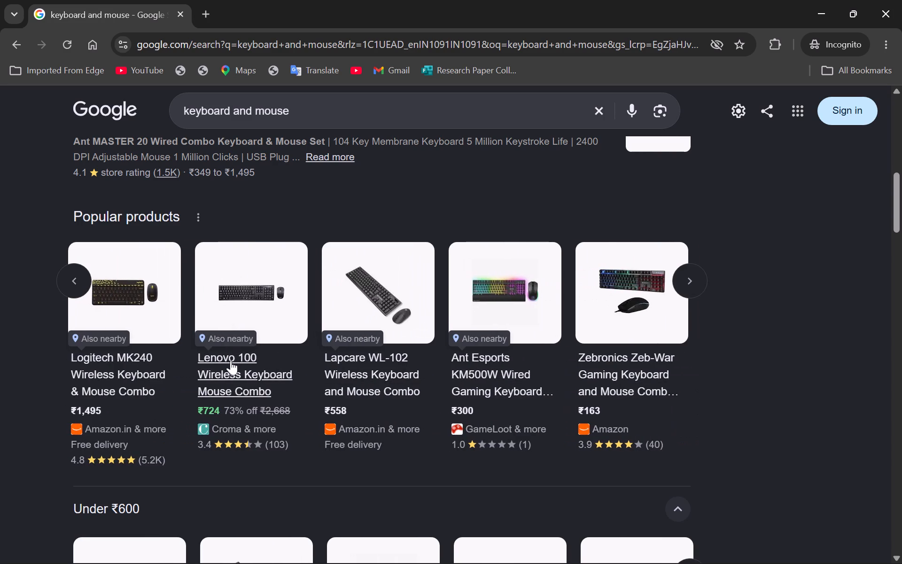
scroll(682, 356, "down", 1)
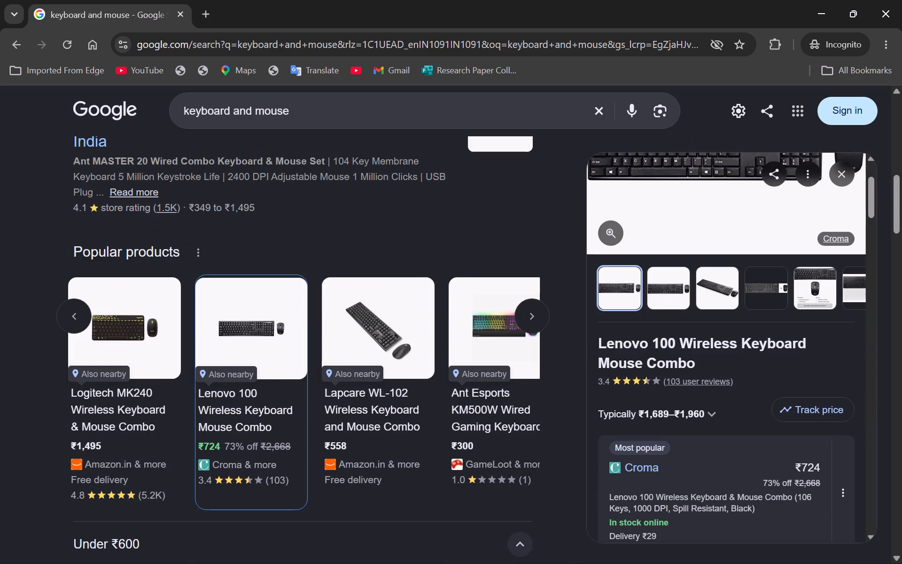
left_click(622, 462)
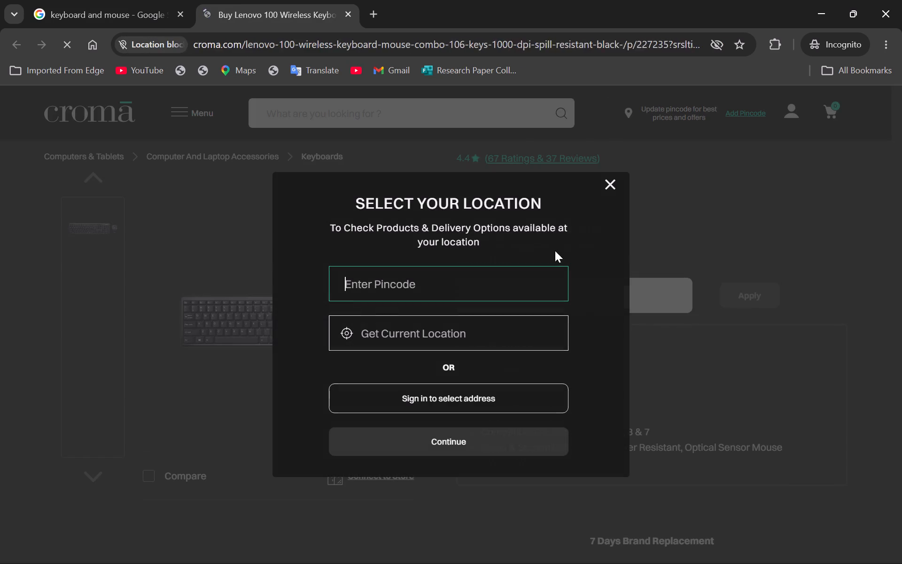
left_click(615, 189)
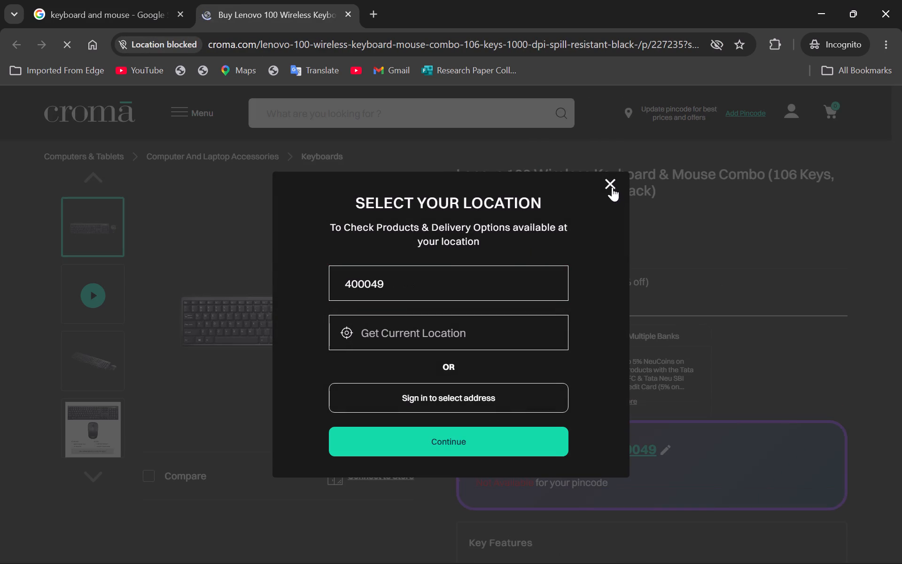
left_click(606, 183)
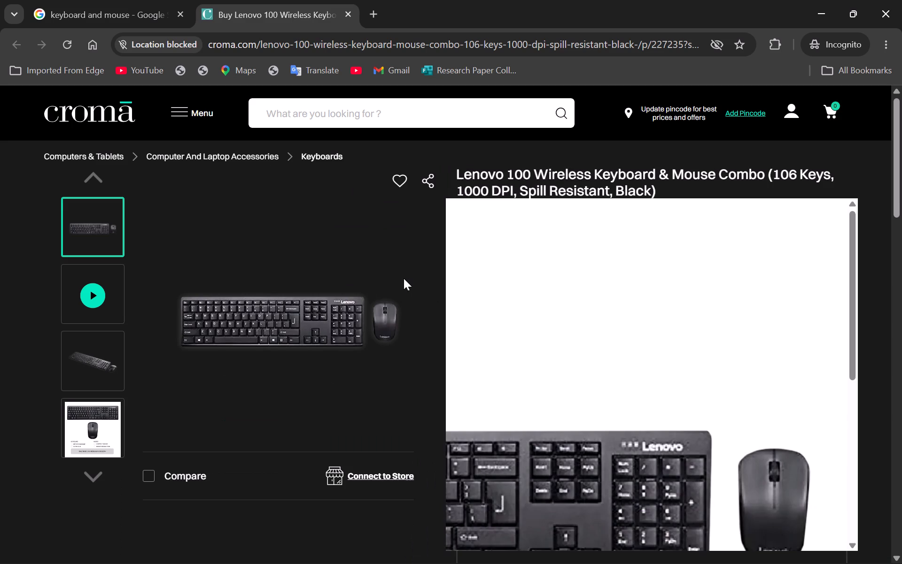
left_click(399, 277)
scroll(392, 275, "up", 1)
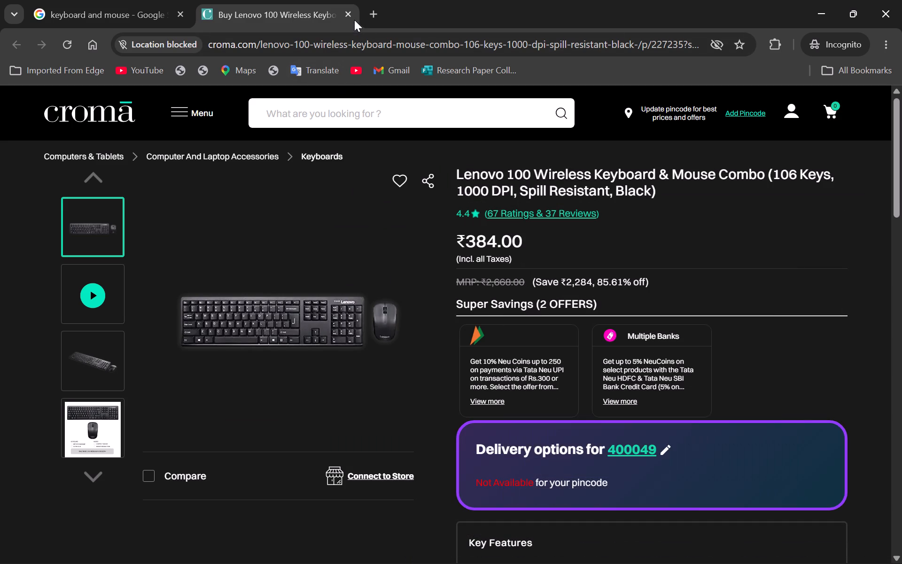
left_click(345, 20)
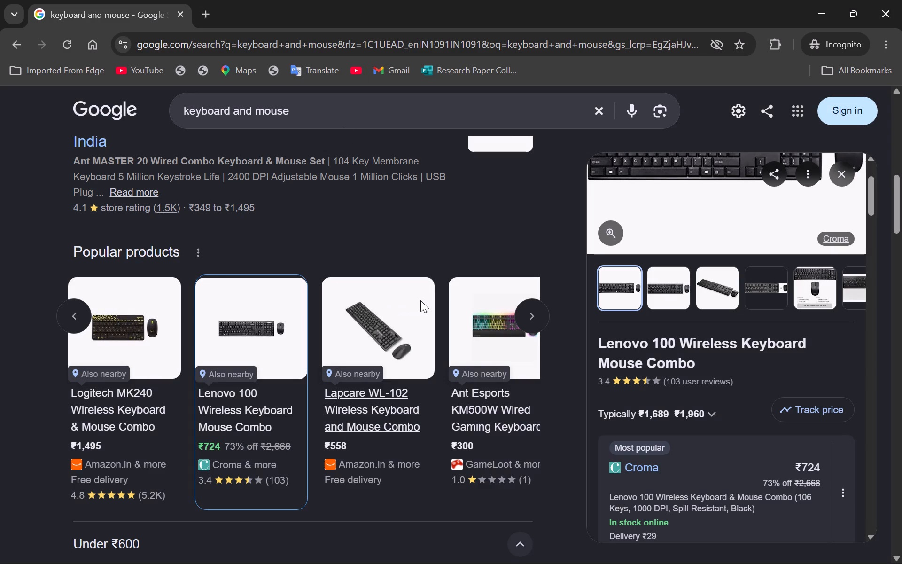
scroll(420, 300, "down", 5)
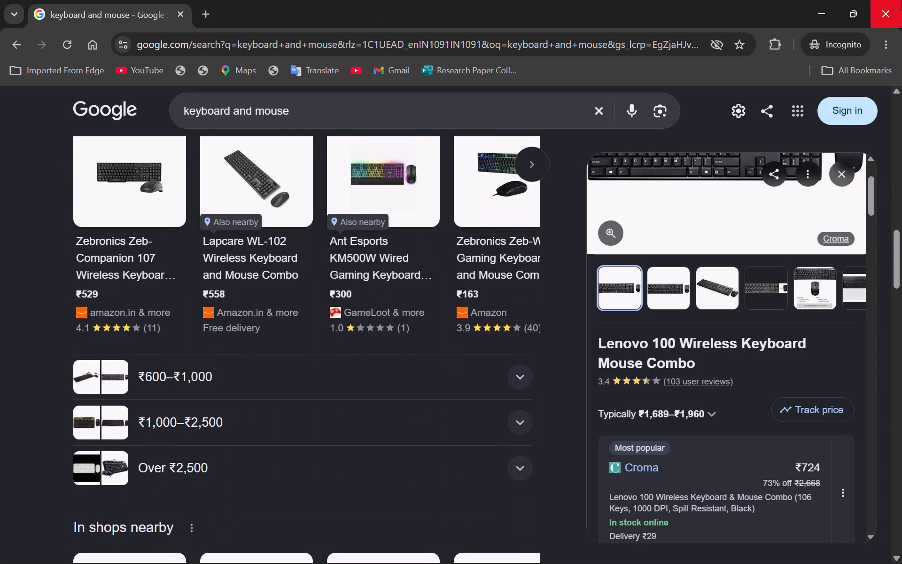
Close the Incognito window and switch to SmartElex ESP32.docx in Word.
left_click(901, 0)
scroll(562, 264, "down", 5)
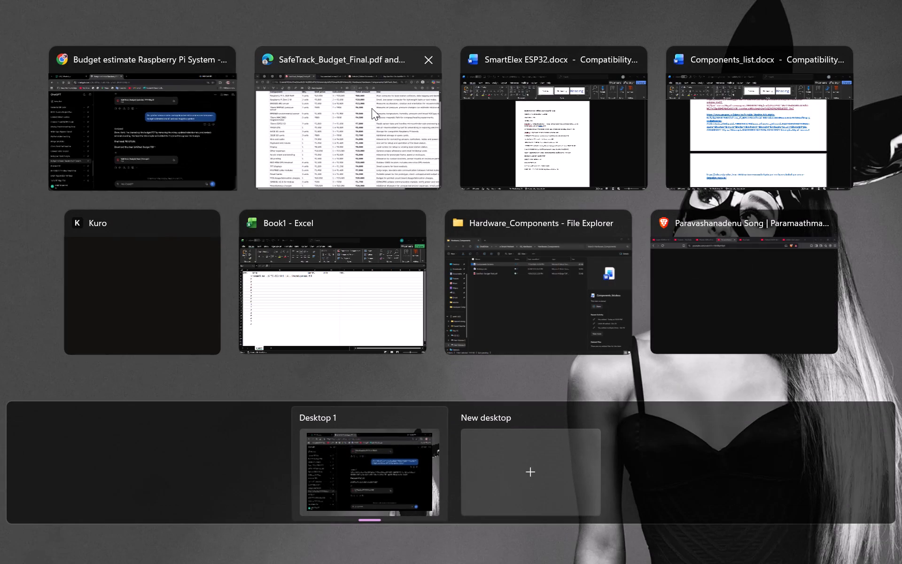
left_click(543, 118)
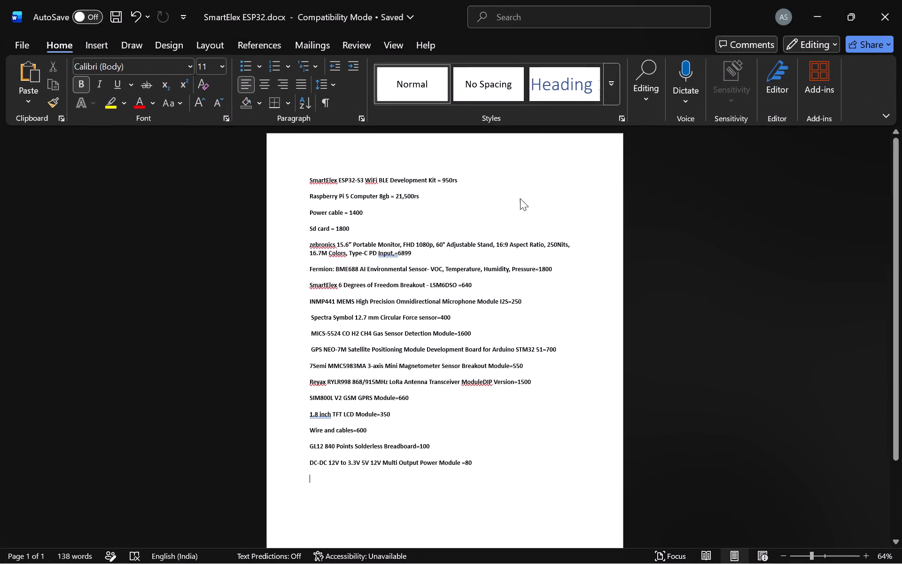